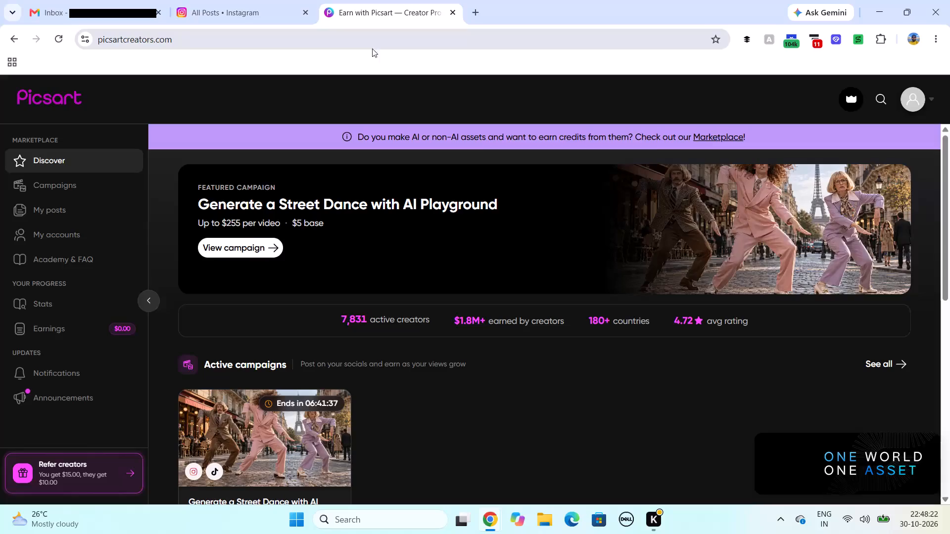
Open a new browser tab and remove its Google Search, Vues and AITube shortcuts.
click(479, 11)
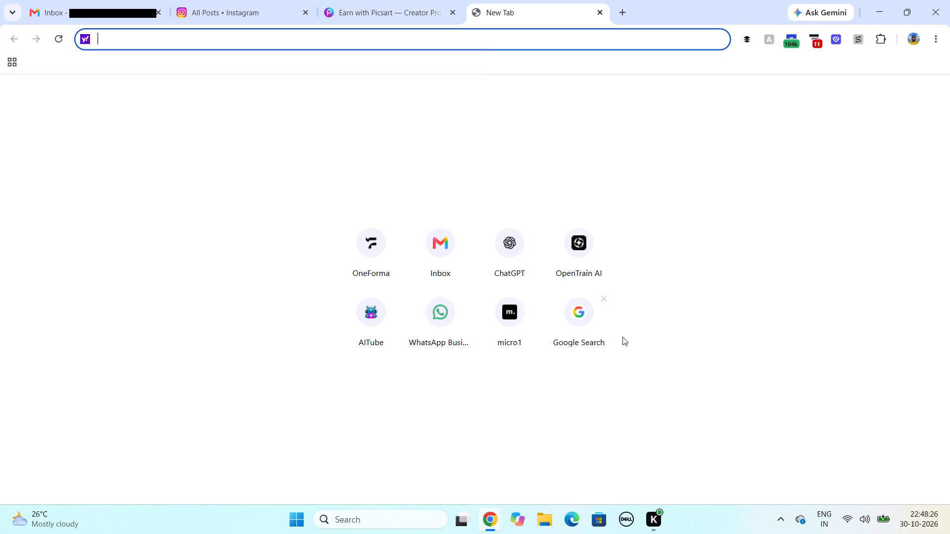
click(601, 297)
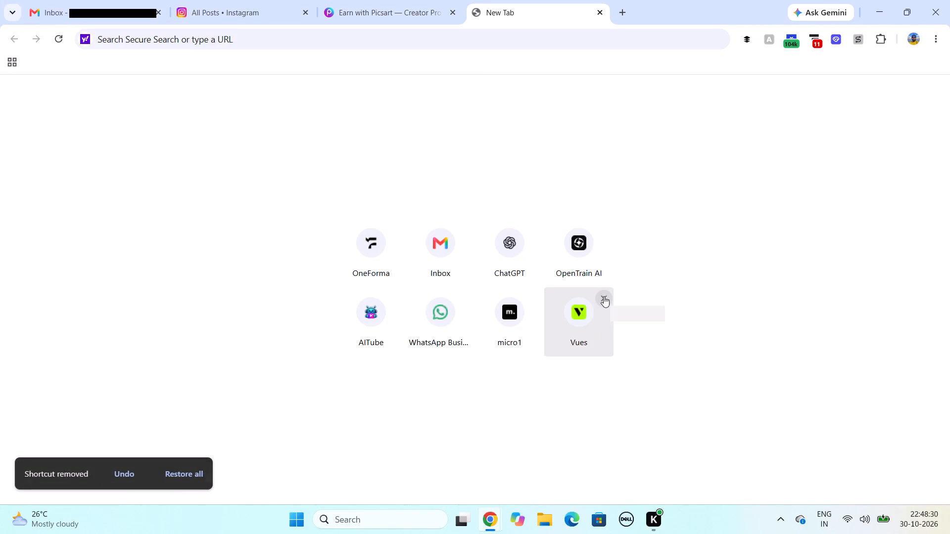
click(604, 296)
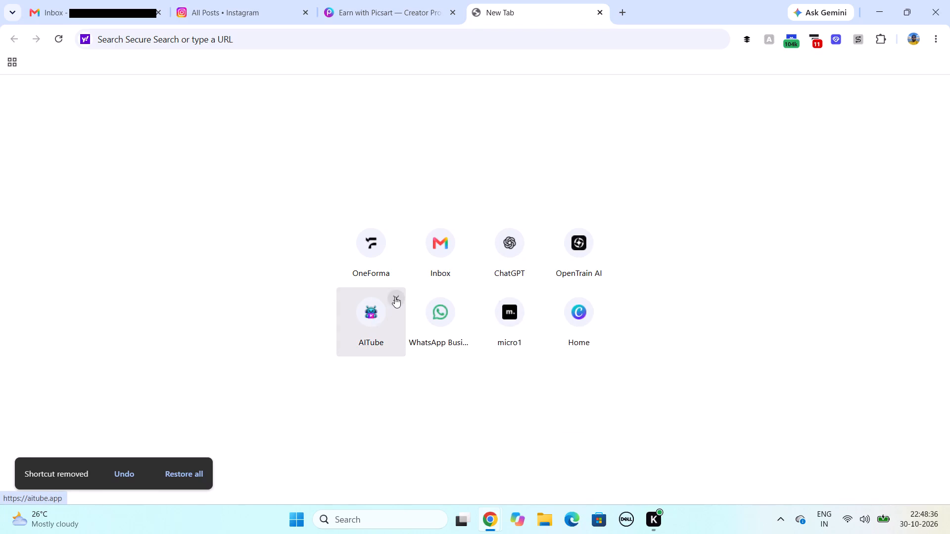
click(396, 296)
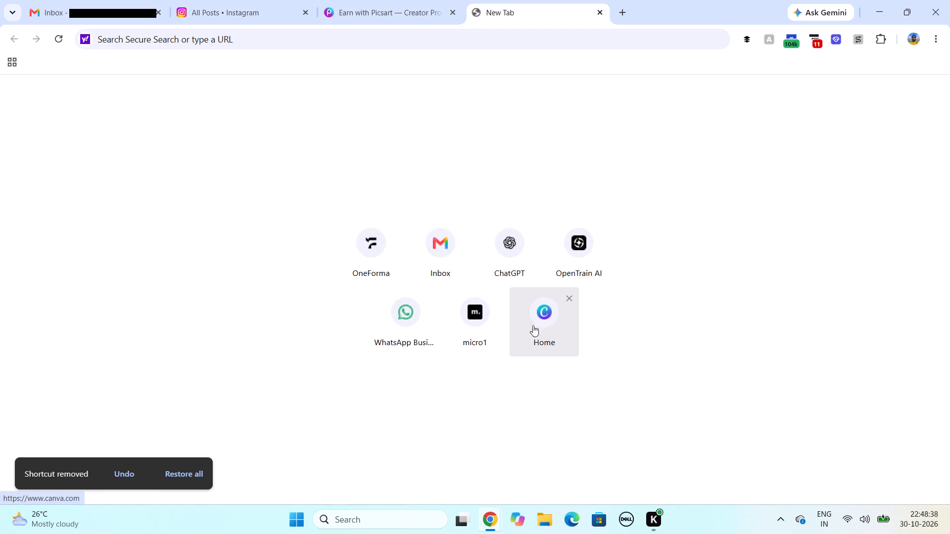
Open Canva's home page in the new tab and look over its design options.
click(544, 317)
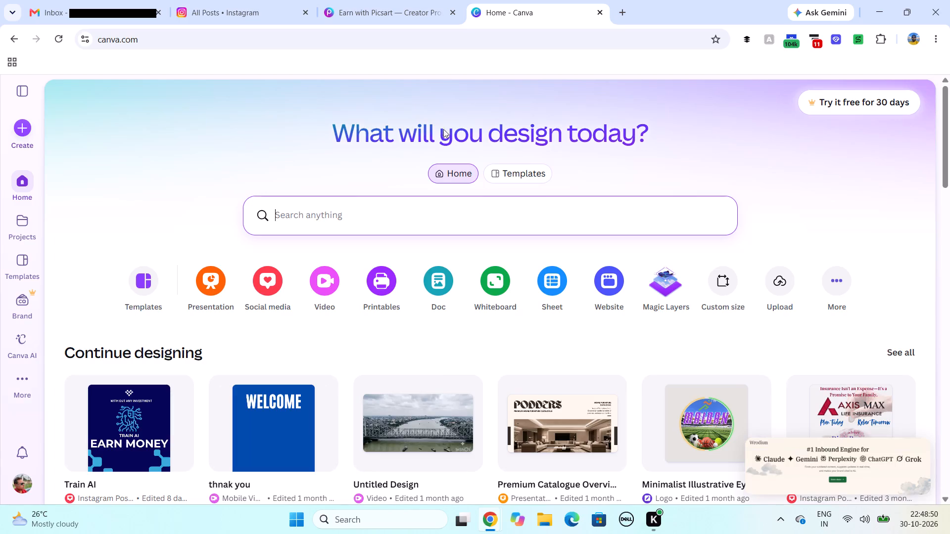
scroll(355, 416, down, 3)
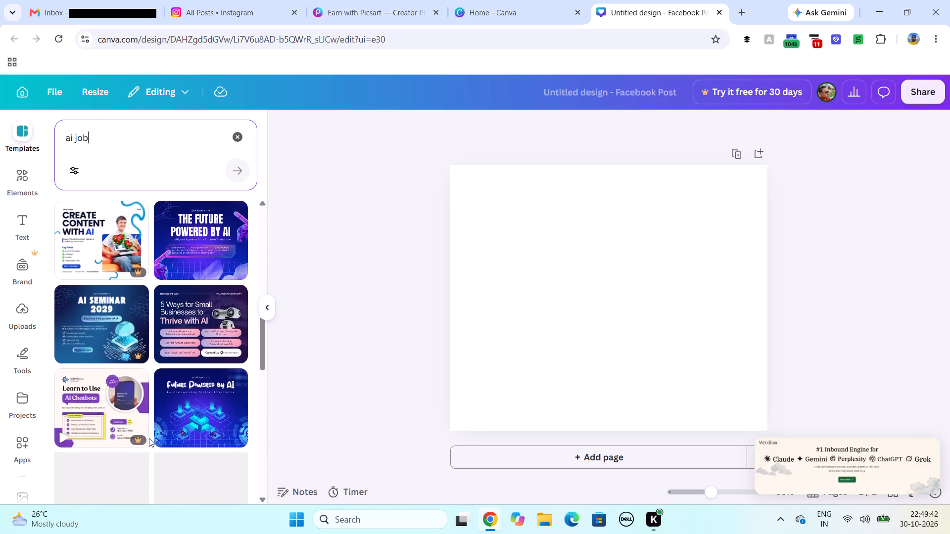
scroll(149, 438, down, 3)
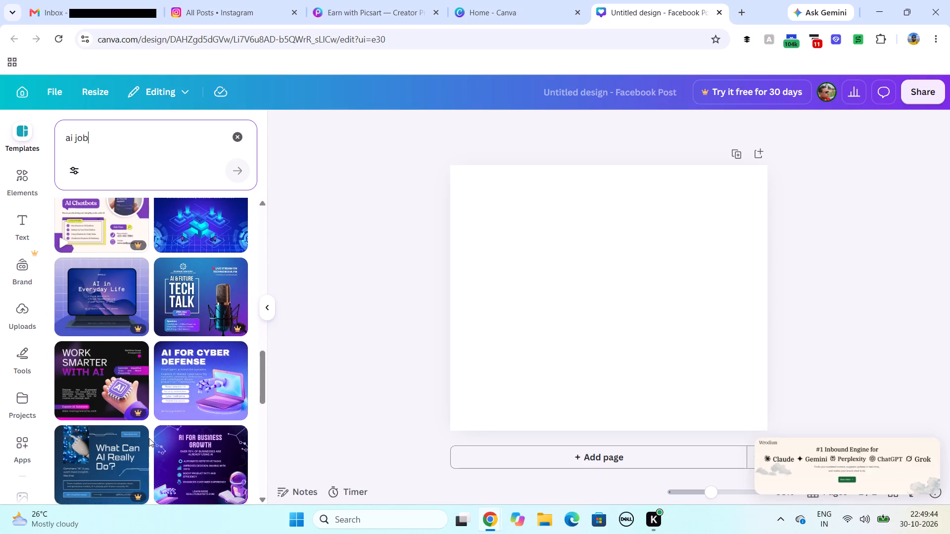
scroll(149, 438, down, 3)
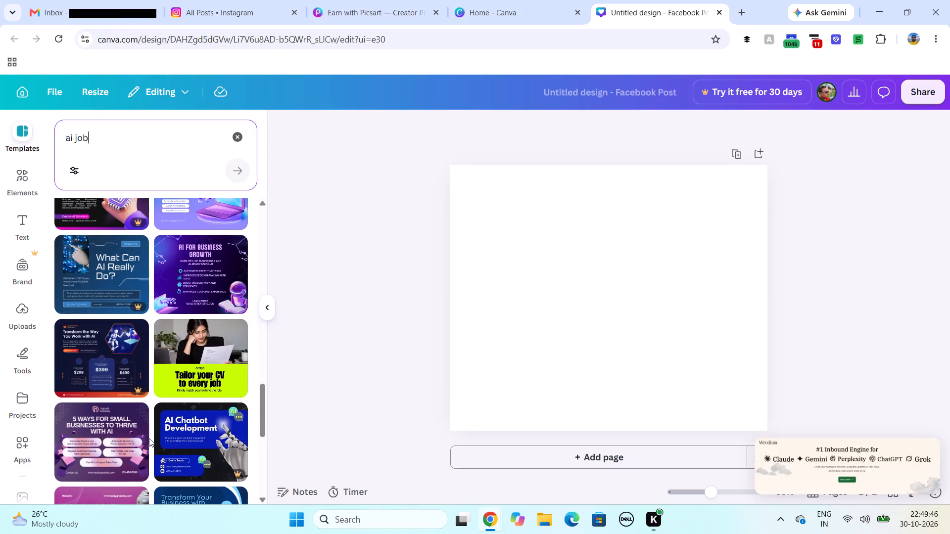
scroll(149, 438, down, 5)
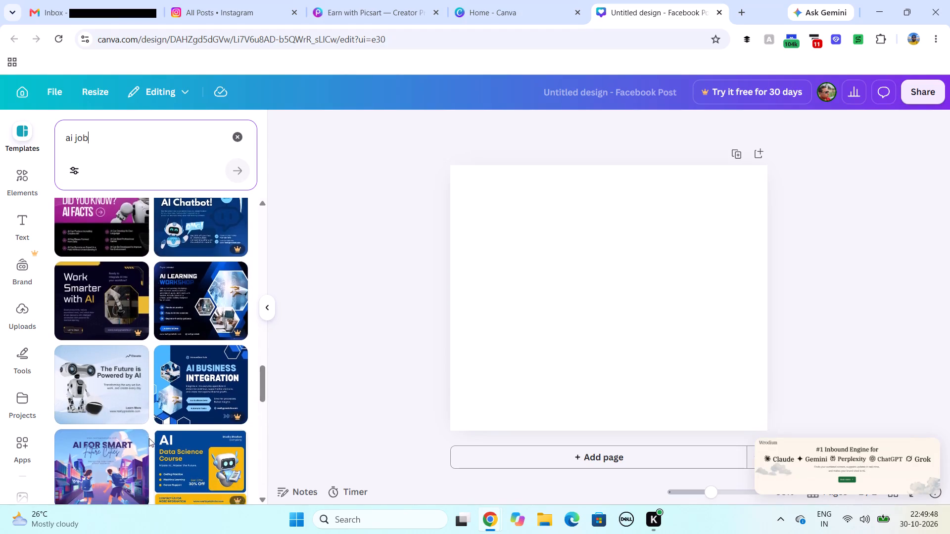
scroll(149, 438, down, 2)
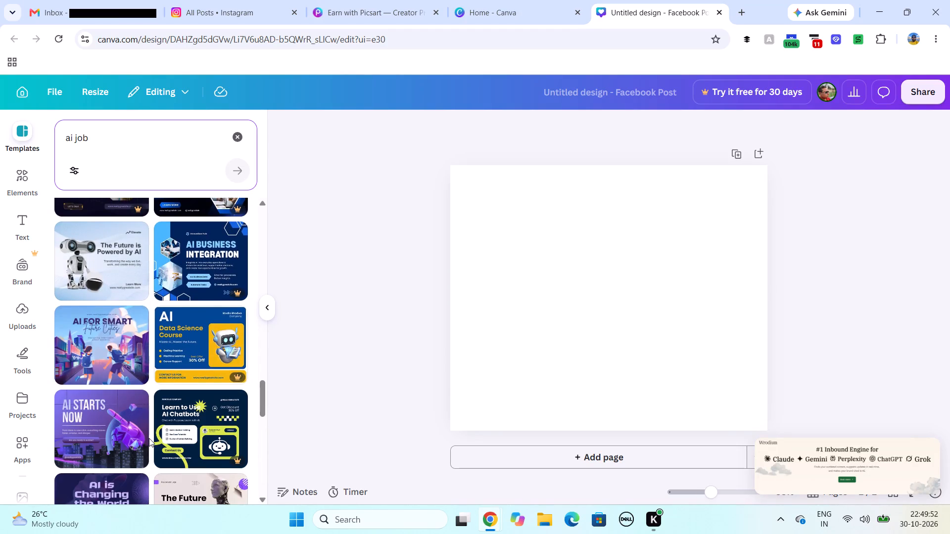
scroll(149, 438, down, 2)
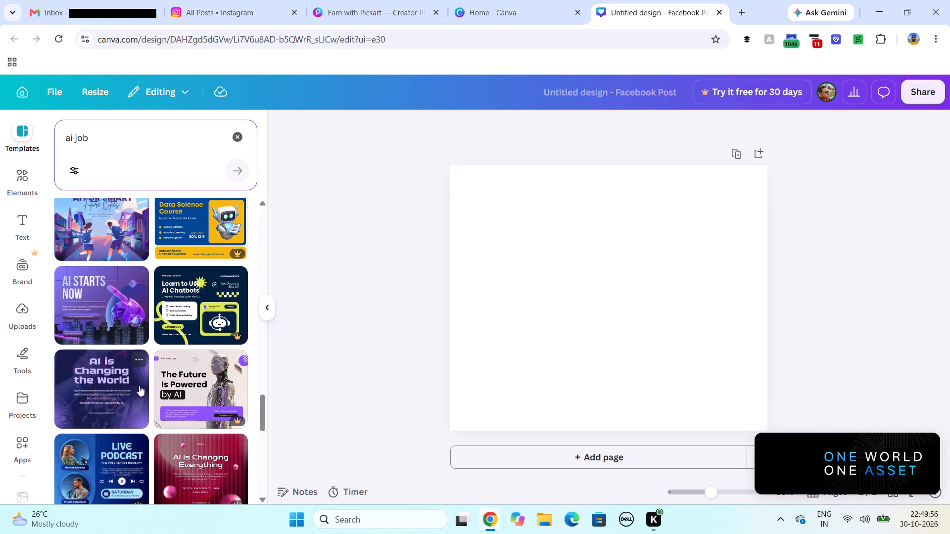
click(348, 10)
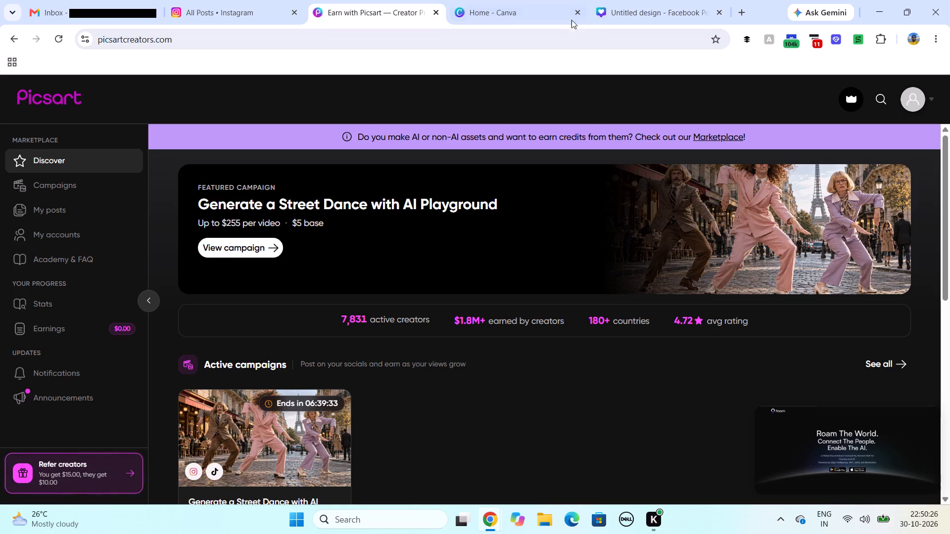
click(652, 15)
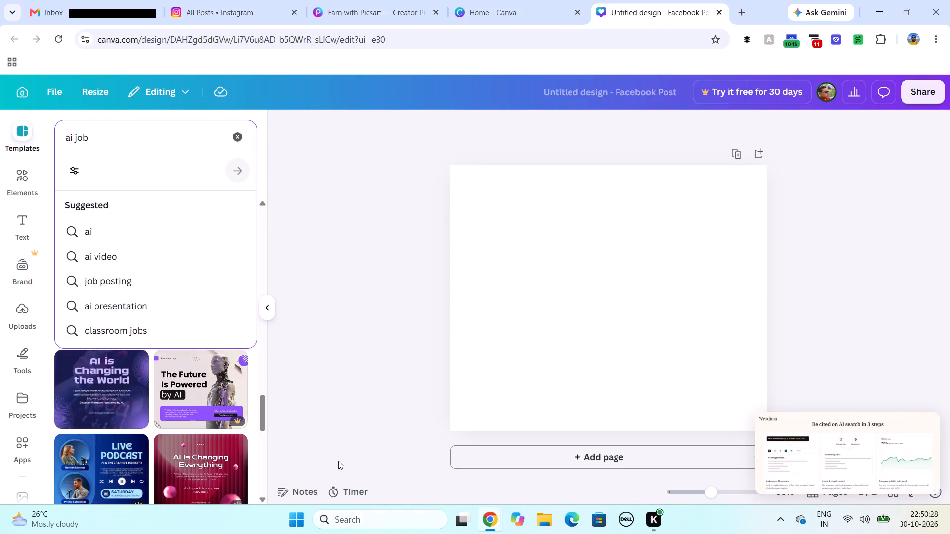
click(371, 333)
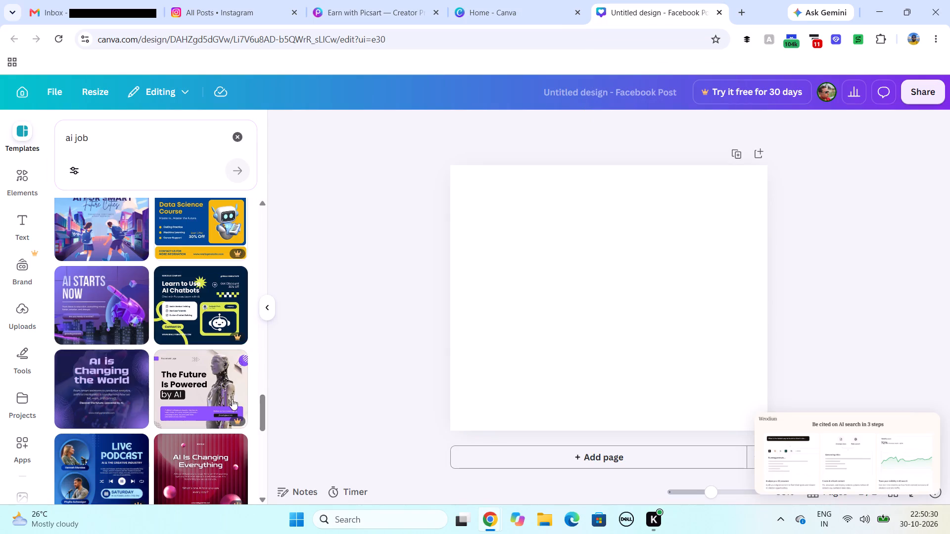
Examine further "ai job" templates, including the hiring and artificial intelligence layouts, for the Facebook Post.
scroll(206, 362, down, 2)
scroll(205, 362, up, 2)
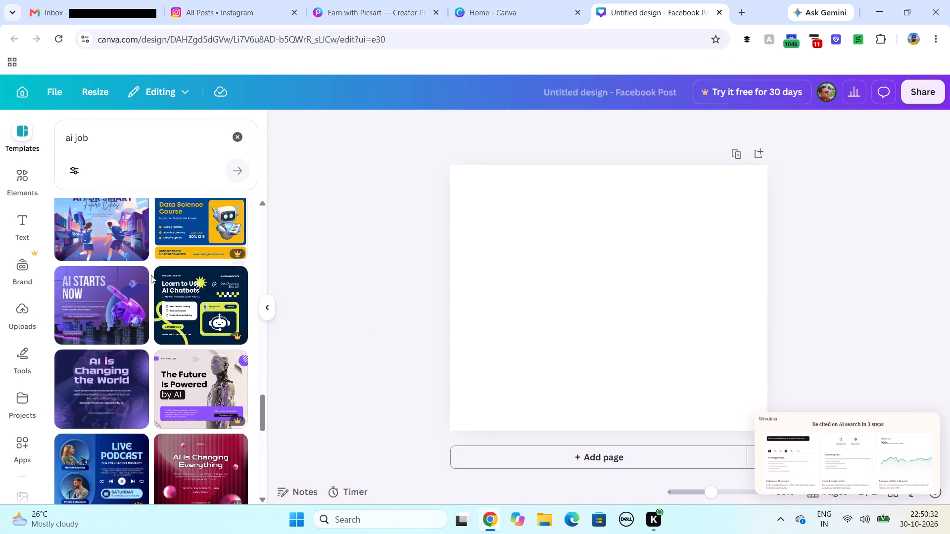
scroll(204, 354, down, 2)
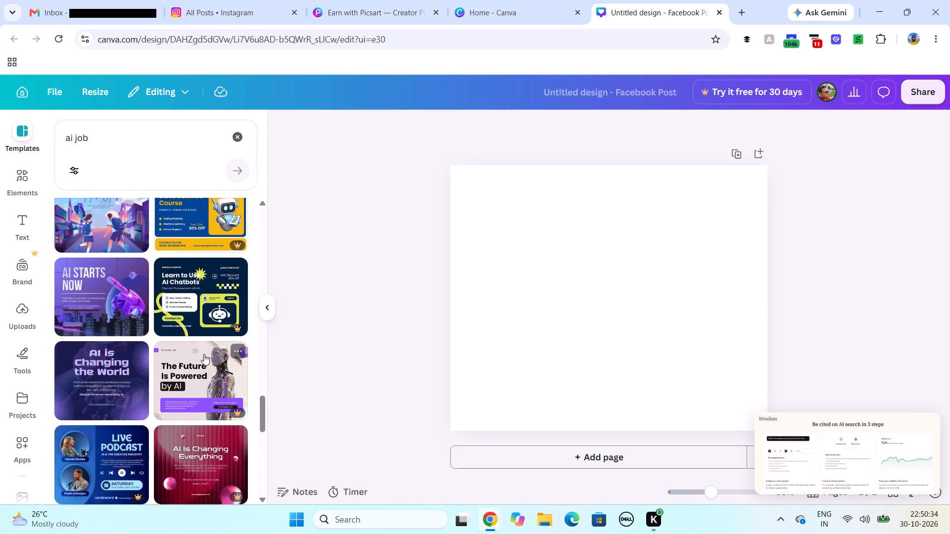
scroll(204, 354, down, 4)
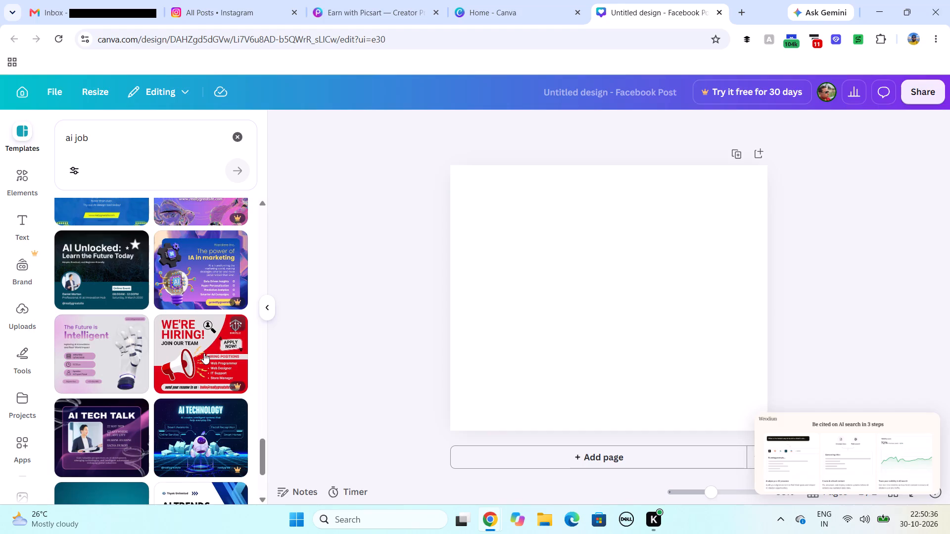
scroll(204, 353, down, 2)
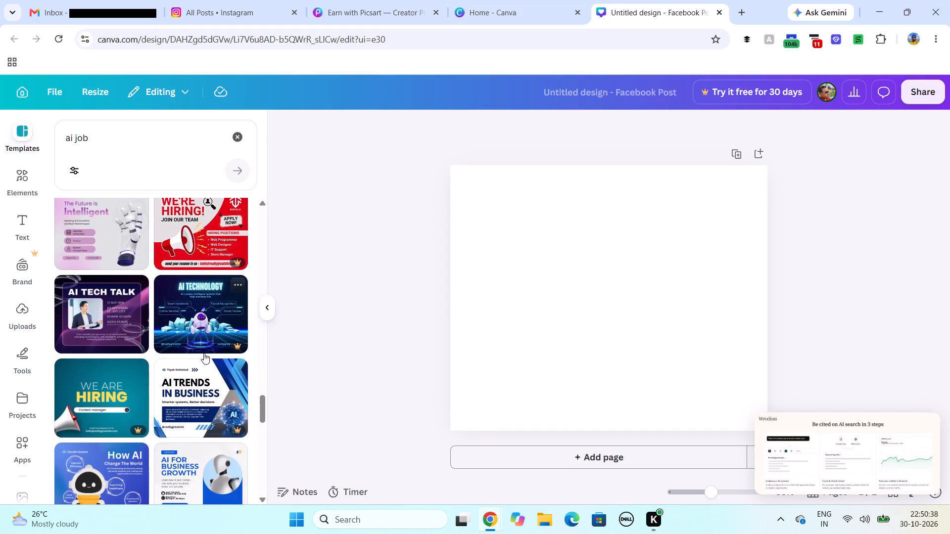
scroll(204, 353, down, 4)
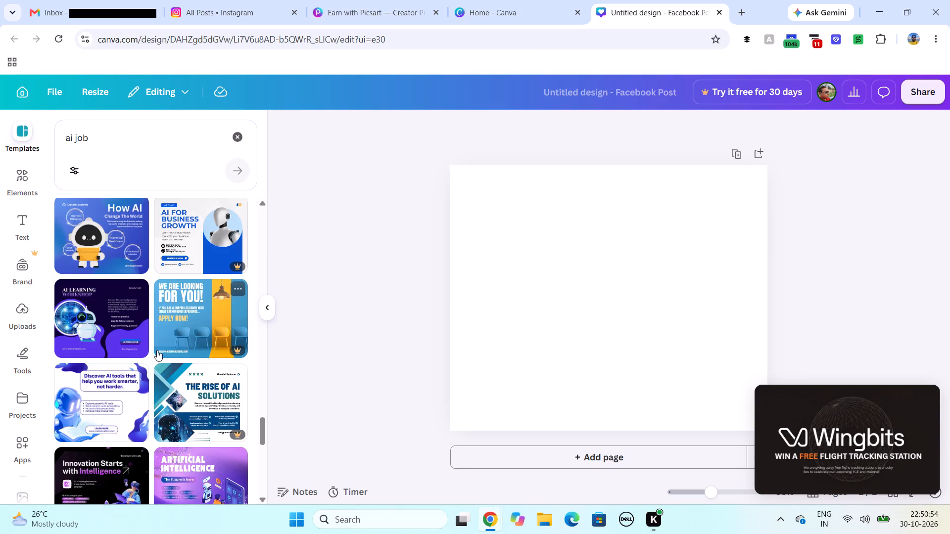
scroll(157, 350, down, 4)
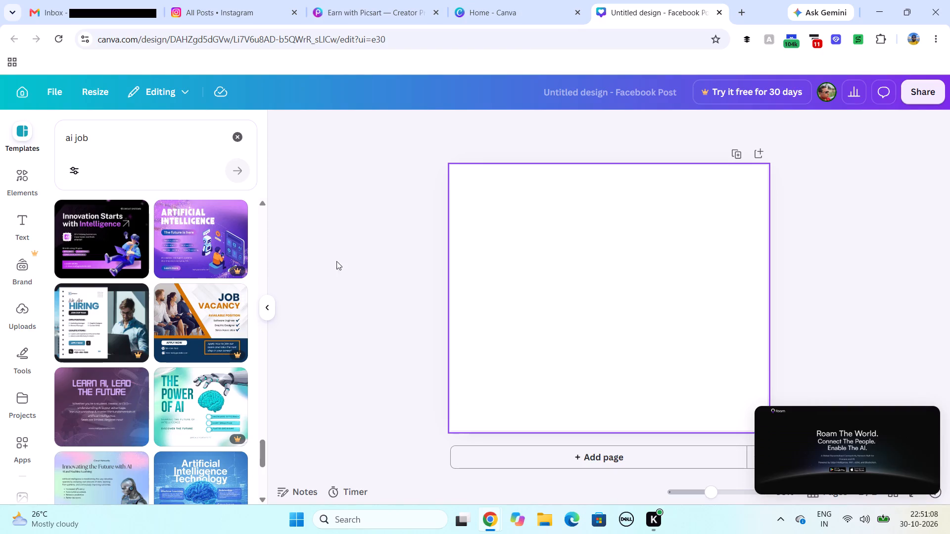
scroll(147, 350, down, 4)
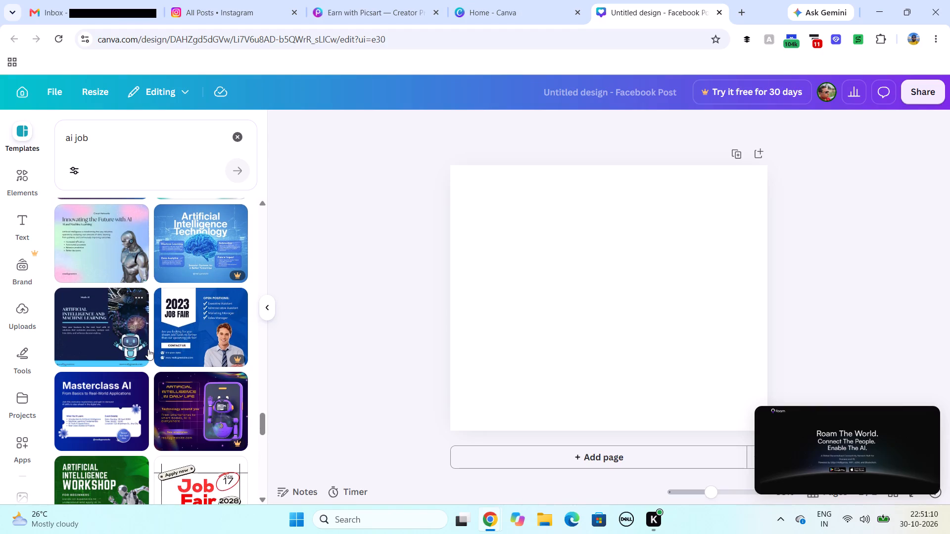
scroll(148, 349, up, 5)
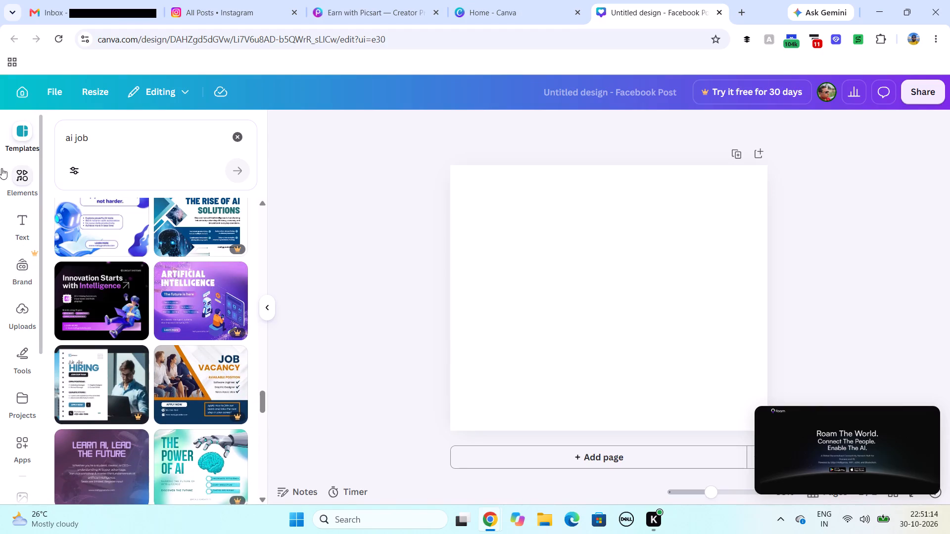
Browse the element categories and look through the lines and basic shapes in the Shapes collection.
click(20, 175)
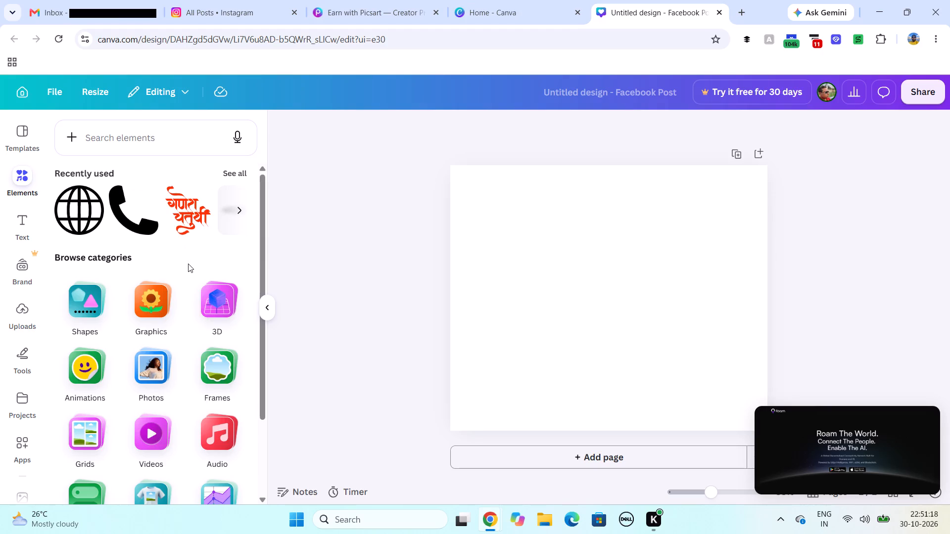
scroll(185, 256, down, 2)
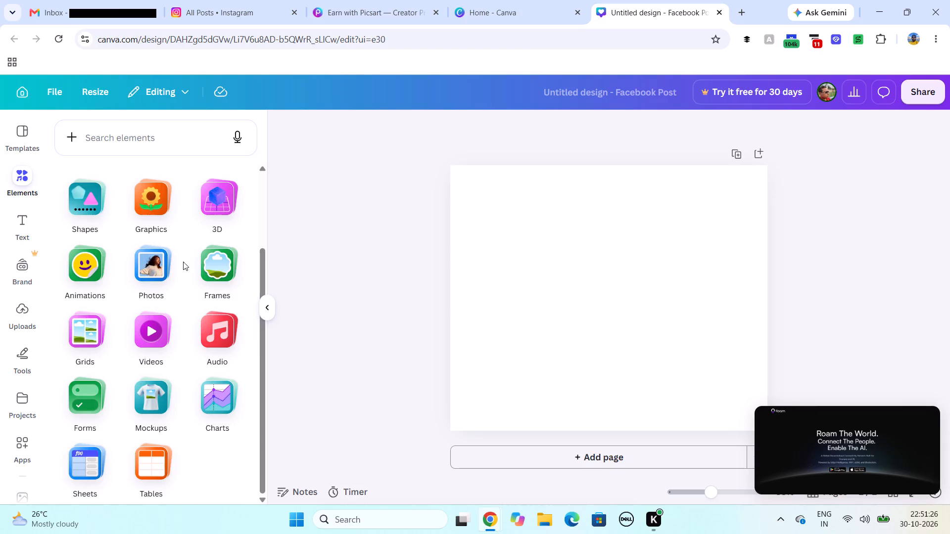
scroll(182, 271, up, 2)
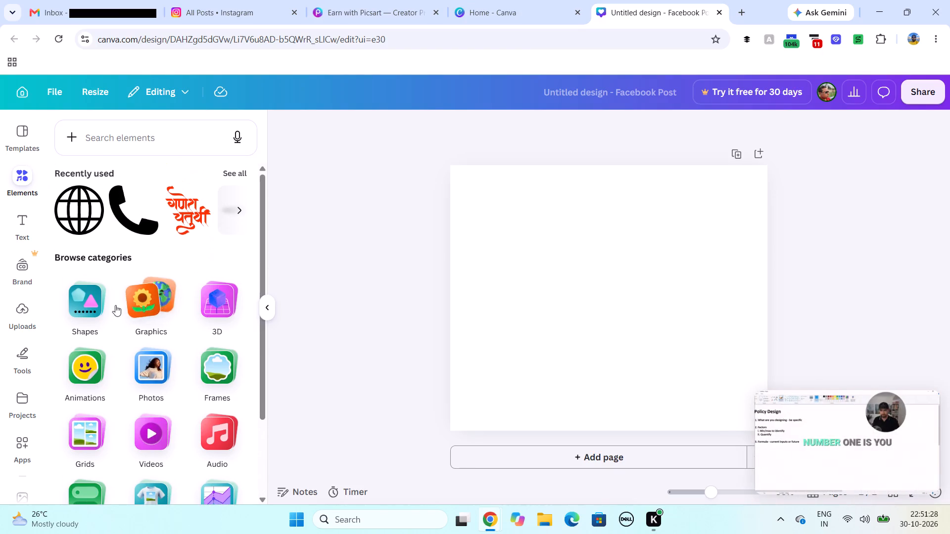
click(88, 302)
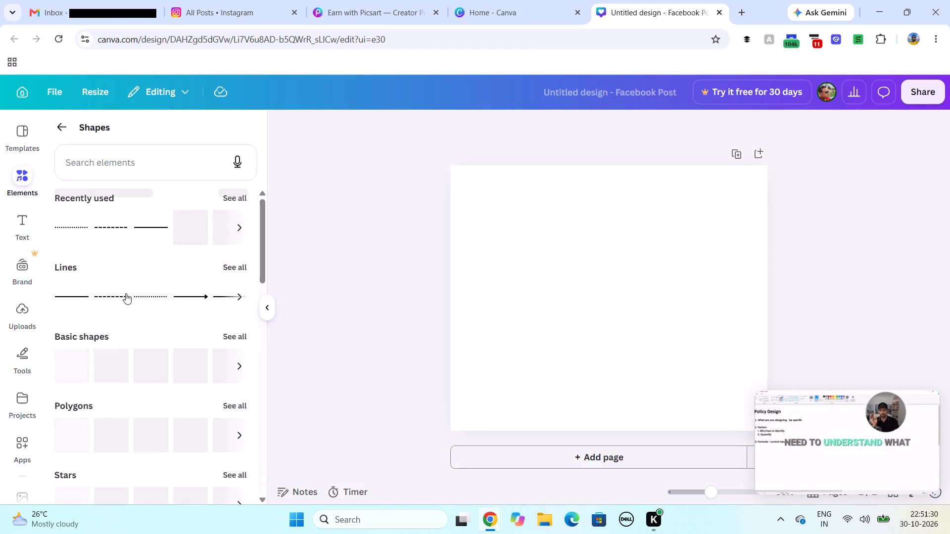
scroll(138, 281, up, 2)
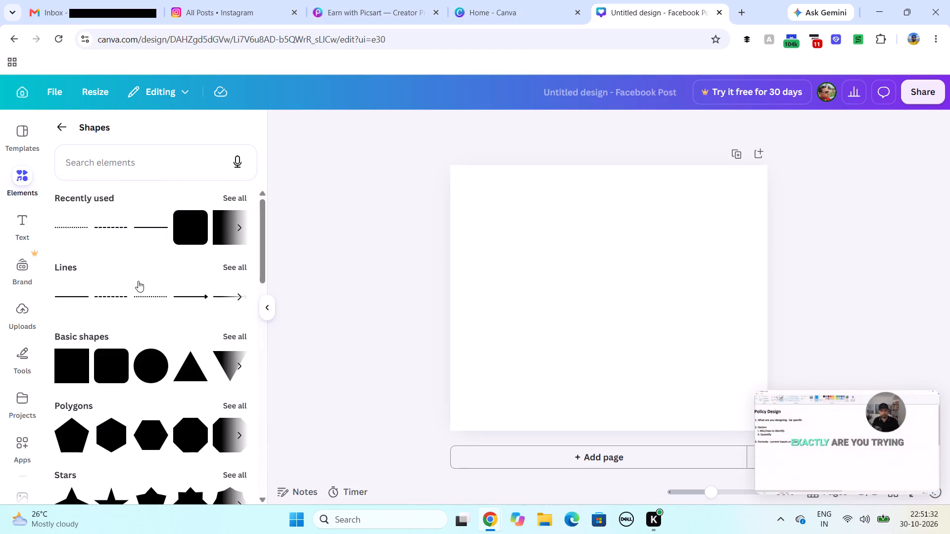
scroll(138, 281, down, 1)
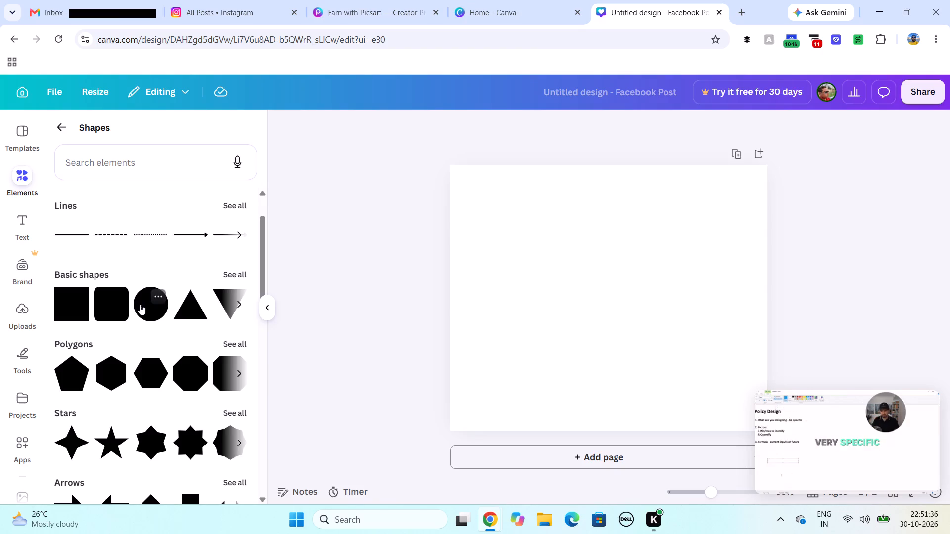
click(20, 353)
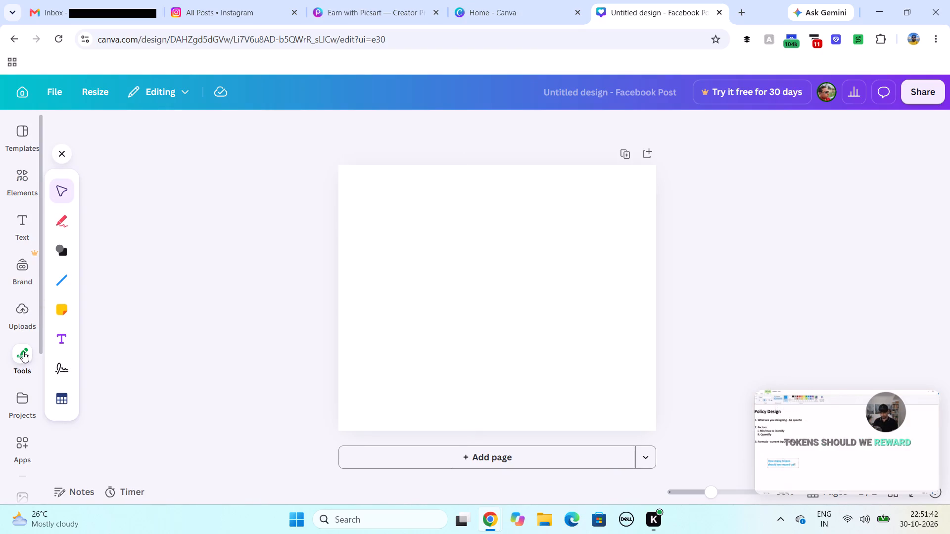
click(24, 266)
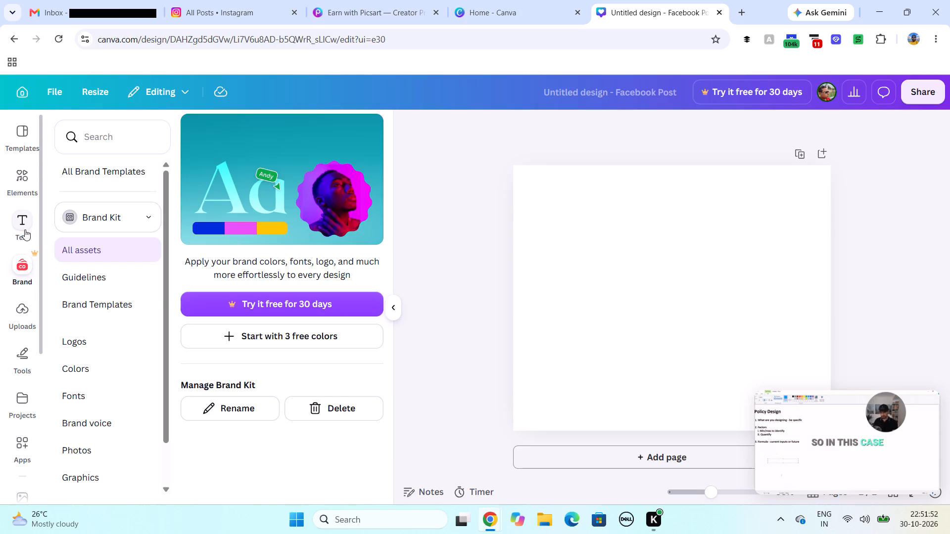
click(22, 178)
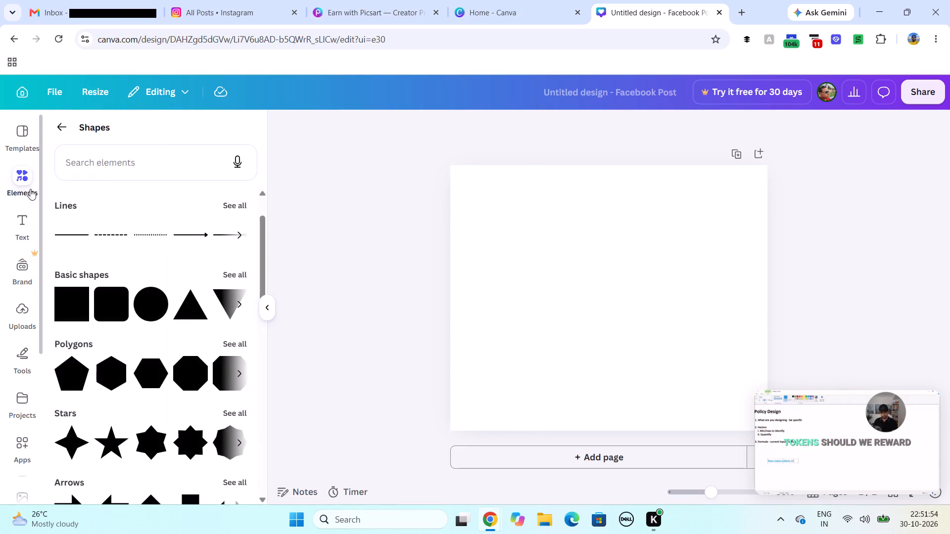
Show all elements matching "ai job" from the template results and look through the graphics, photos, videos, 3D and audio.
click(21, 134)
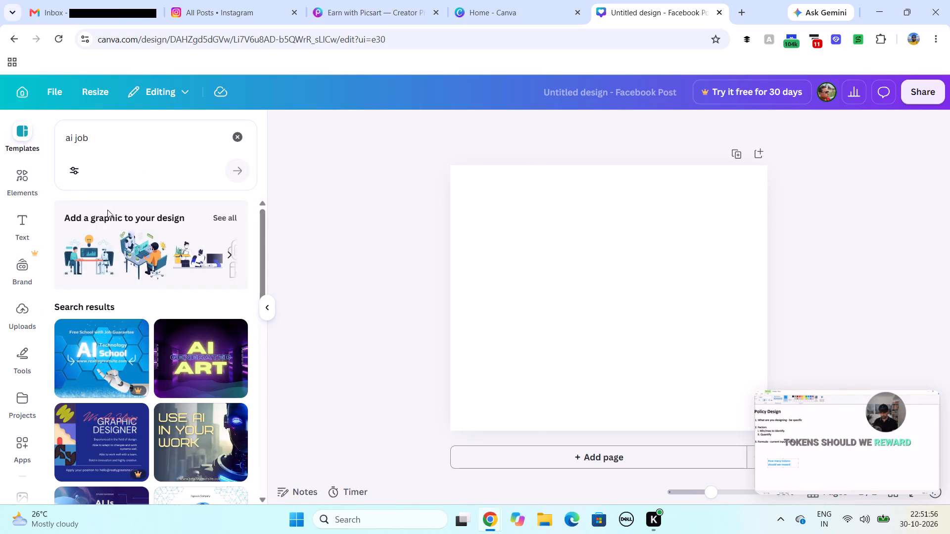
click(232, 220)
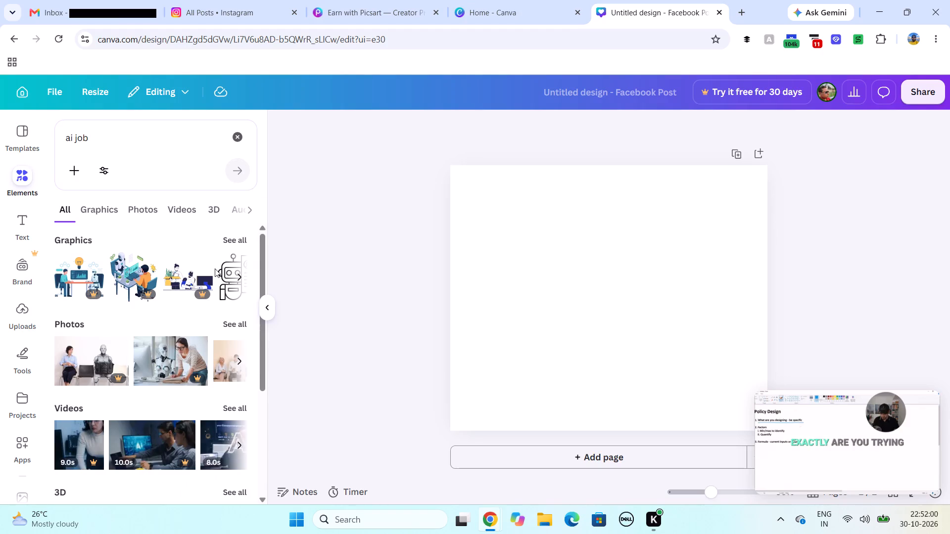
scroll(165, 318, down, 4)
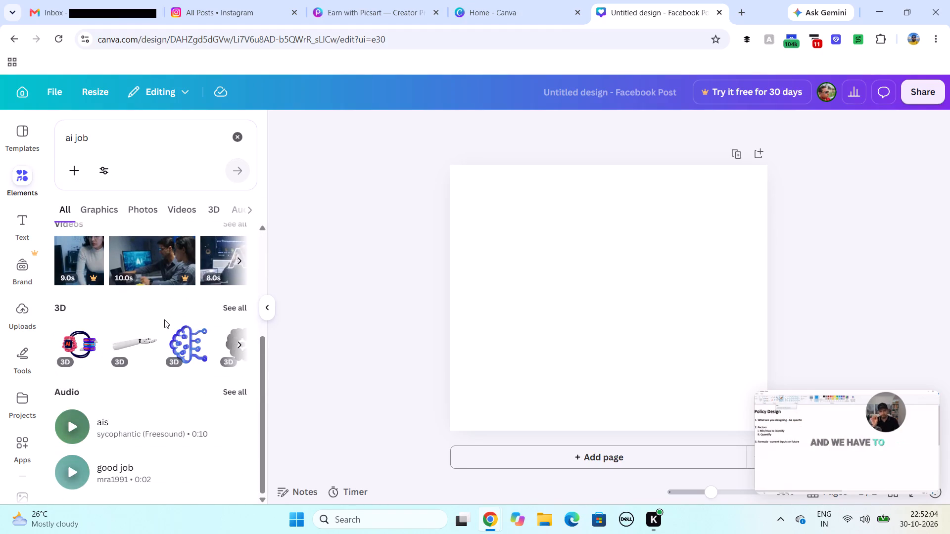
scroll(164, 319, down, 2)
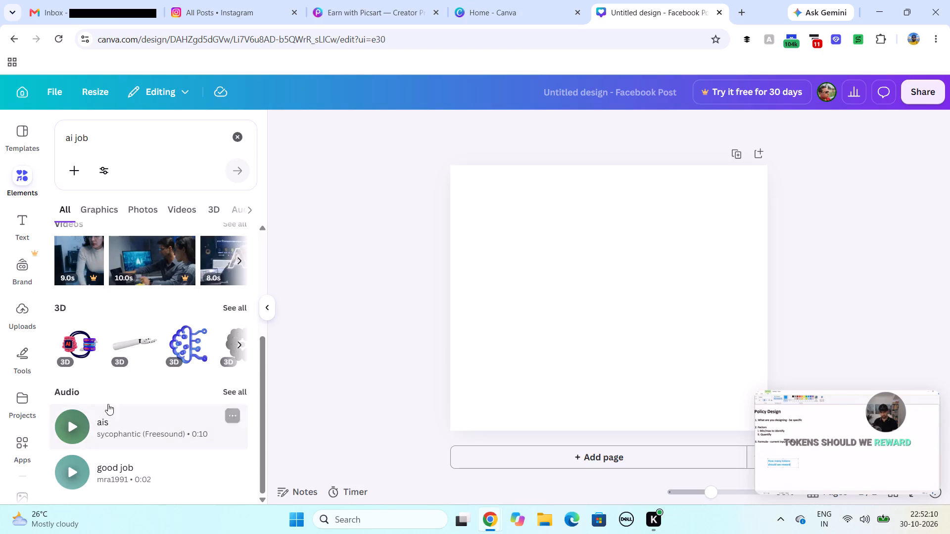
scroll(131, 358, down, 4)
scroll(130, 391, up, 6)
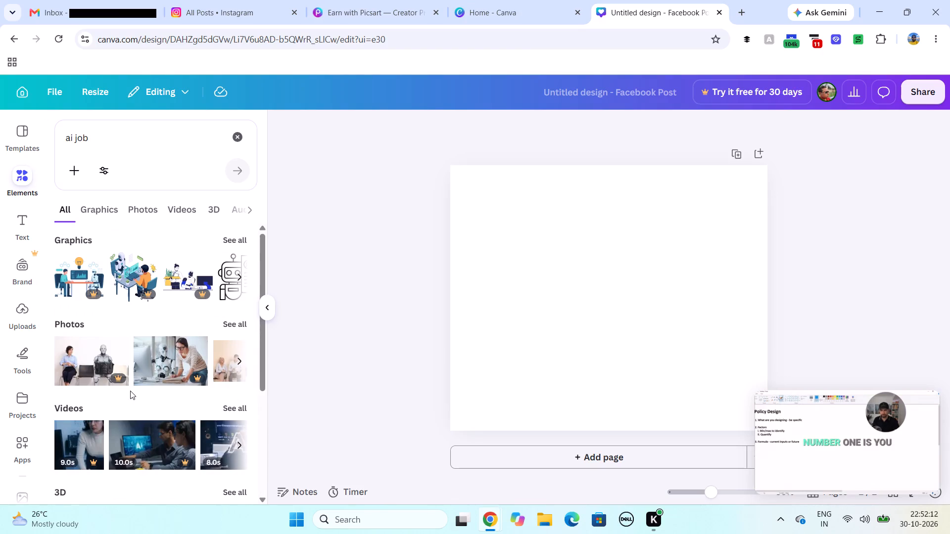
scroll(130, 391, up, 2)
Narrow the "ai job" elements to graphics and examine the AI, robot and job-themed illustrations for the Facebook Post.
click(112, 209)
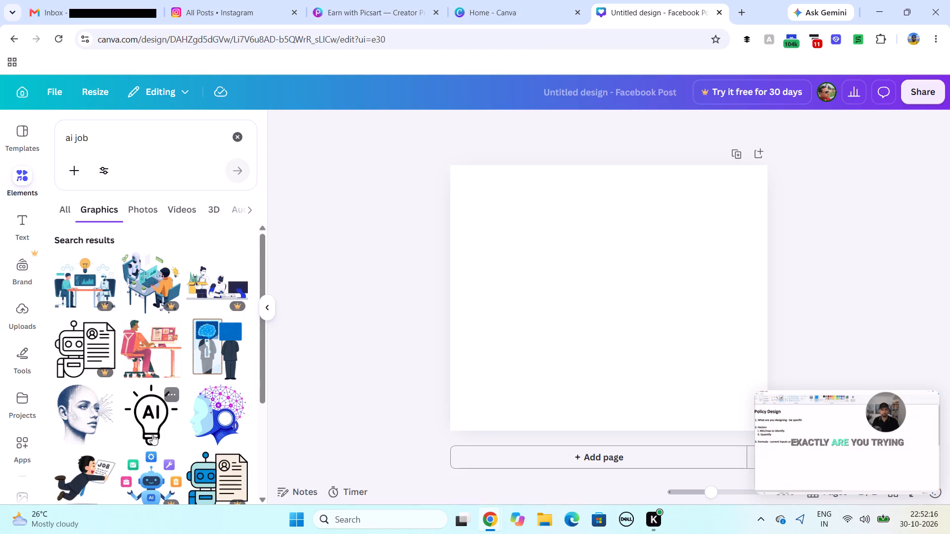
scroll(95, 407, down, 4)
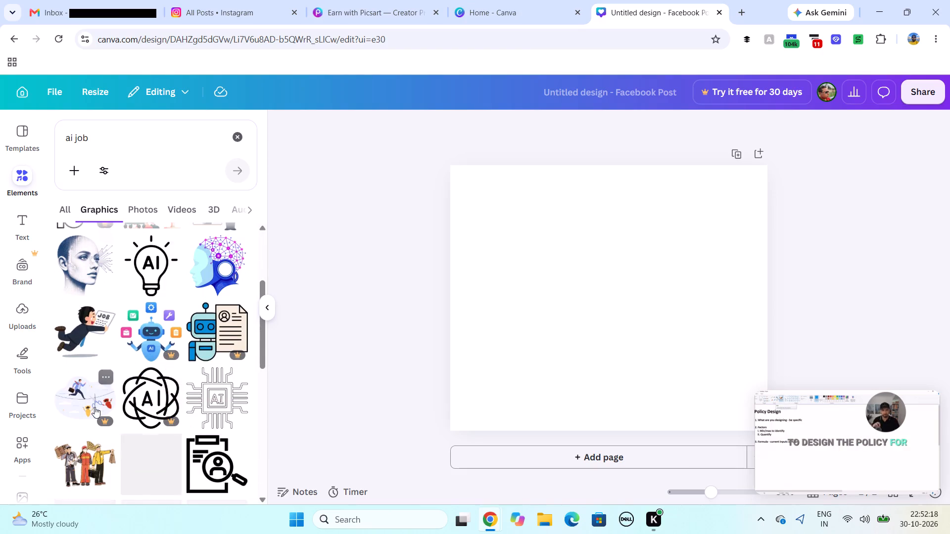
scroll(95, 407, down, 2)
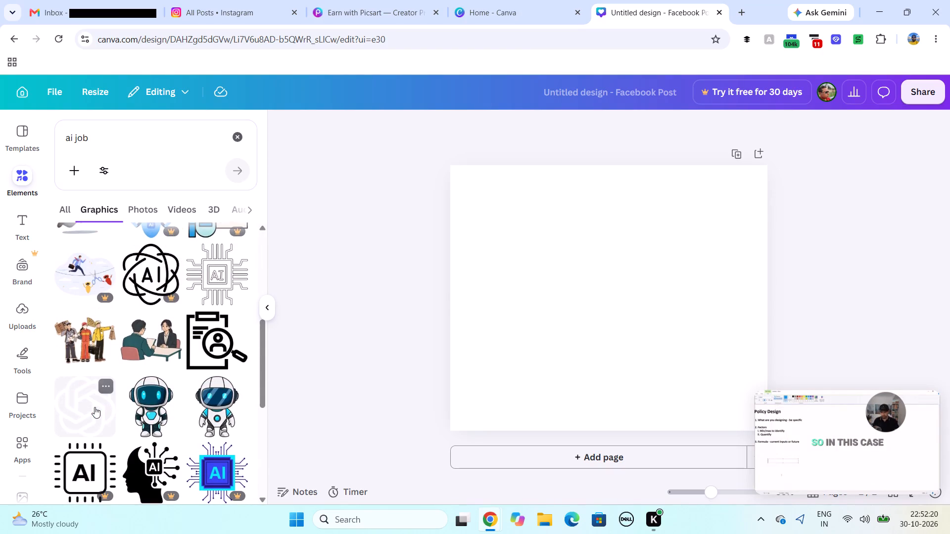
scroll(95, 407, down, 4)
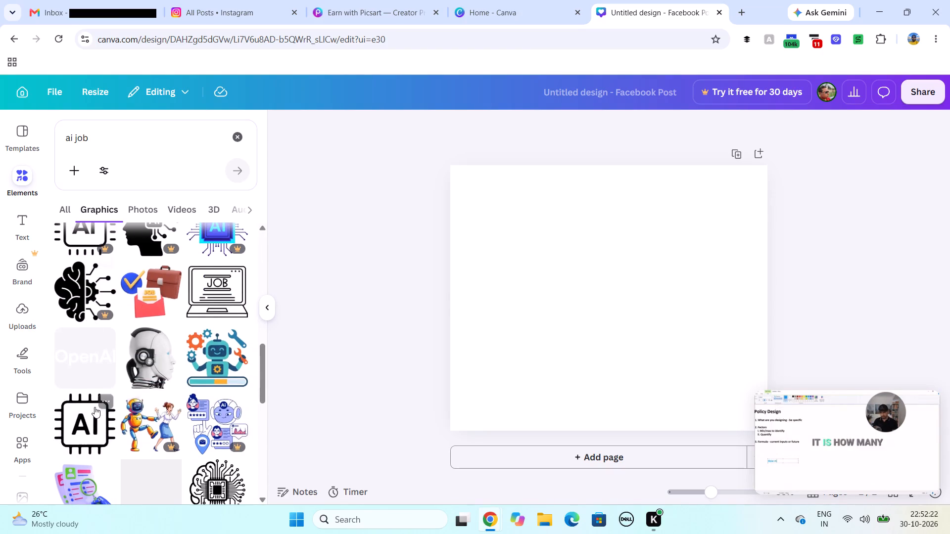
scroll(95, 407, down, 2)
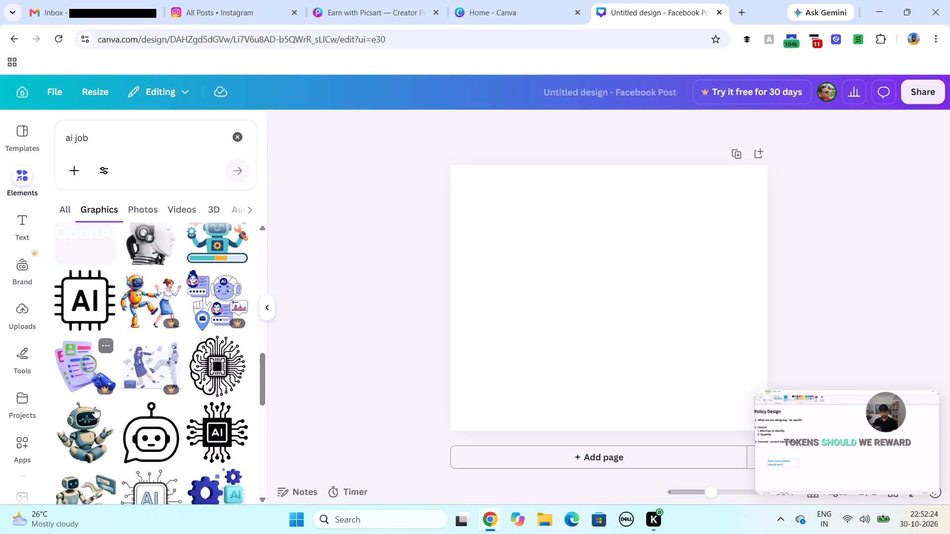
Replace the "ai job" query with a search of the elements for "clipping poster".
click(93, 138)
key(BackSpace)
key(BackSpace)
key(BackSpace)
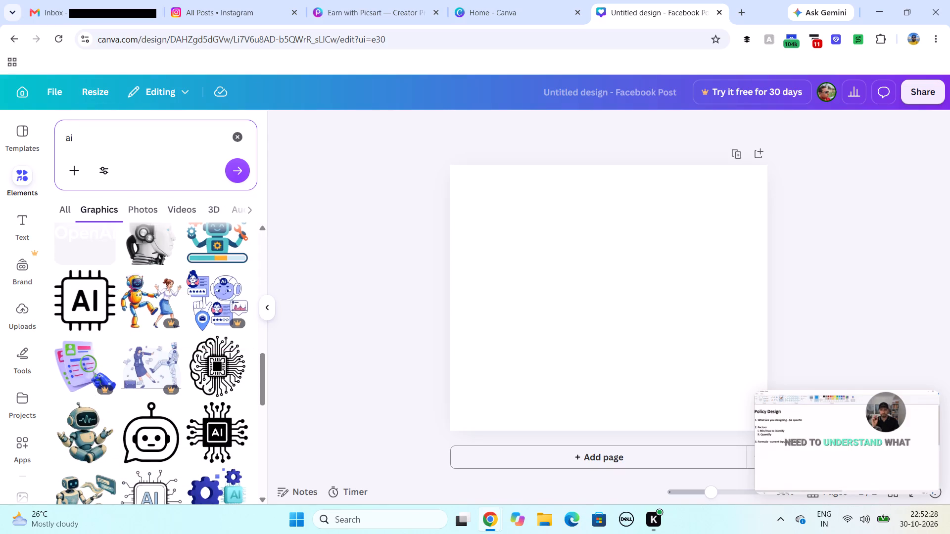
key(BackSpace)
key(BackSpace)
key(BackSpace)
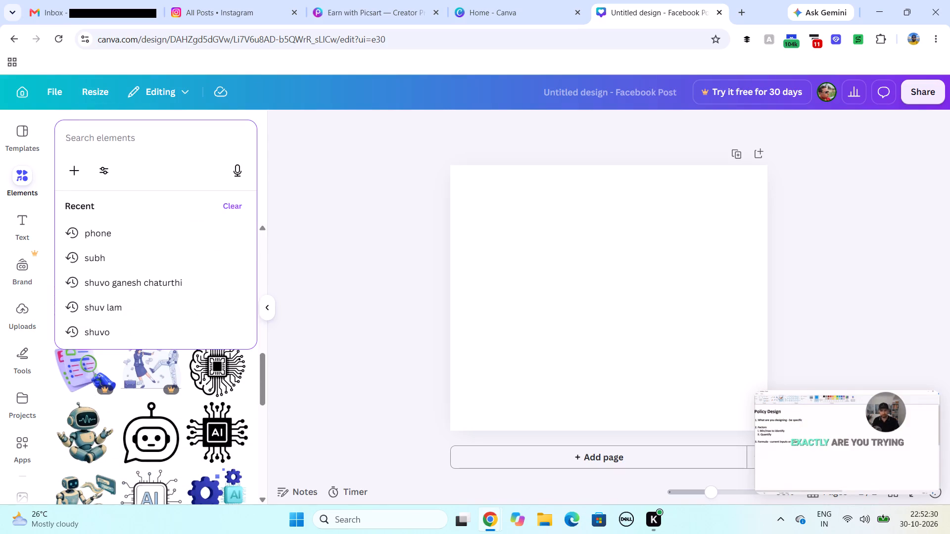
key(c)
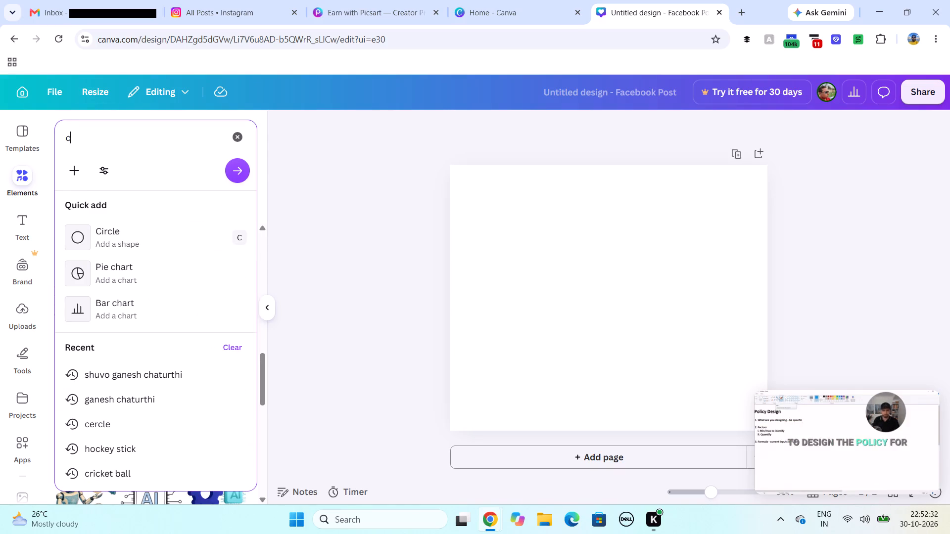
text(li)
text(ping)
key(space)
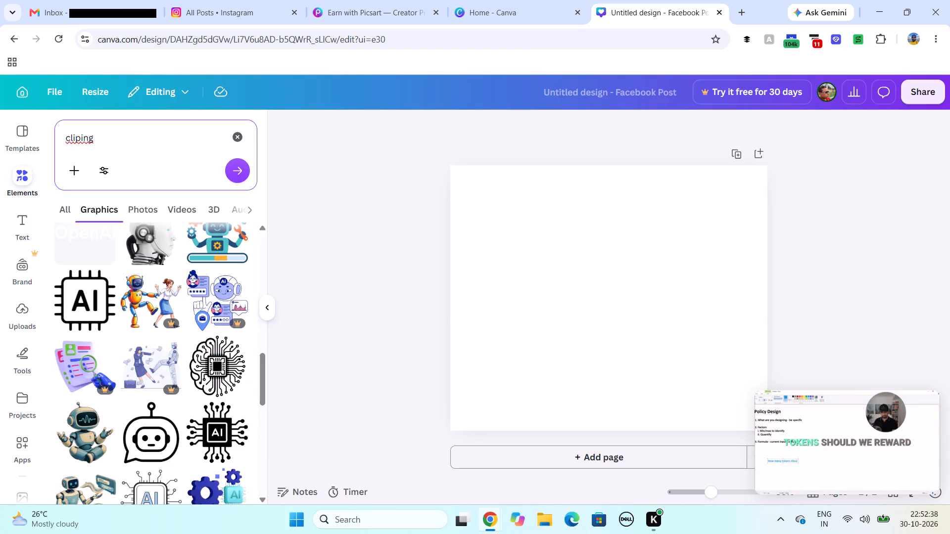
text(po)
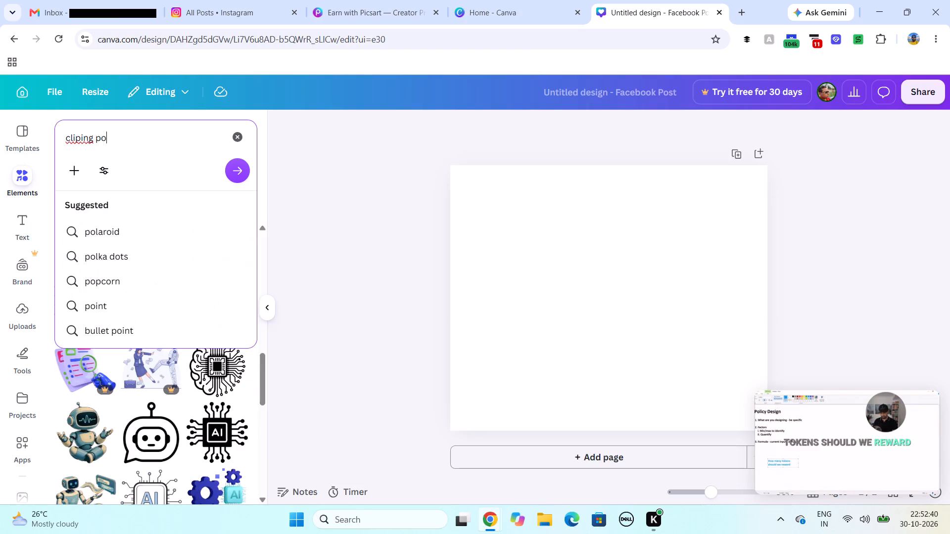
key(s)
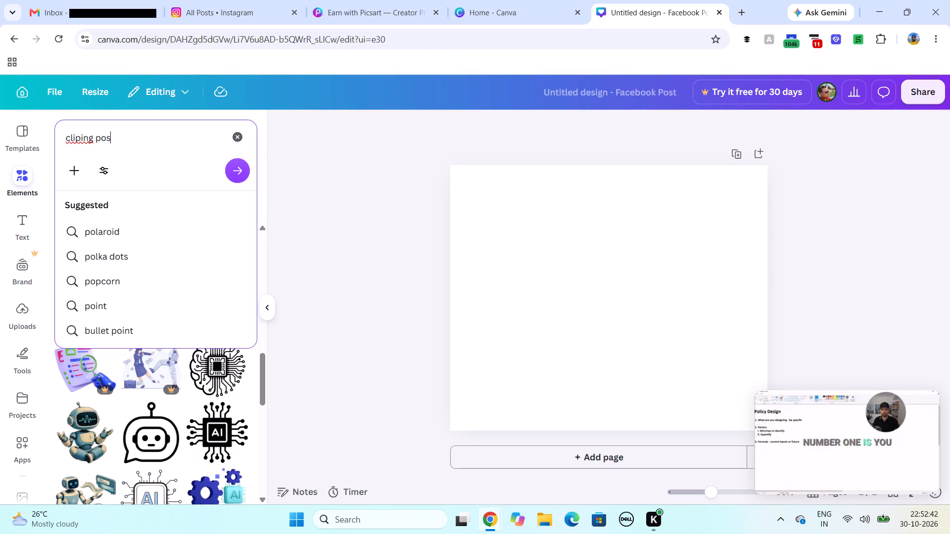
text(ter)
key(Return)
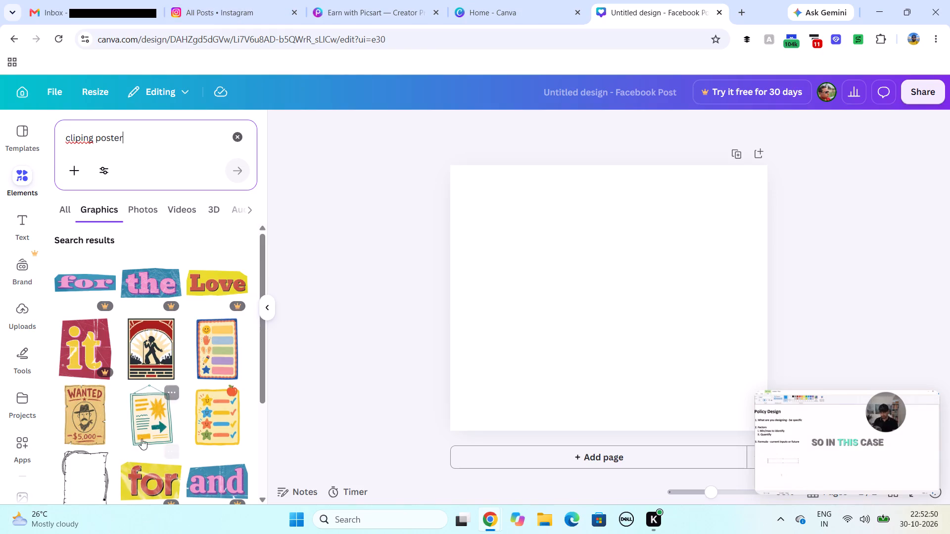
Browse the graphics results of the poster search for paper, frame or cut-out lettering elements that suit the Facebook Post.
scroll(143, 437, down, 4)
scroll(170, 486, down, 2)
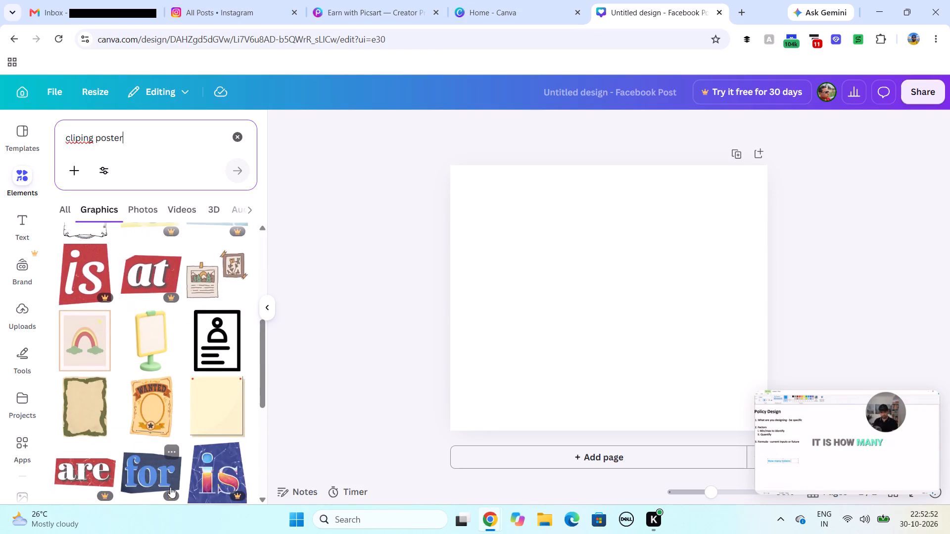
scroll(170, 487, down, 3)
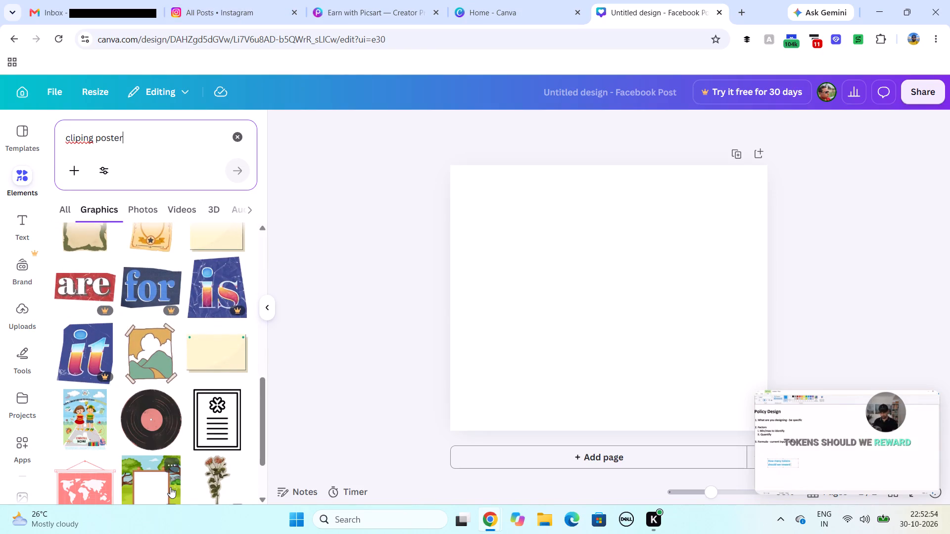
scroll(170, 487, down, 4)
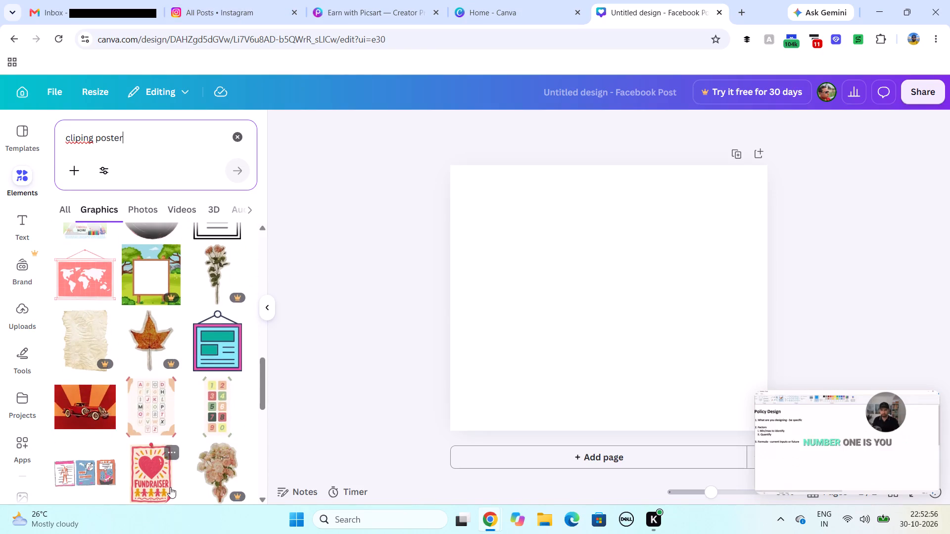
scroll(170, 487, up, 1)
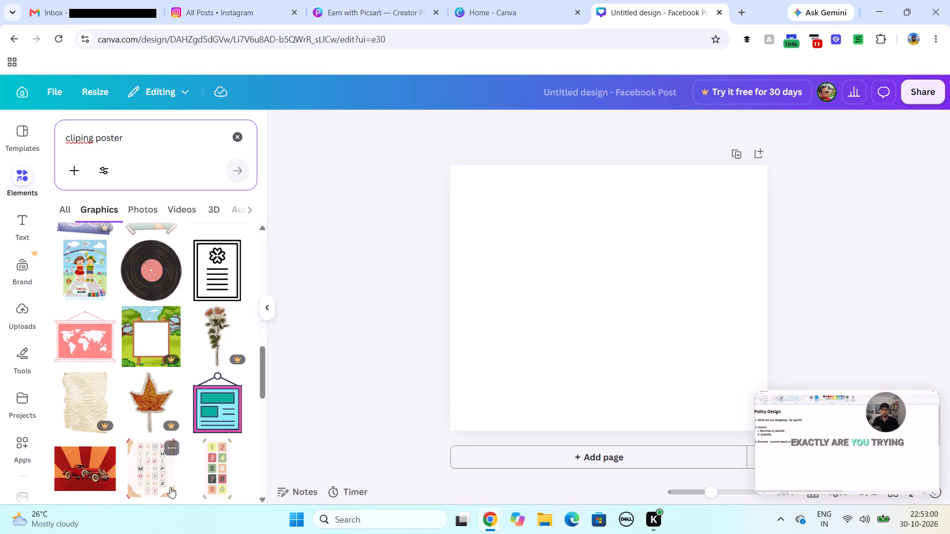
Correct the misspelled elements query to "clipping poster" and search the graphics again.
click(81, 138)
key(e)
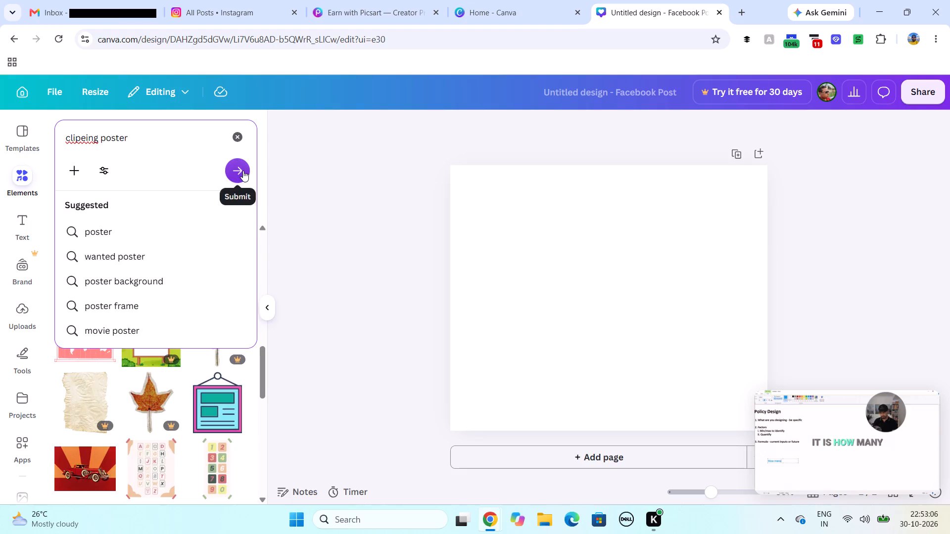
click(243, 171)
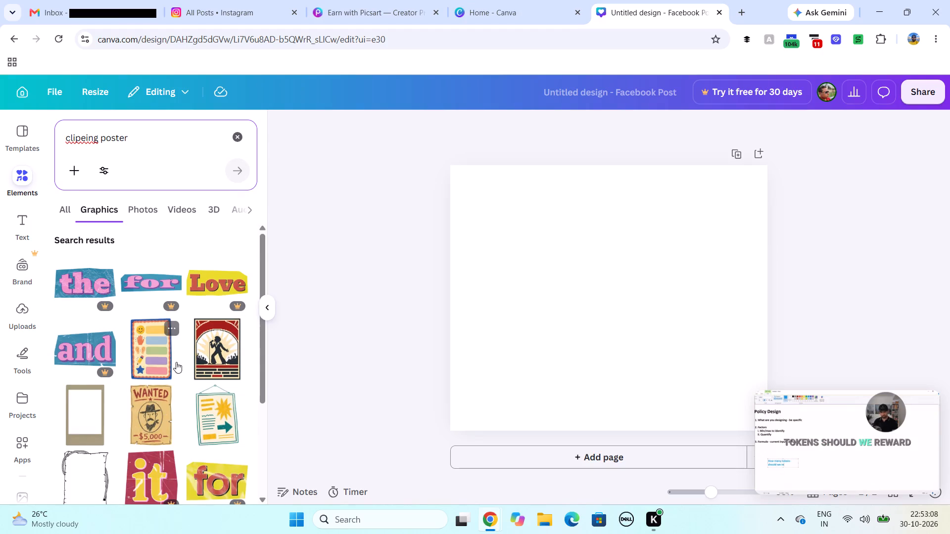
scroll(176, 362, down, 2)
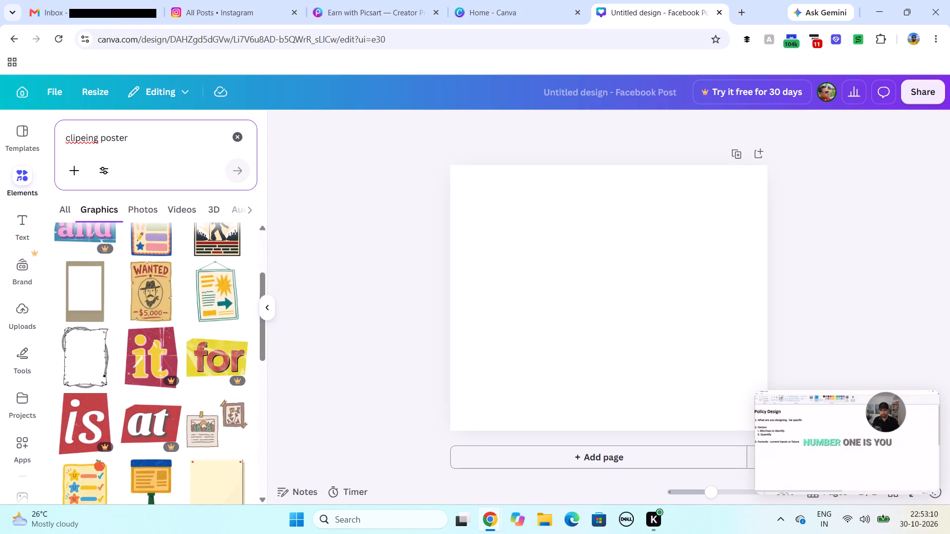
right_click(75, 134)
click(114, 154)
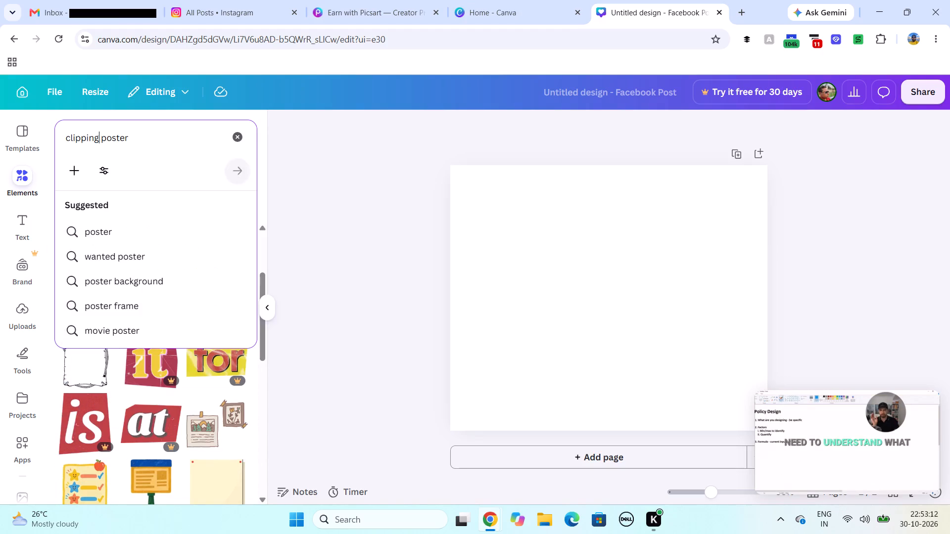
click(239, 168)
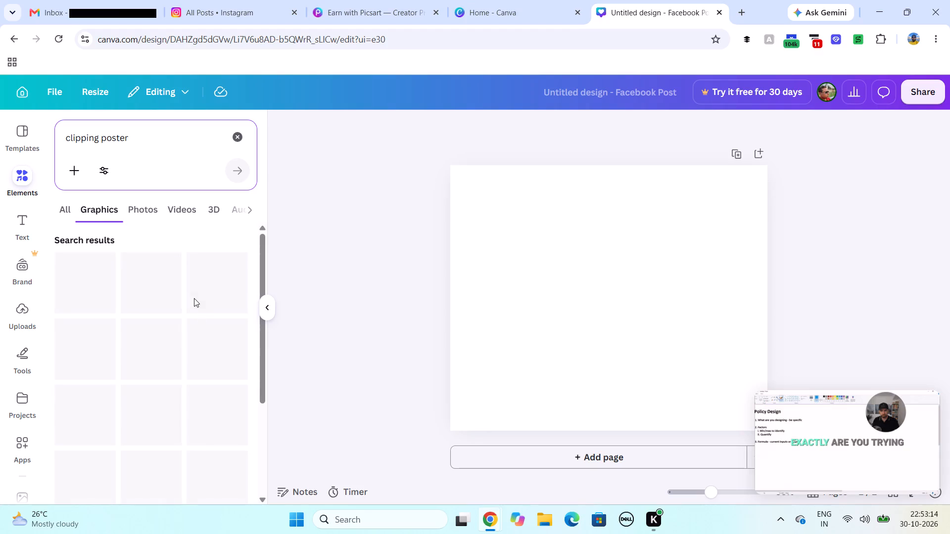
Check the "clipping poster" results among the photos, videos and 3D elements.
click(146, 208)
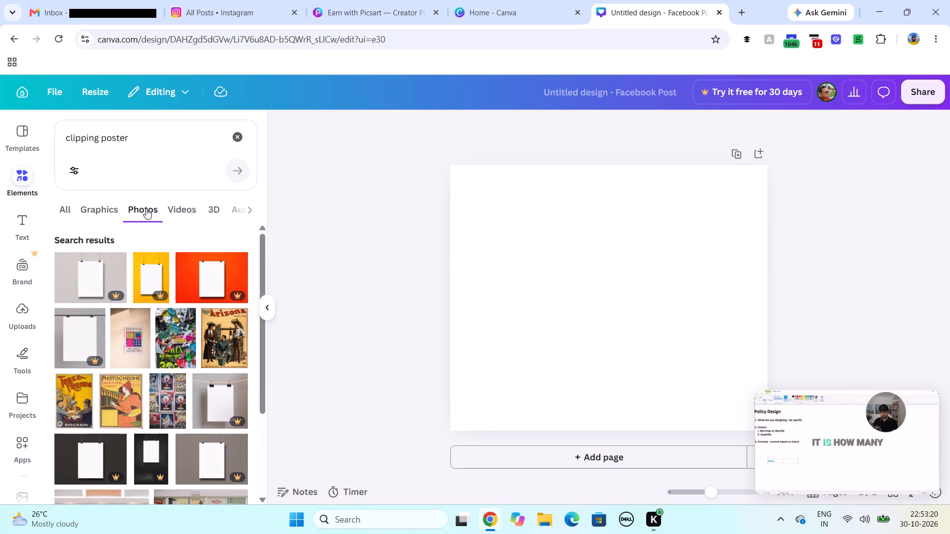
click(189, 210)
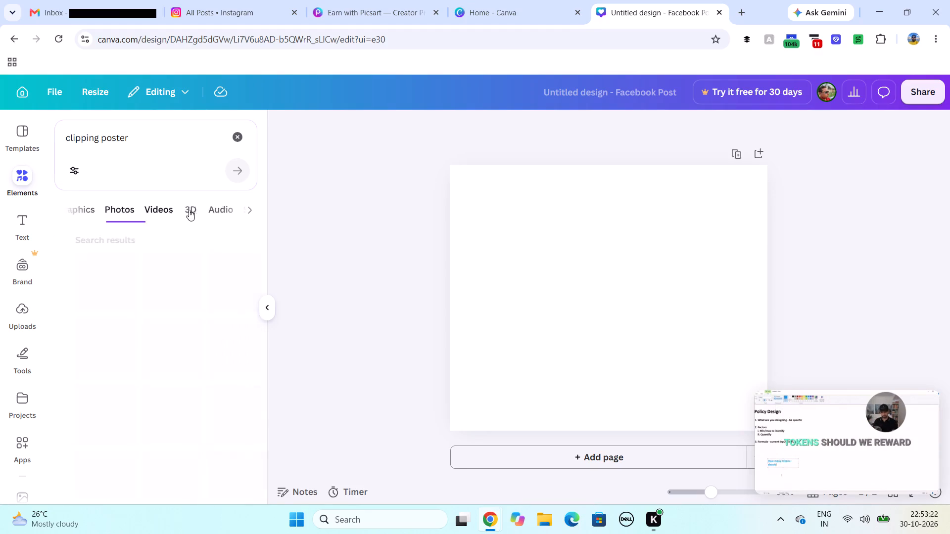
click(190, 206)
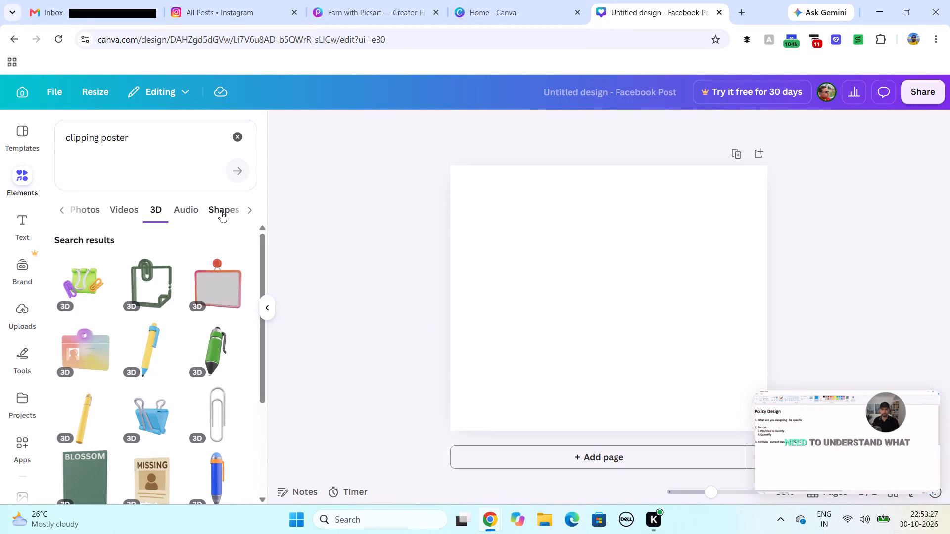
Check the audio, shape and mockup results, and add the street mockup of a woman beside an A-frame sign.
click(196, 210)
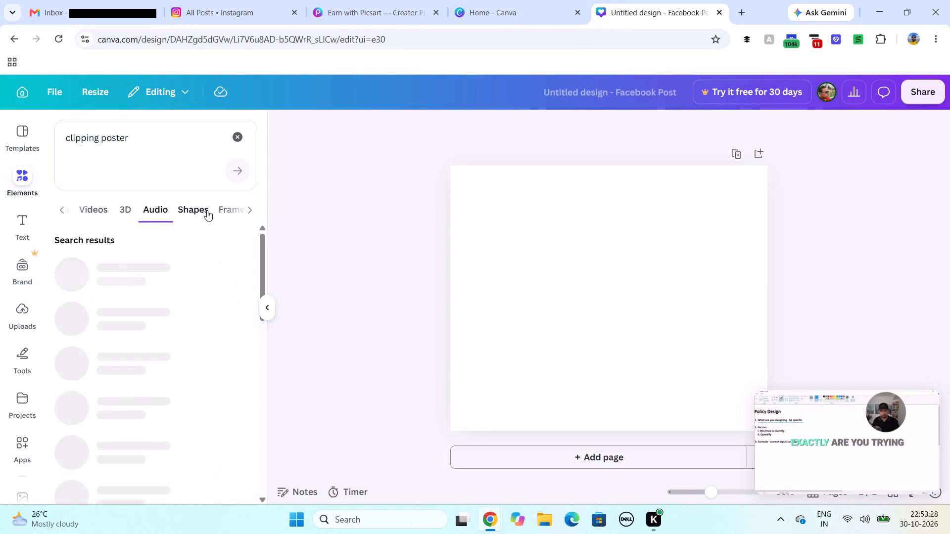
click(206, 210)
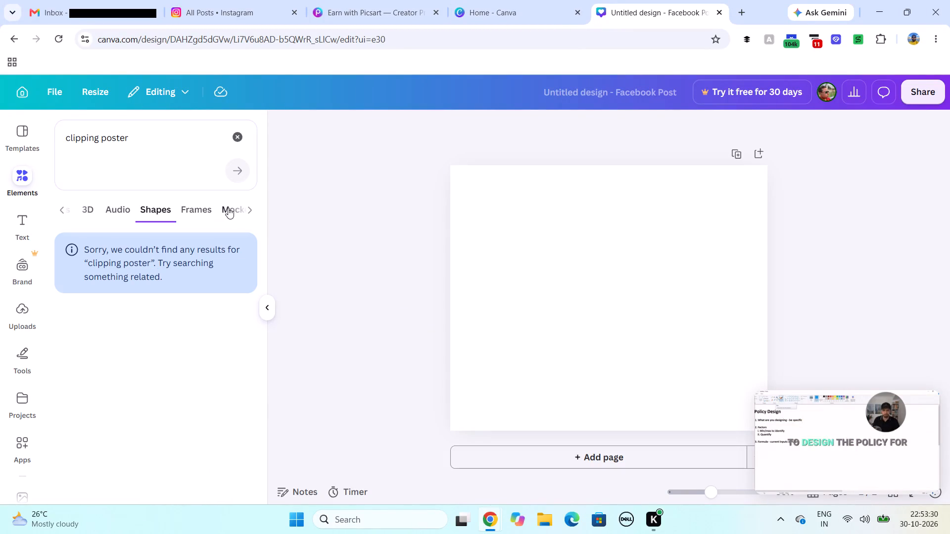
click(228, 209)
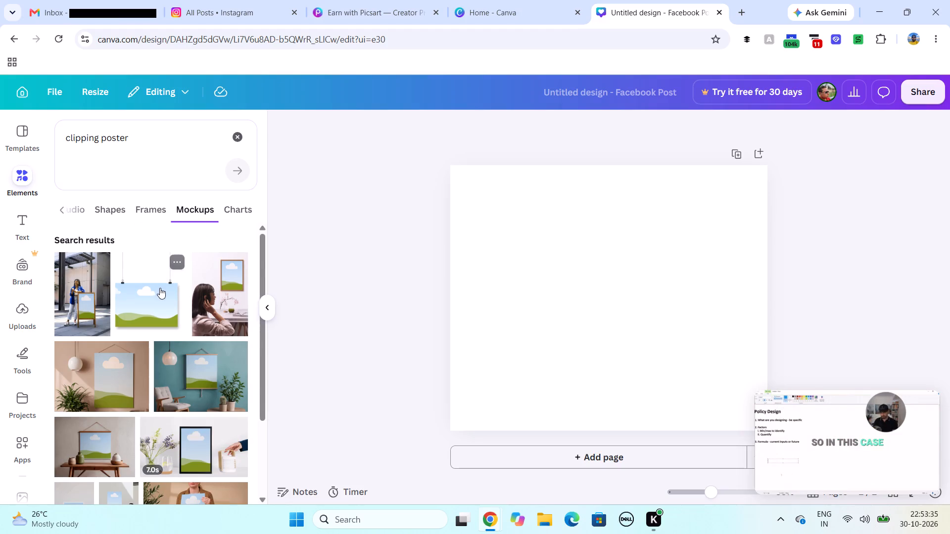
Look through the poster mockup results and add the street mockup of a woman beside an A-frame sign to the blank page.
scroll(160, 288, down, 2)
scroll(160, 288, up, 1)
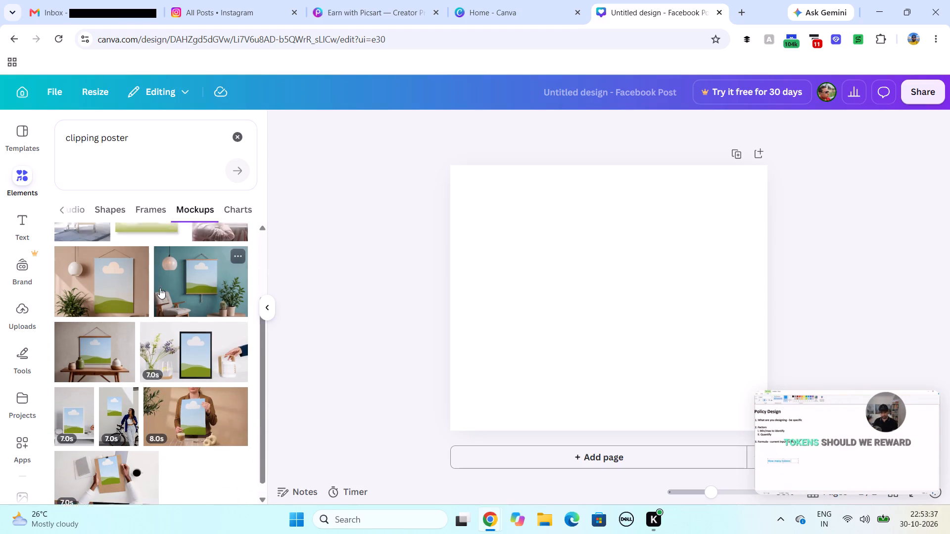
click(91, 256)
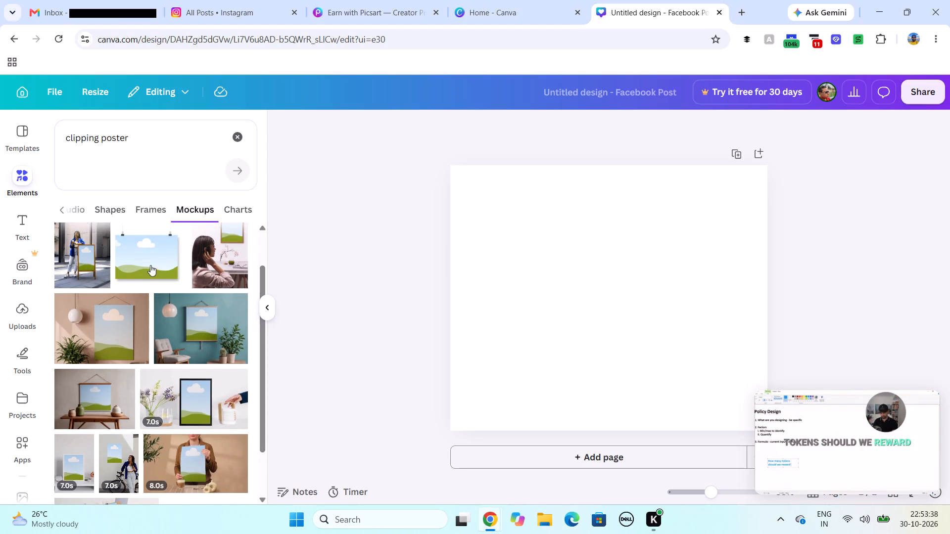
click(89, 249)
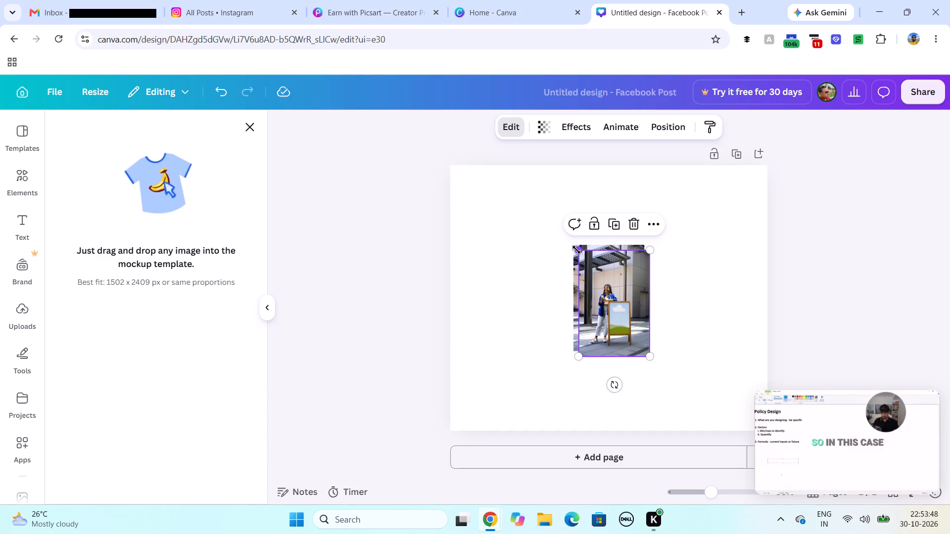
Enlarge the street mockup proportionally from its corners until it covers nearly the full page height, reaching the page's bottom edge.
drag(577, 250, 490, 205)
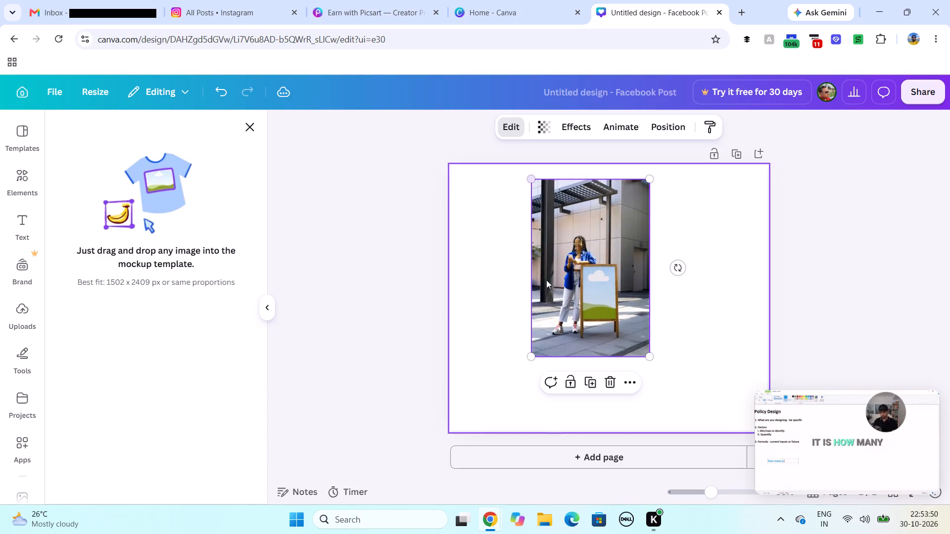
drag(530, 355, 496, 403)
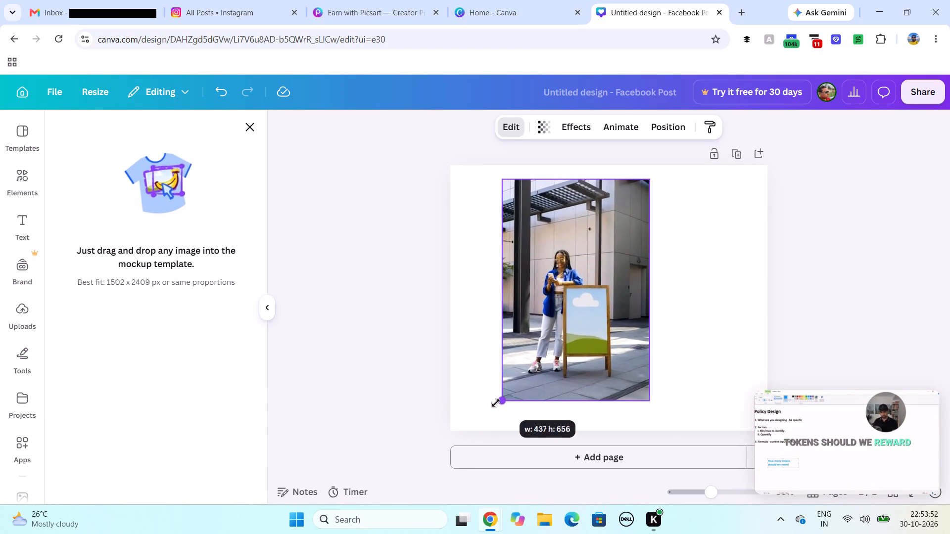
drag(496, 403, 482, 415)
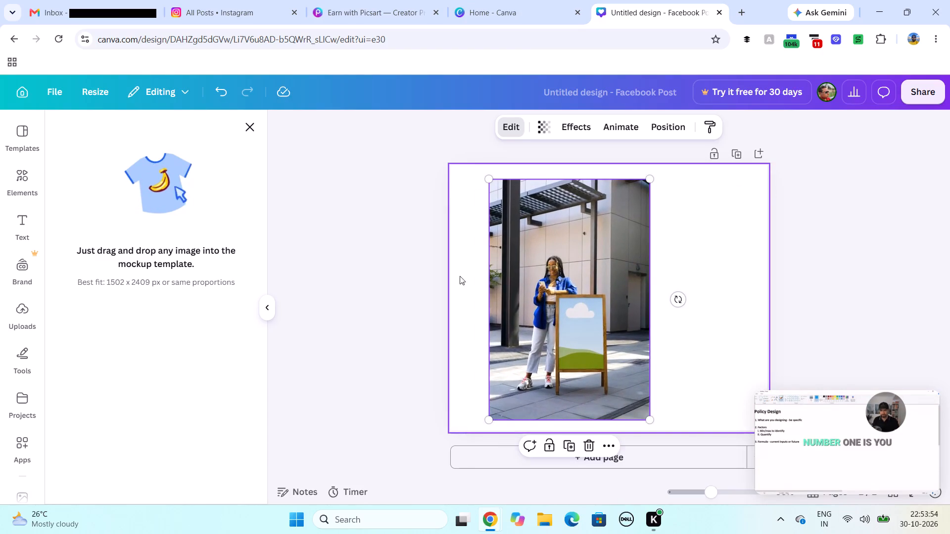
drag(490, 179, 463, 178)
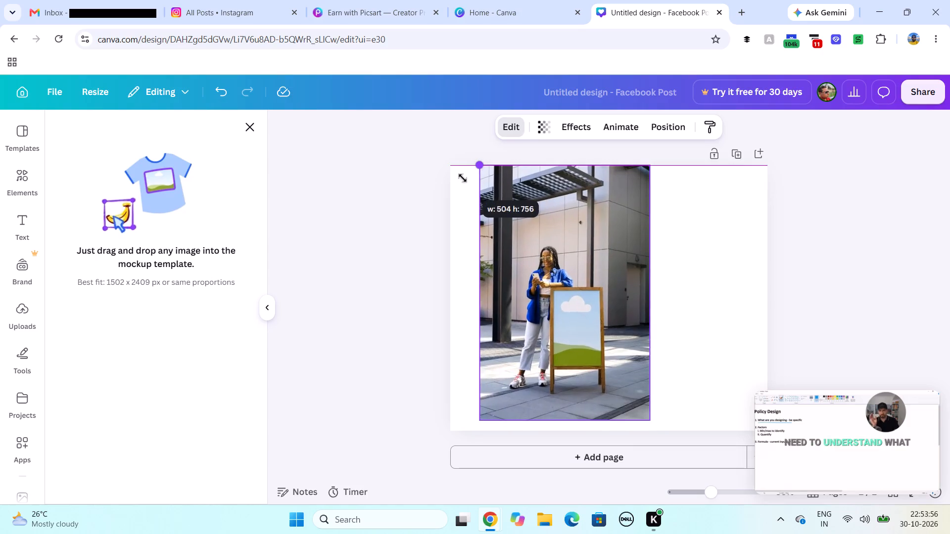
drag(463, 178, 464, 184)
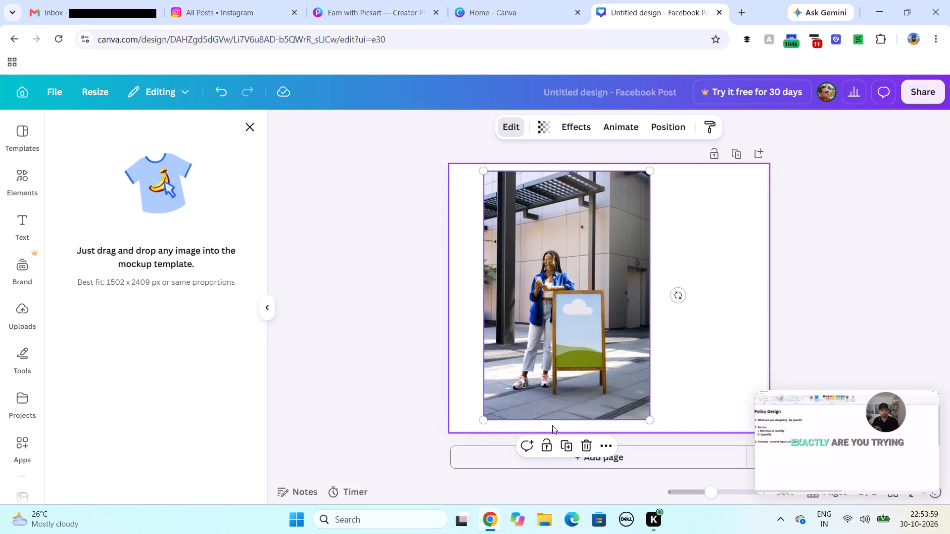
drag(483, 420, 456, 435)
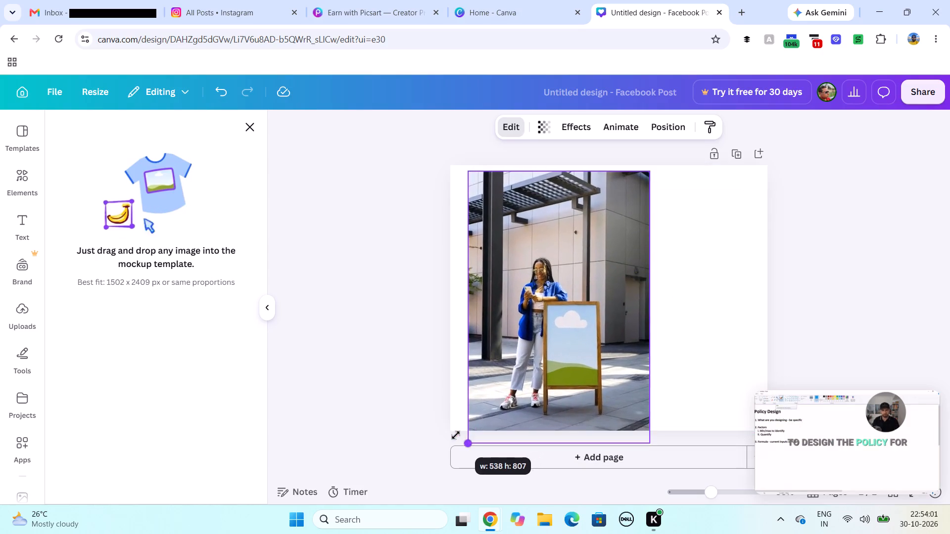
drag(456, 435, 459, 419)
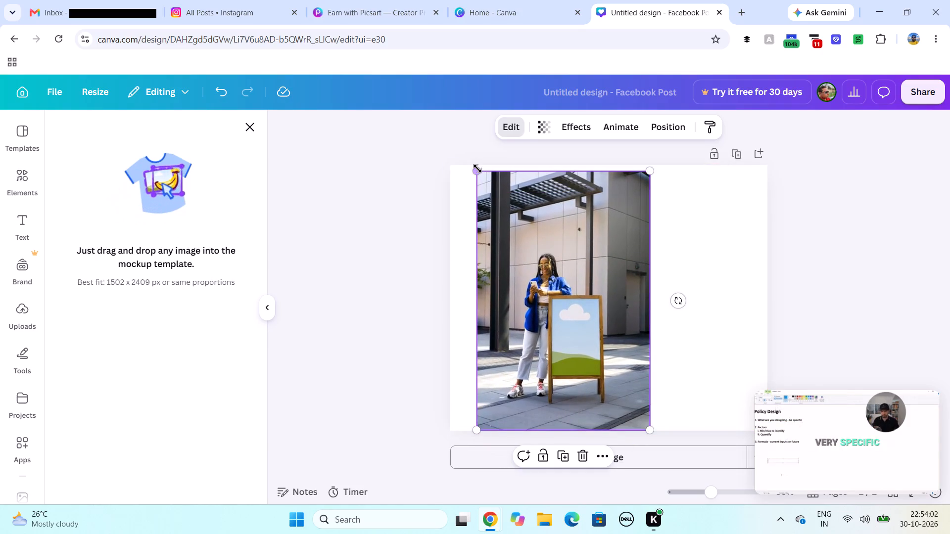
Enlarge the street mockup to about 525 × 788 and place it against the page's left edge, filling the page height.
drag(477, 169, 477, 167)
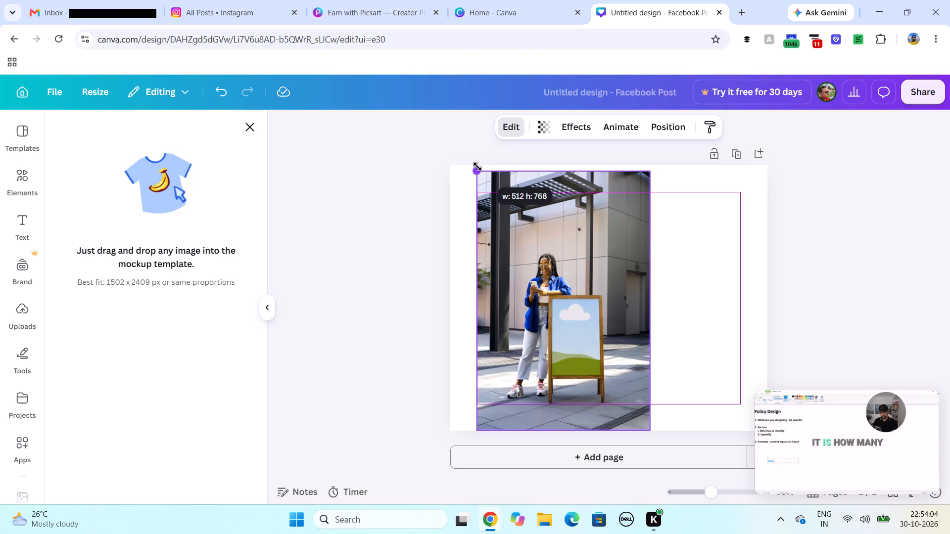
drag(477, 167, 473, 164)
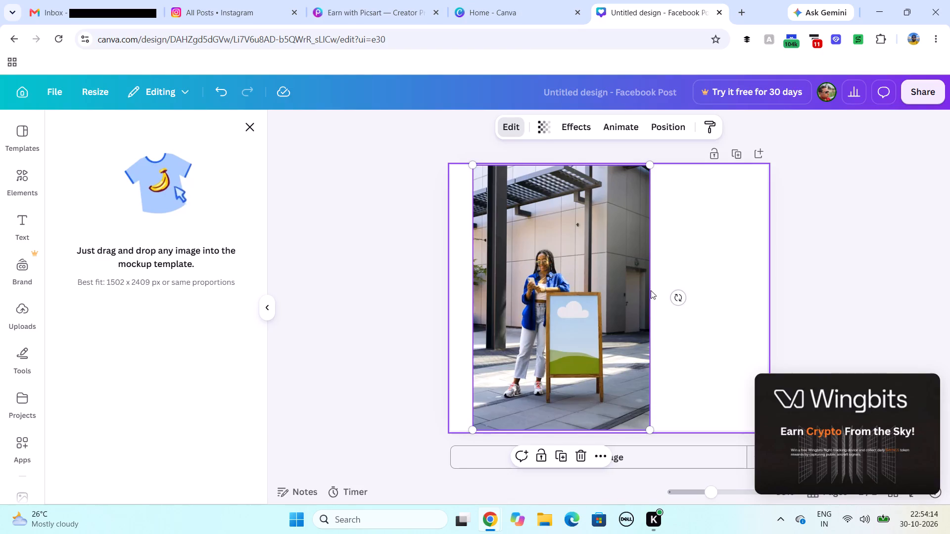
drag(648, 285, 672, 285)
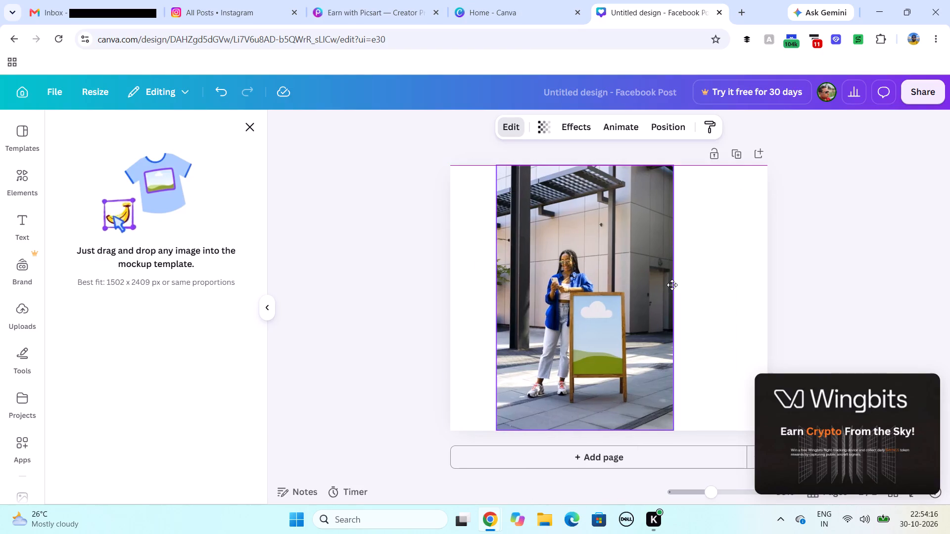
drag(672, 285, 733, 333)
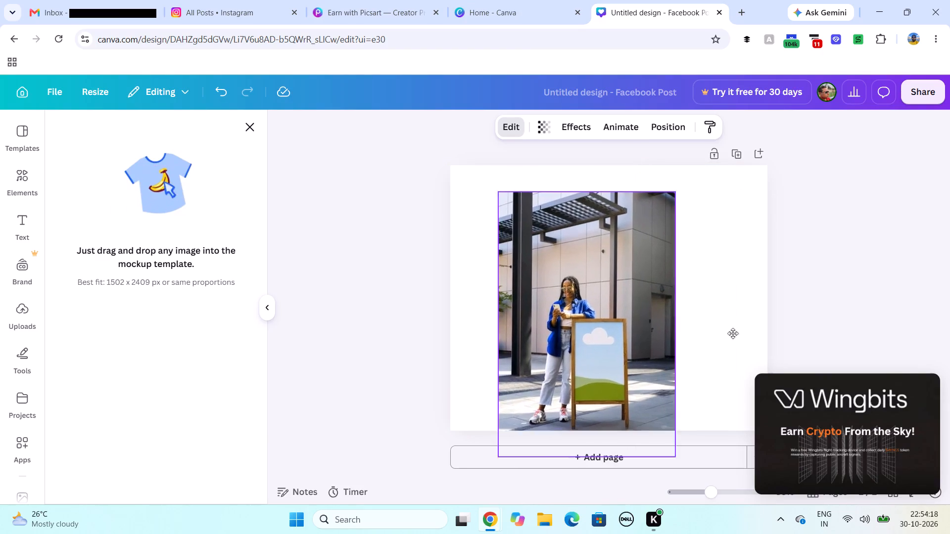
drag(733, 333, 811, 290)
click(589, 296)
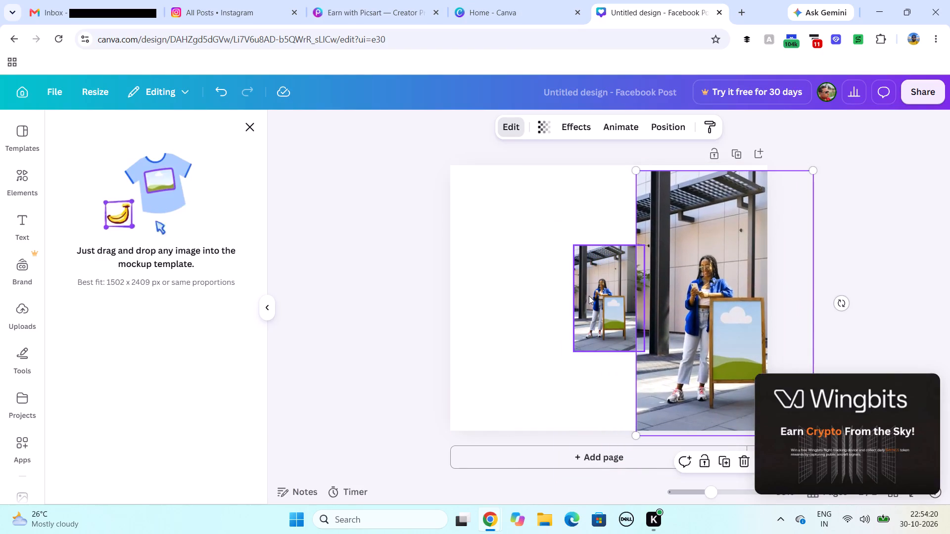
click(629, 220)
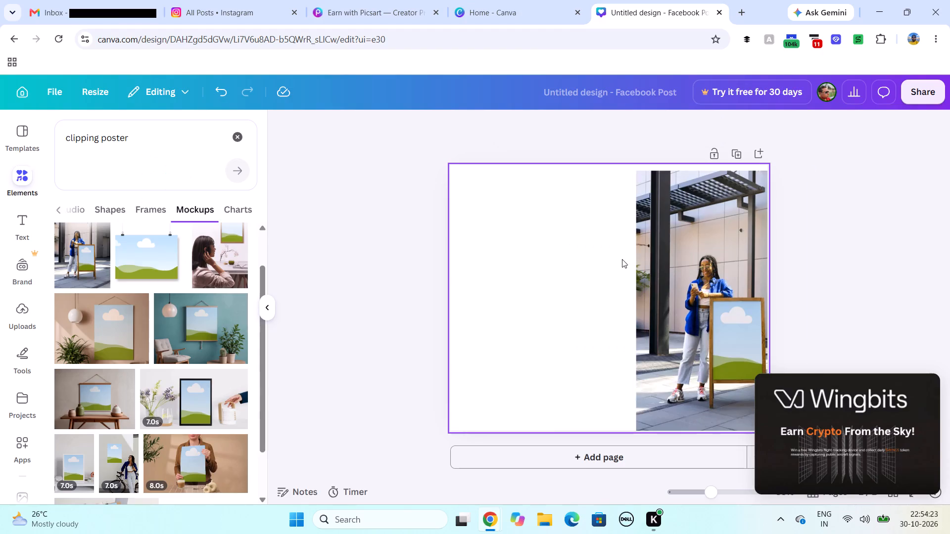
drag(683, 290, 527, 286)
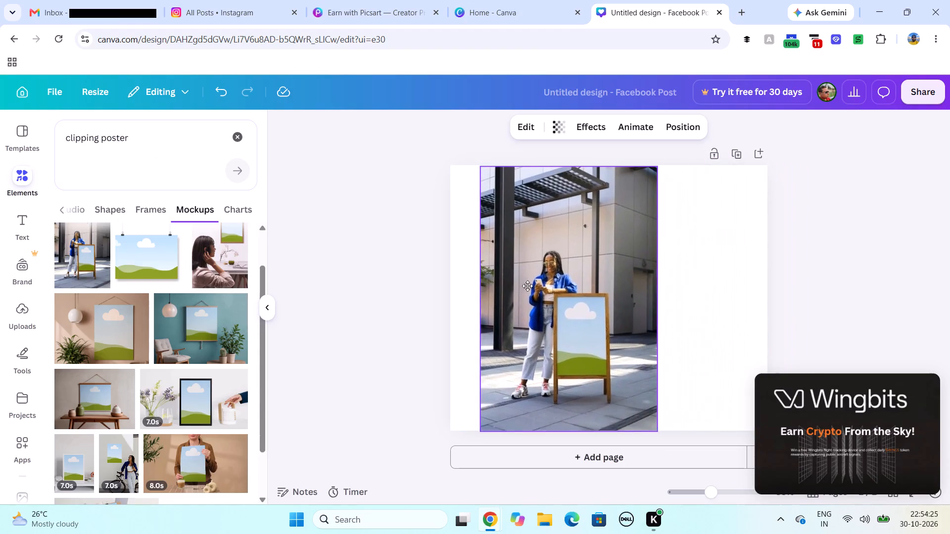
drag(527, 286, 499, 286)
click(689, 288)
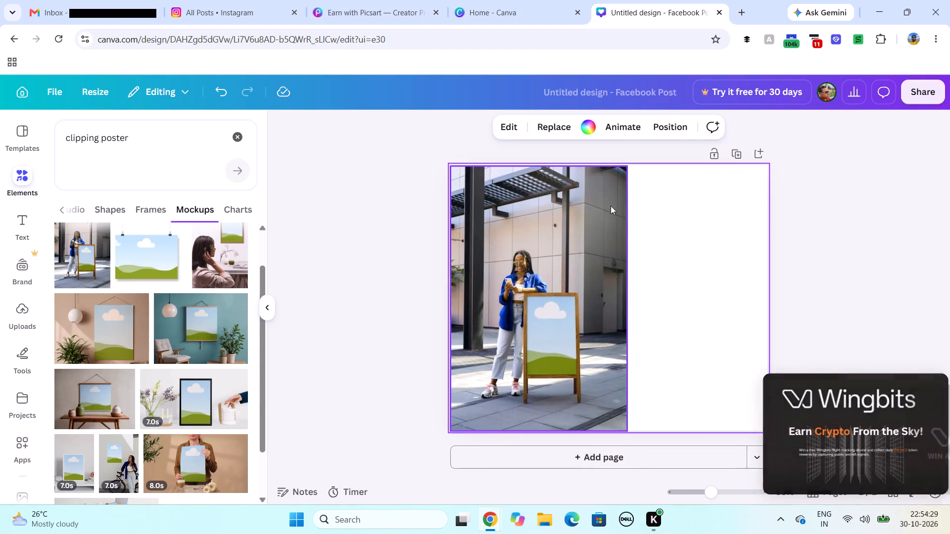
click(609, 180)
click(627, 167)
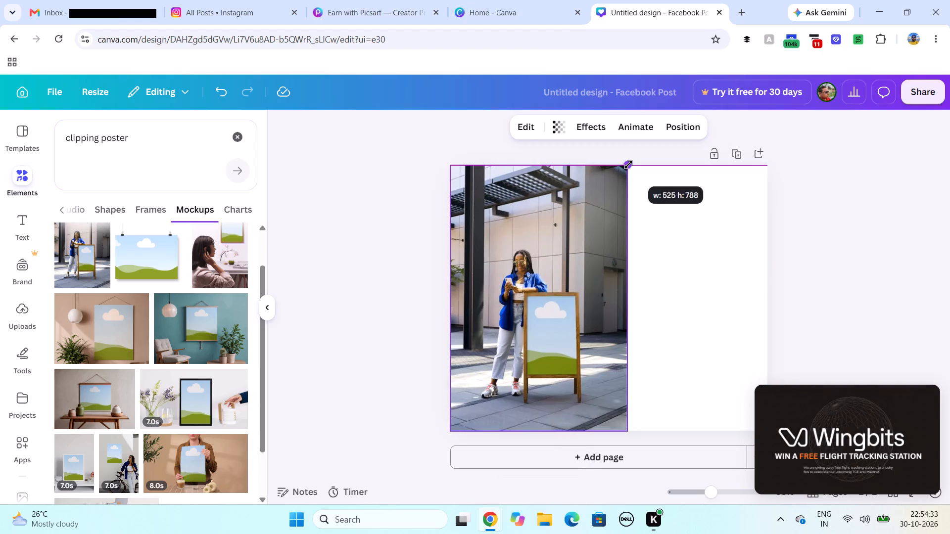
click(704, 269)
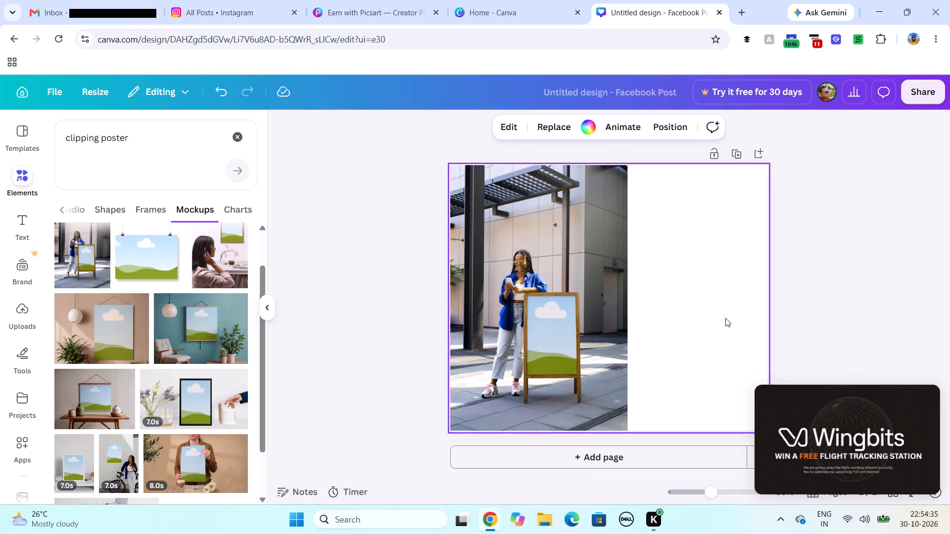
Fill the page background with the default pink-to-yellow gradient.
click(732, 237)
click(726, 238)
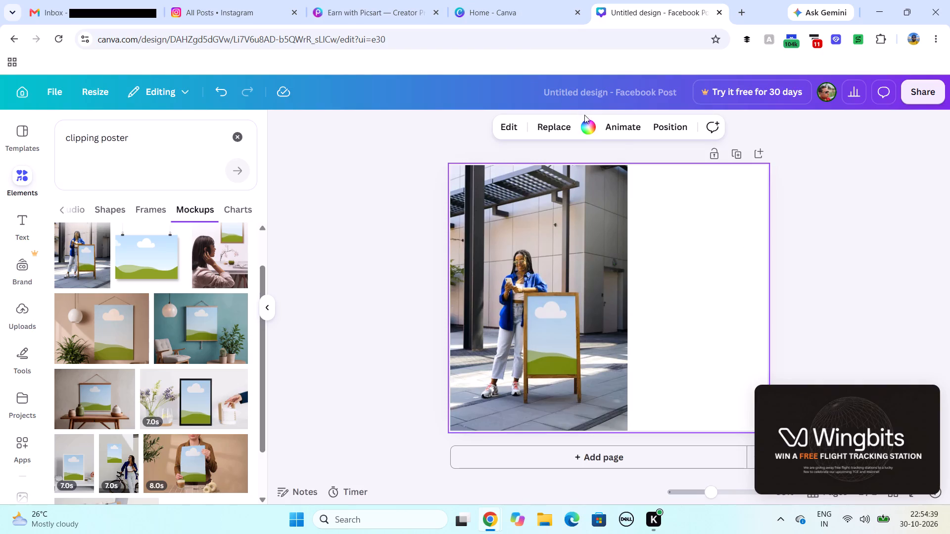
click(589, 130)
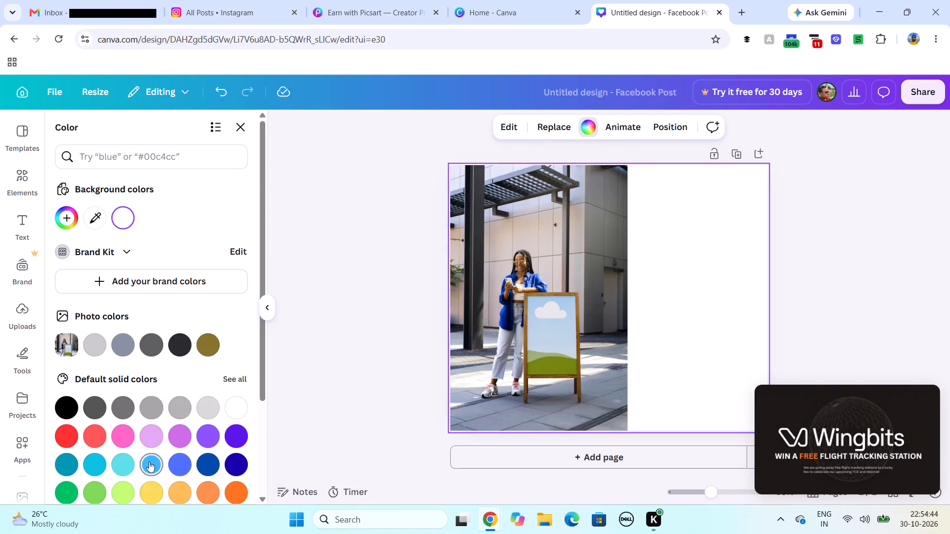
scroll(185, 457, down, 1)
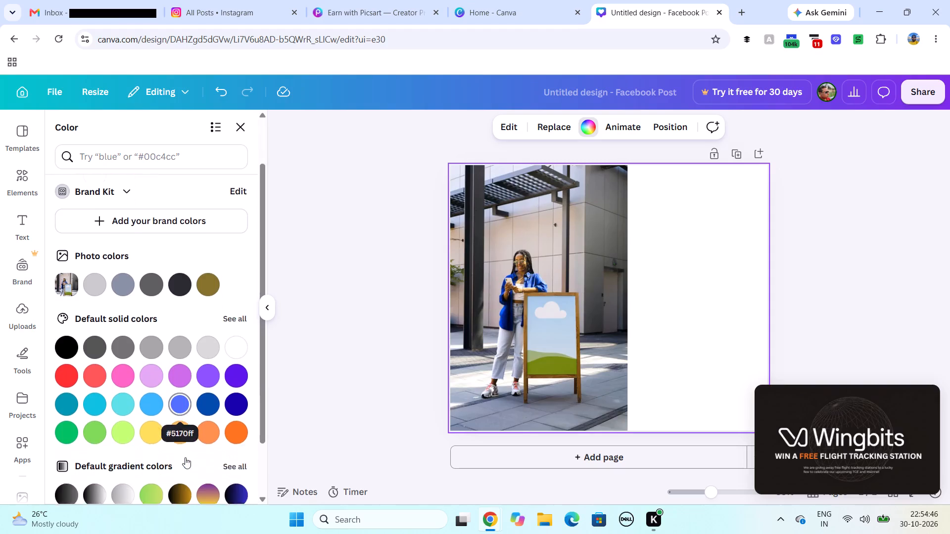
scroll(185, 457, down, 2)
click(179, 488)
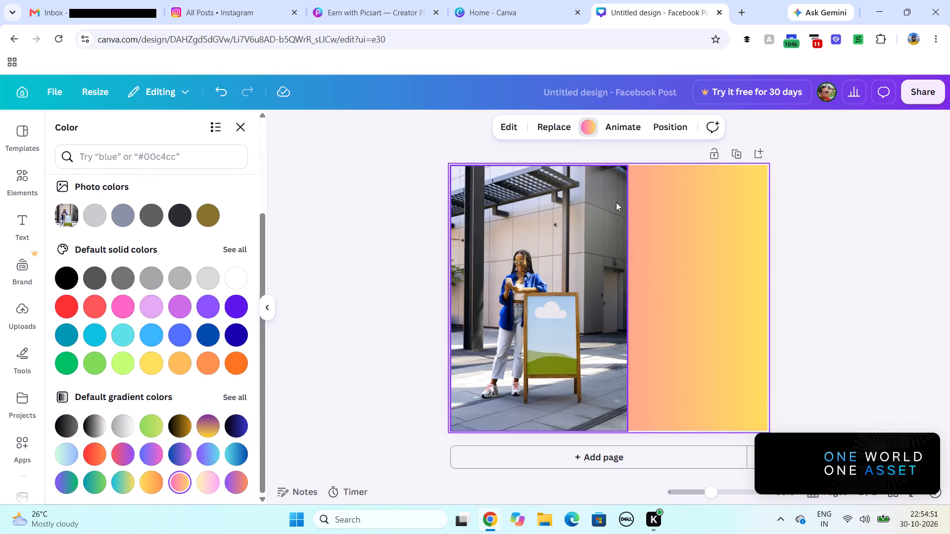
Select the street mockup, find the Blend Image app among the recommended apps, and open it.
click(617, 191)
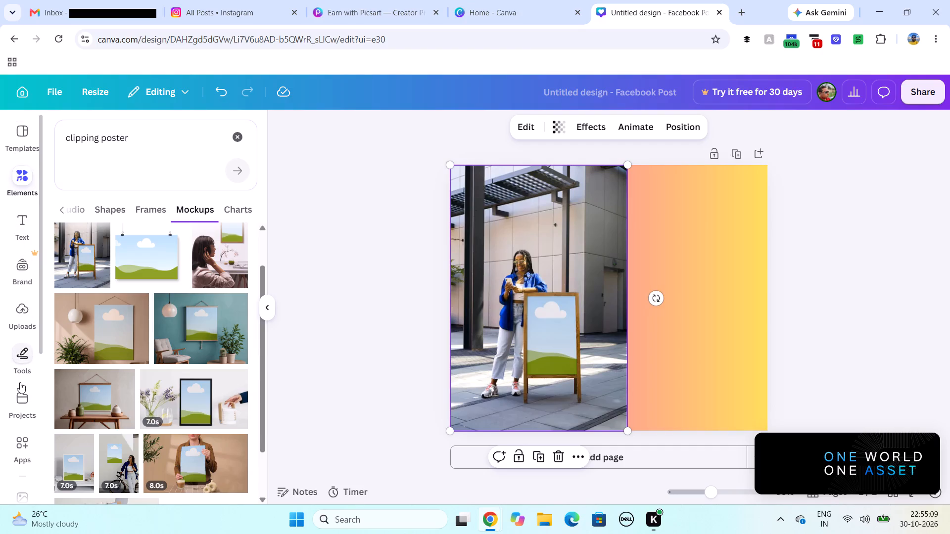
click(20, 444)
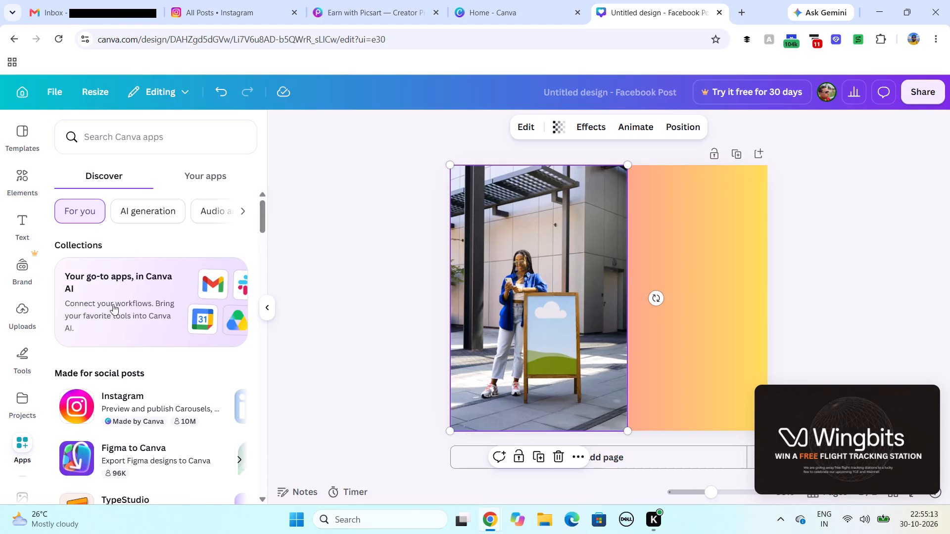
scroll(143, 330, down, 4)
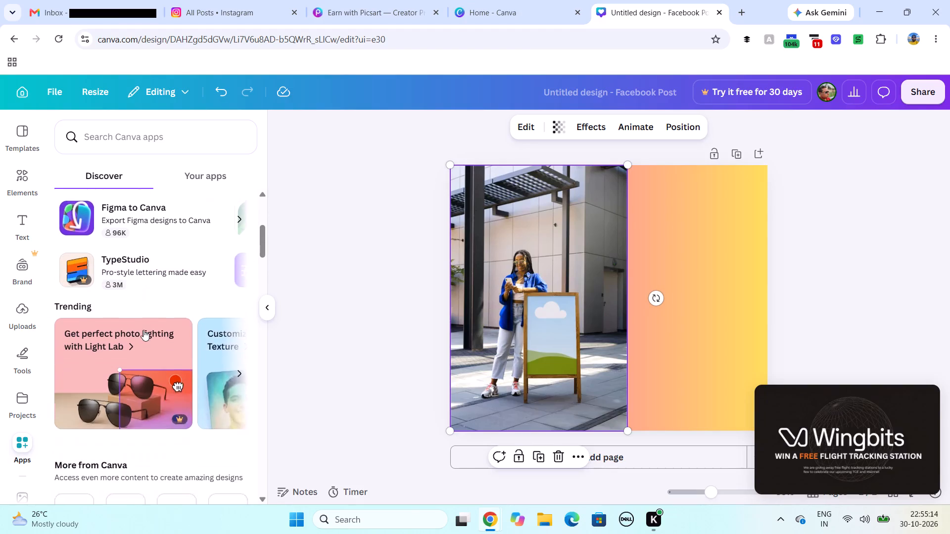
scroll(142, 328, down, 2)
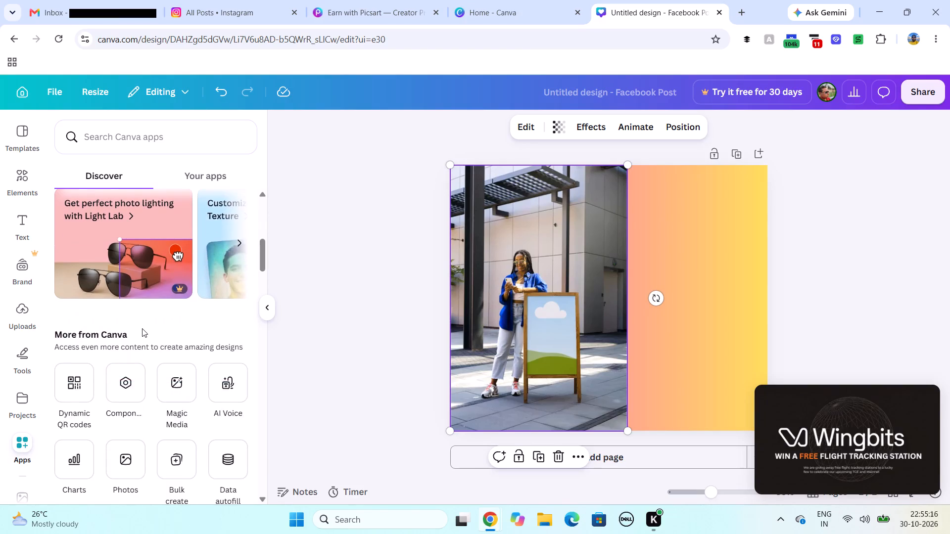
scroll(141, 326, down, 2)
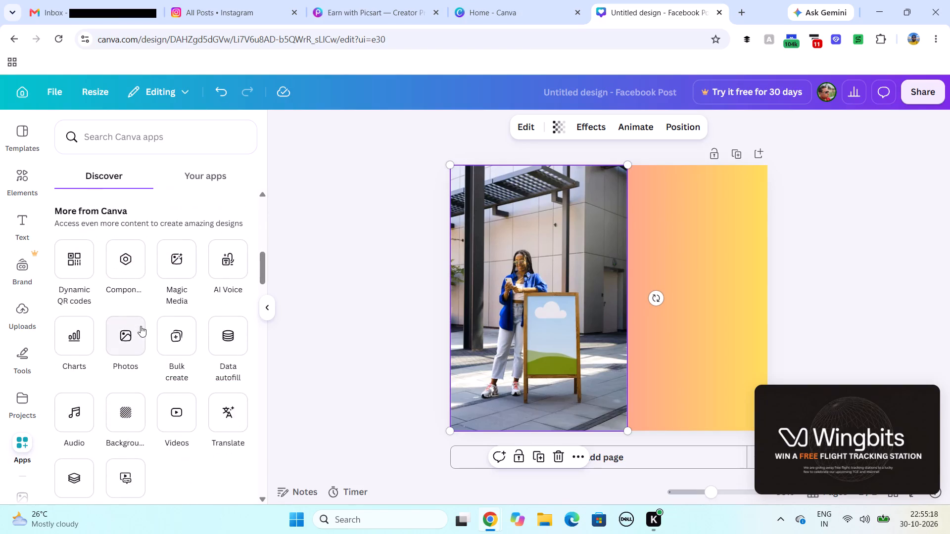
scroll(141, 313, down, 2)
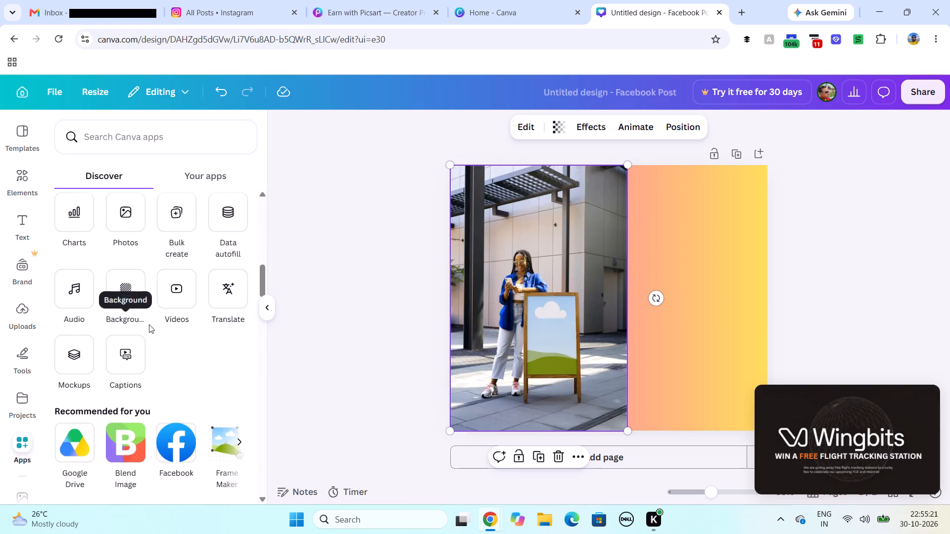
scroll(186, 353, down, 2)
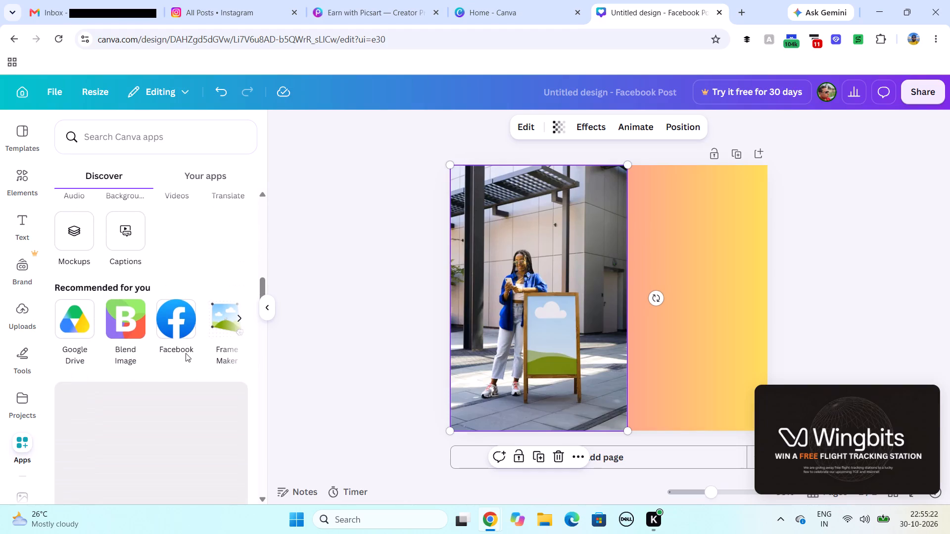
click(125, 333)
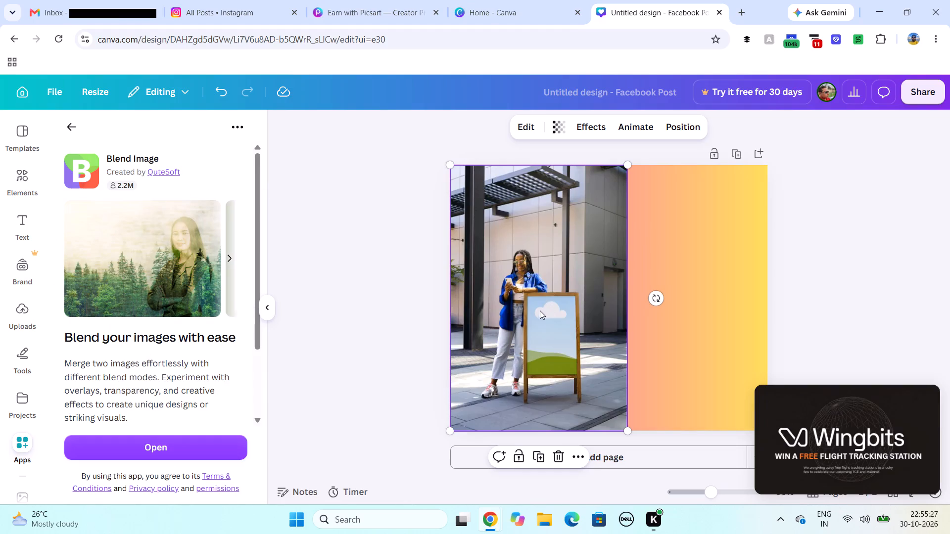
click(157, 447)
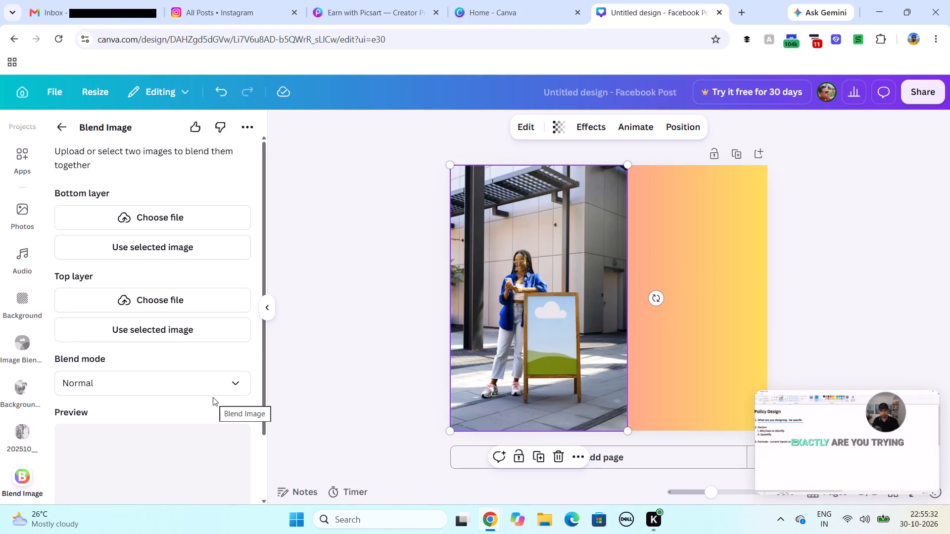
scroll(173, 387, down, 4)
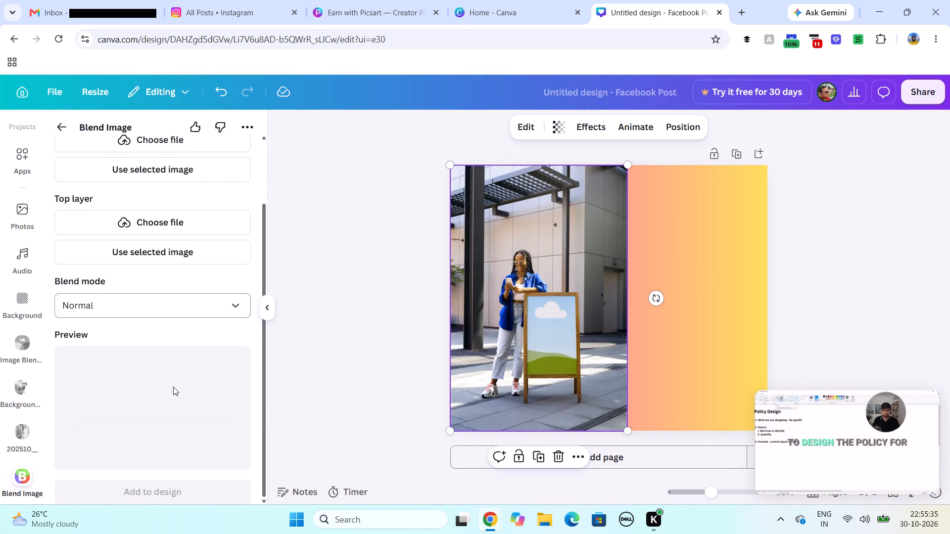
Move the street mockup across the page to sit flush against the page's right edge at full height.
drag(625, 237, 625, 237)
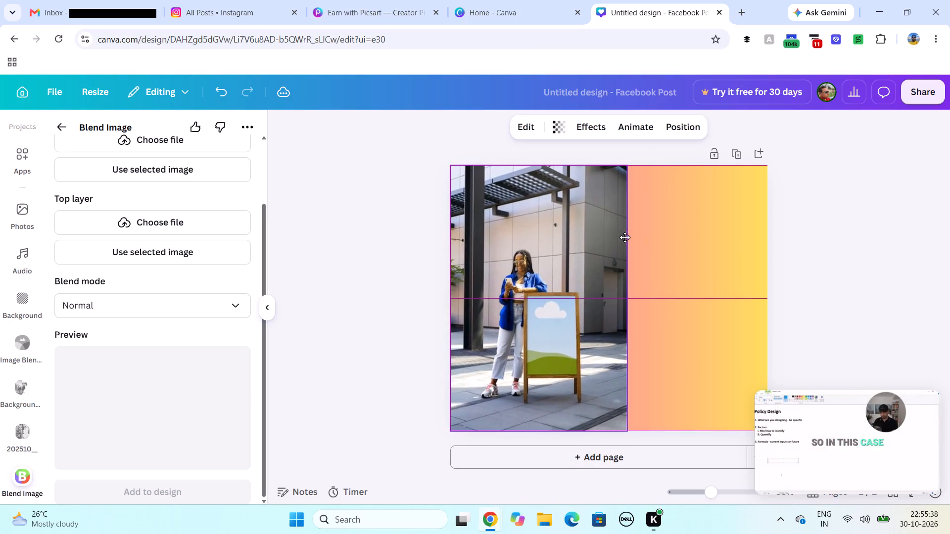
drag(625, 237, 755, 247)
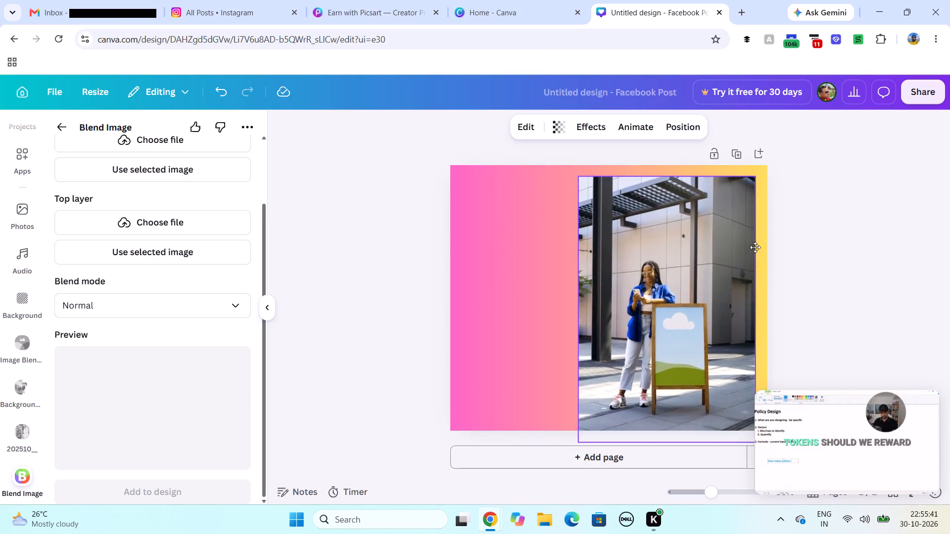
drag(755, 247, 761, 238)
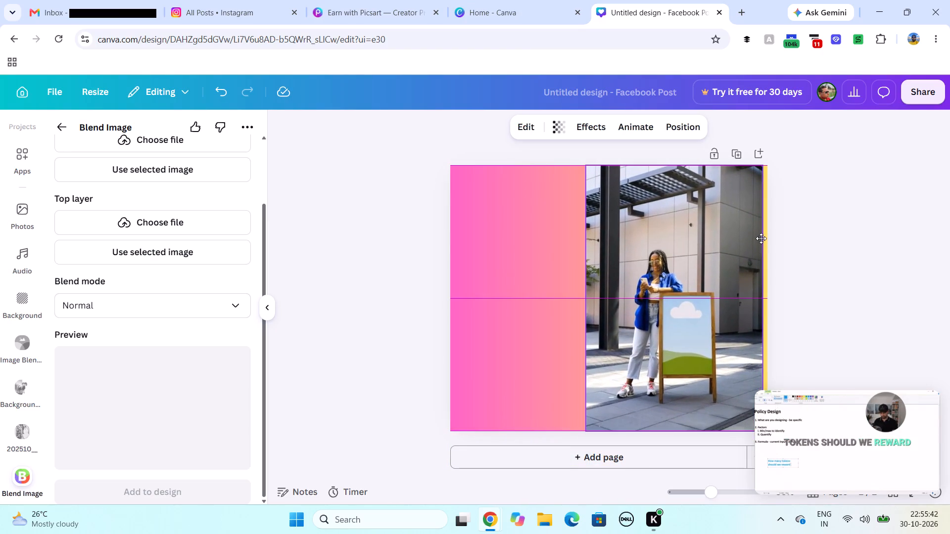
drag(761, 238, 764, 239)
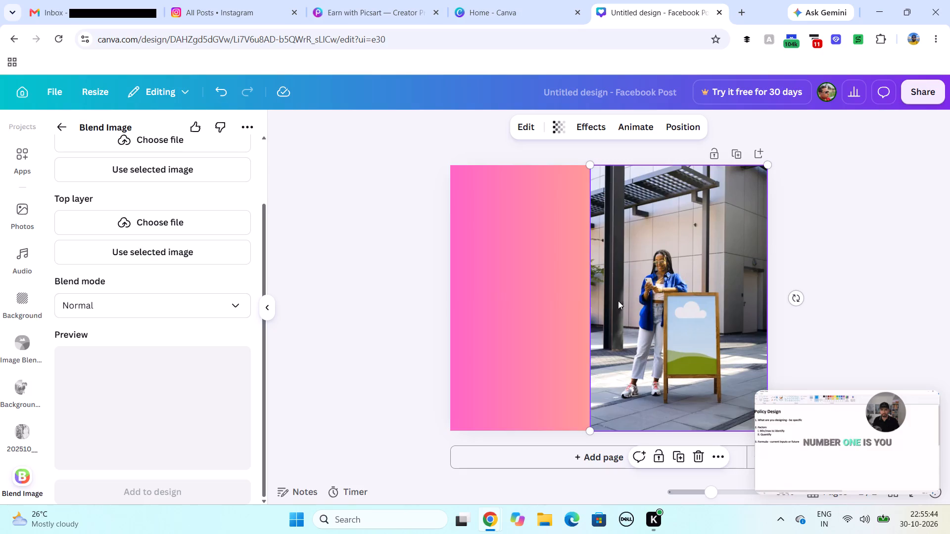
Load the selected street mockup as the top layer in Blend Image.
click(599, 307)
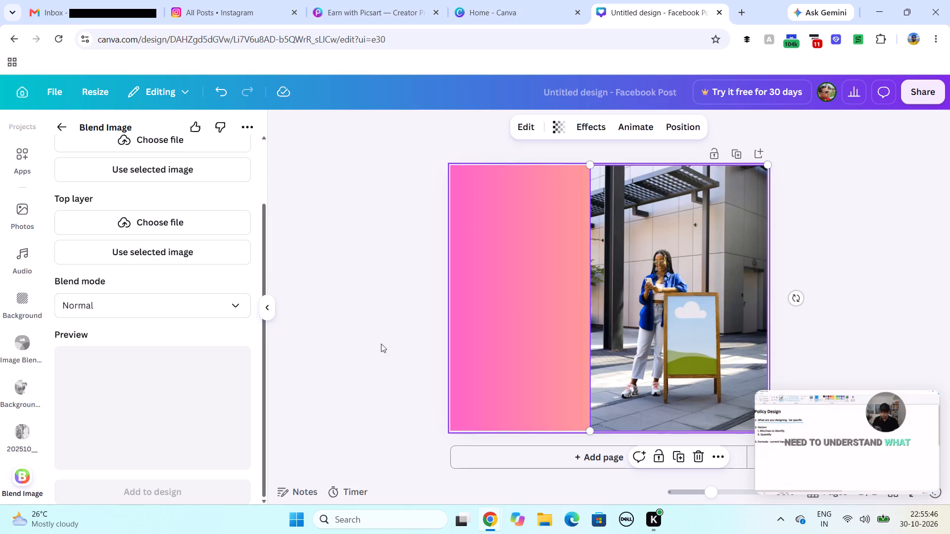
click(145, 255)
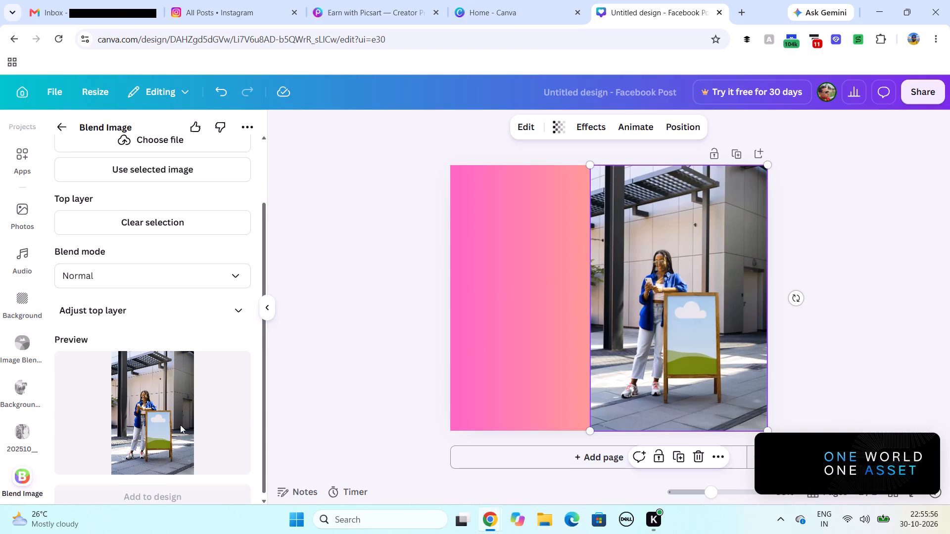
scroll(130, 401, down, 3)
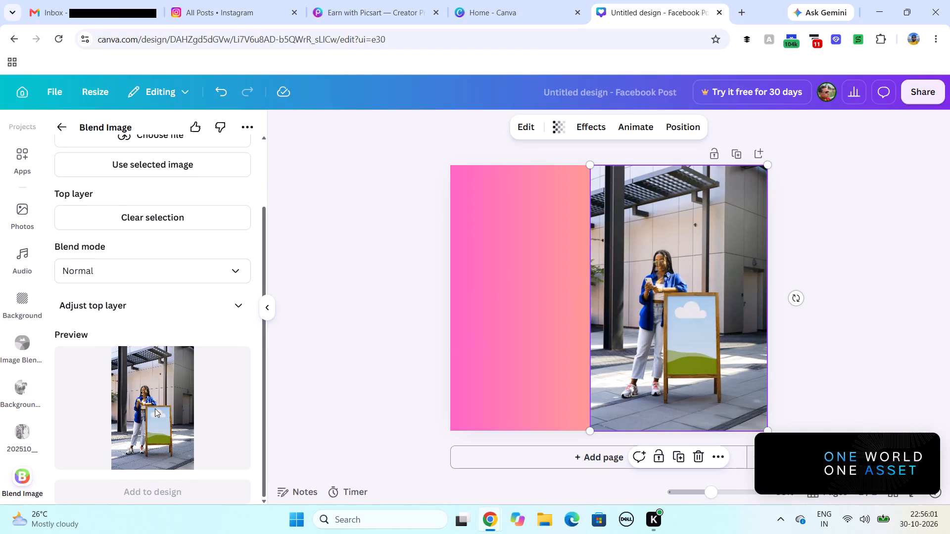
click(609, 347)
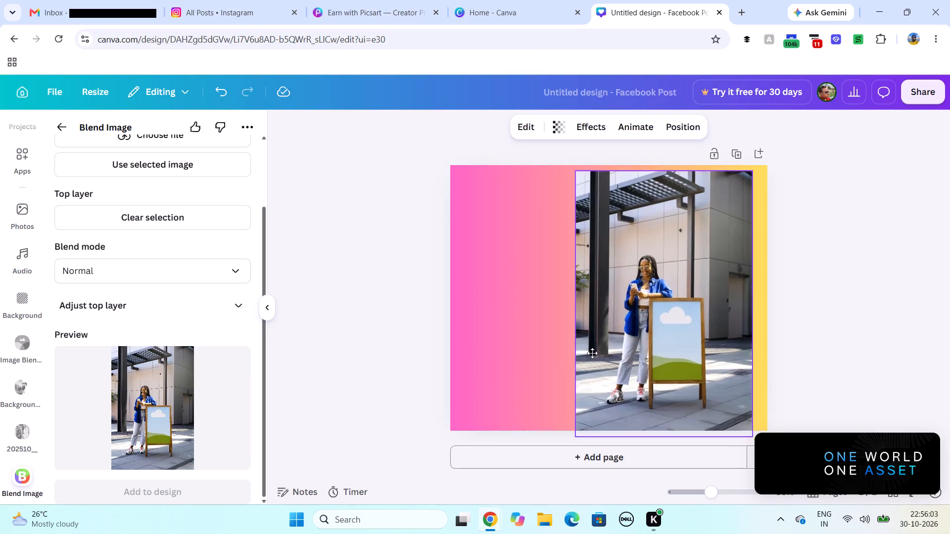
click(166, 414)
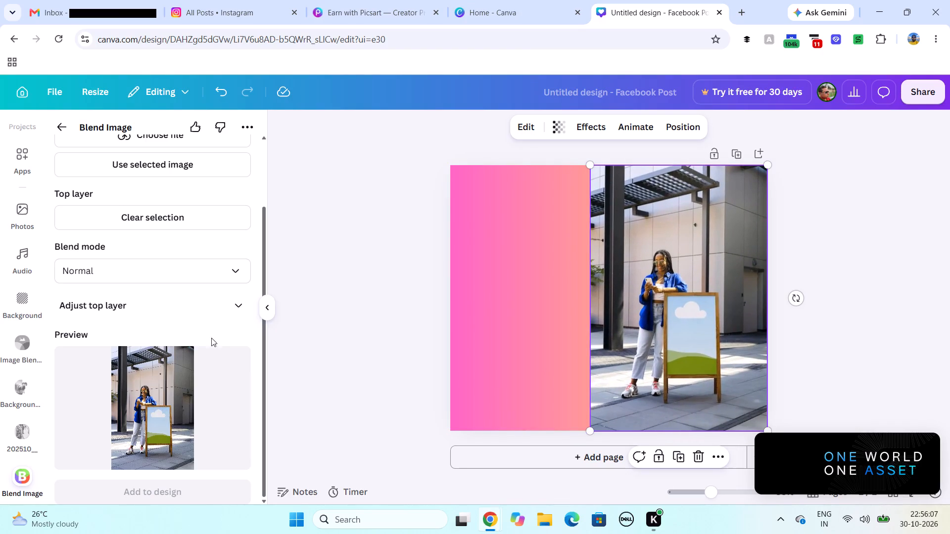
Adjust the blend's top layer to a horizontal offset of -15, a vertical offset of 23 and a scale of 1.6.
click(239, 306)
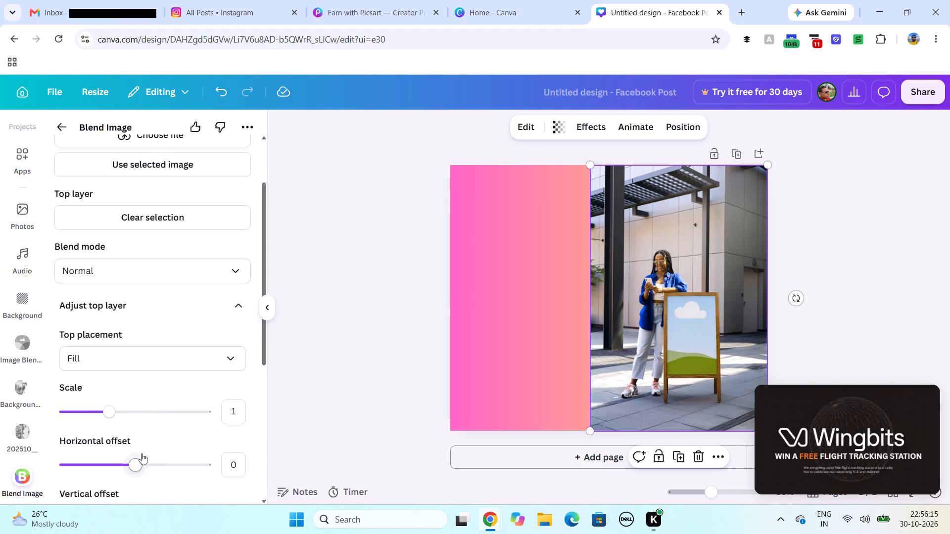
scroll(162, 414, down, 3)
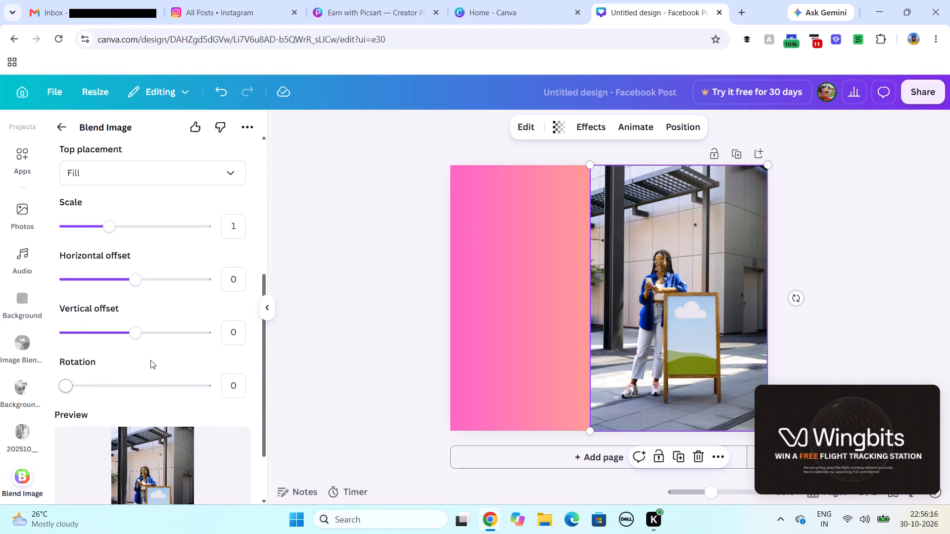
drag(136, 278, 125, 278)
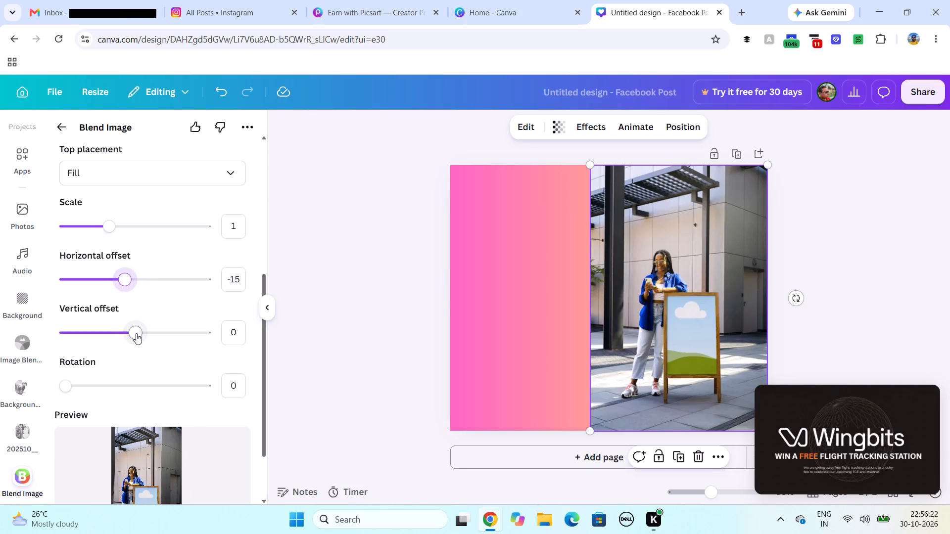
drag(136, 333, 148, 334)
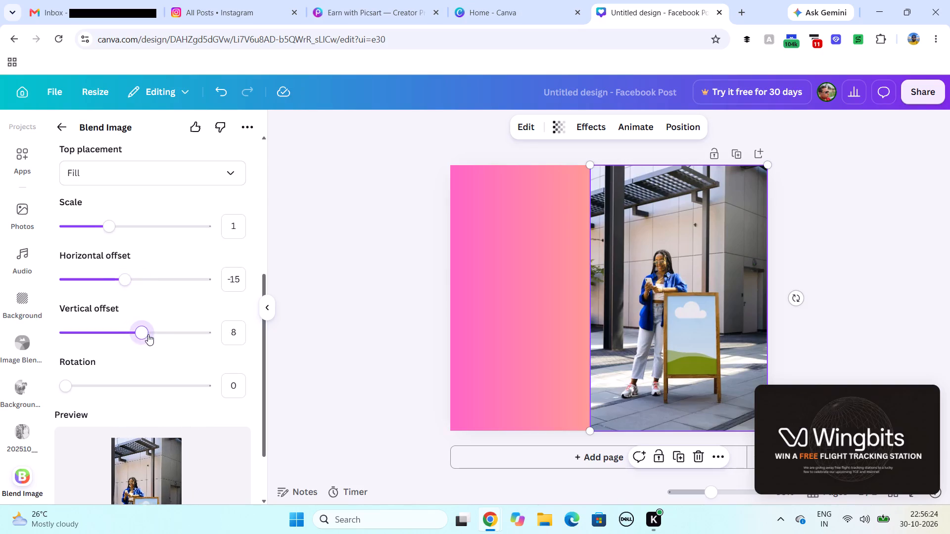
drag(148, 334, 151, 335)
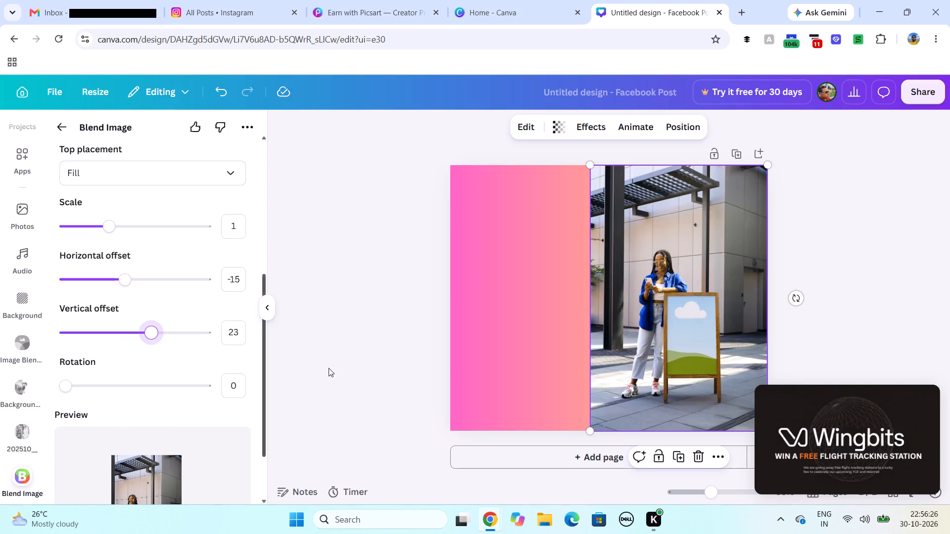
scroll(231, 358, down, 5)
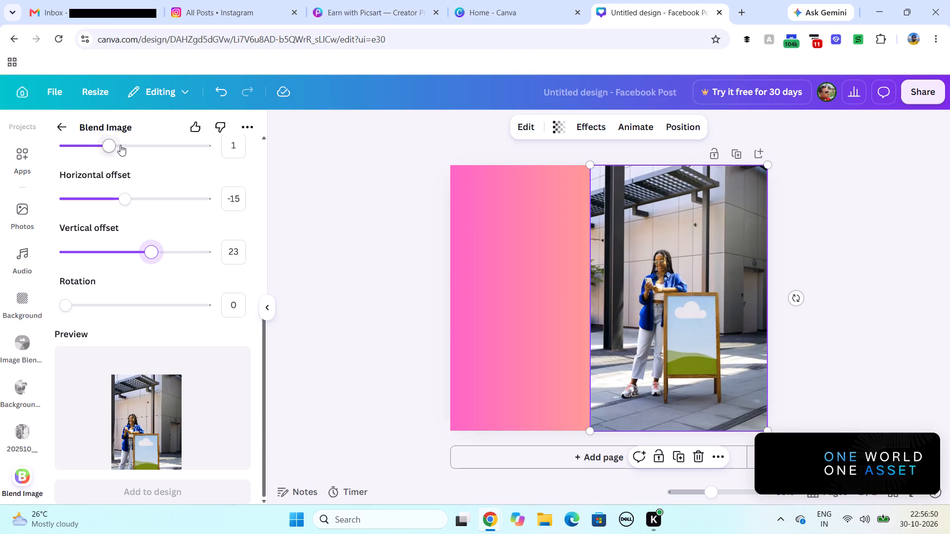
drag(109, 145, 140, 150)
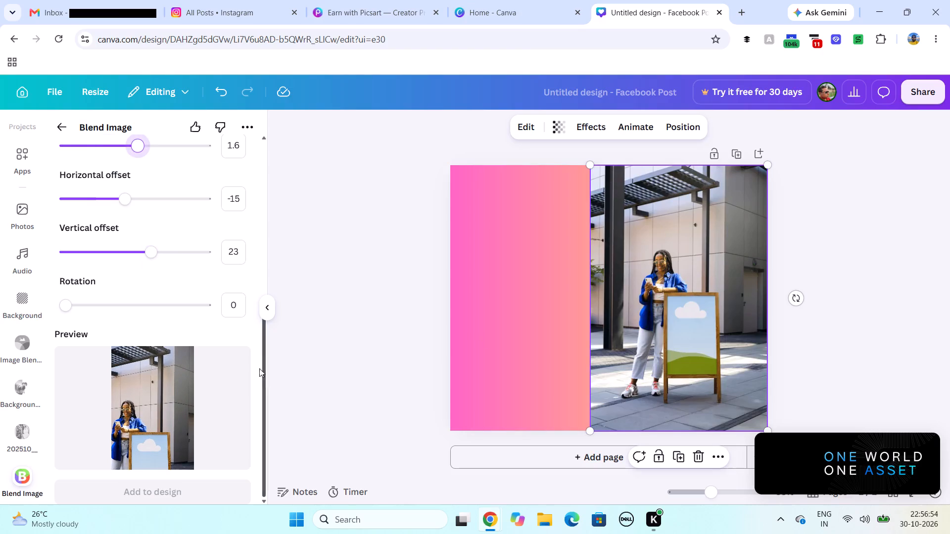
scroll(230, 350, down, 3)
Leave Blend Image without adding its result, and open Image Blender from the previously used apps with the street mockup selected.
scroll(202, 352, up, 11)
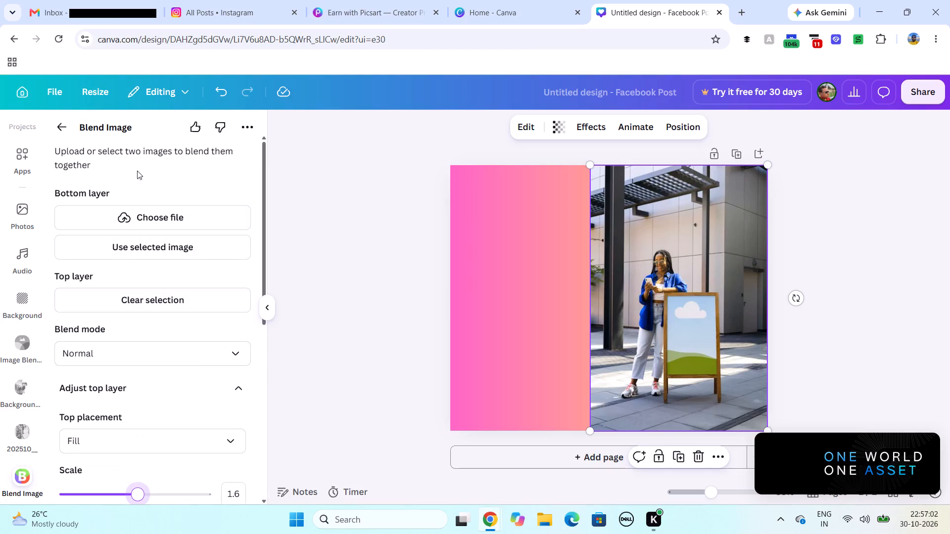
click(612, 282)
click(61, 127)
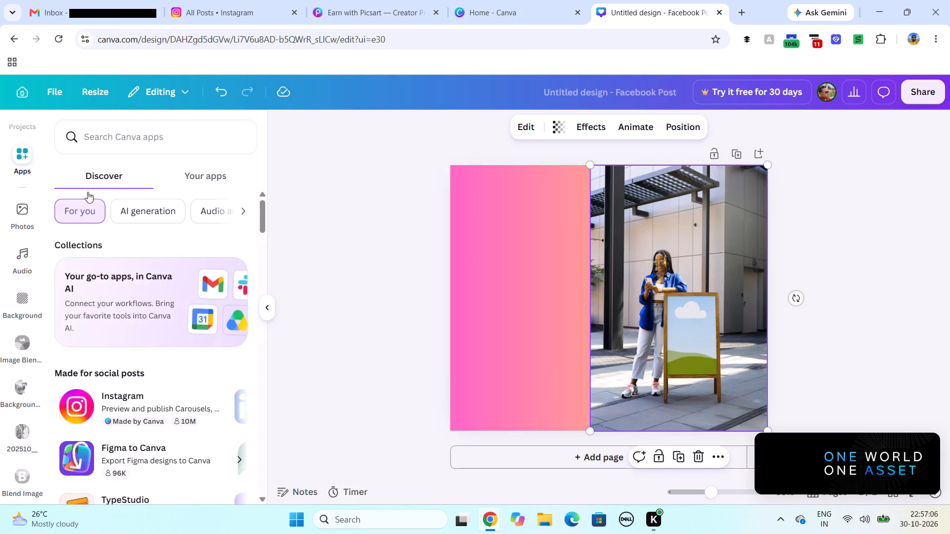
scroll(129, 396, down, 5)
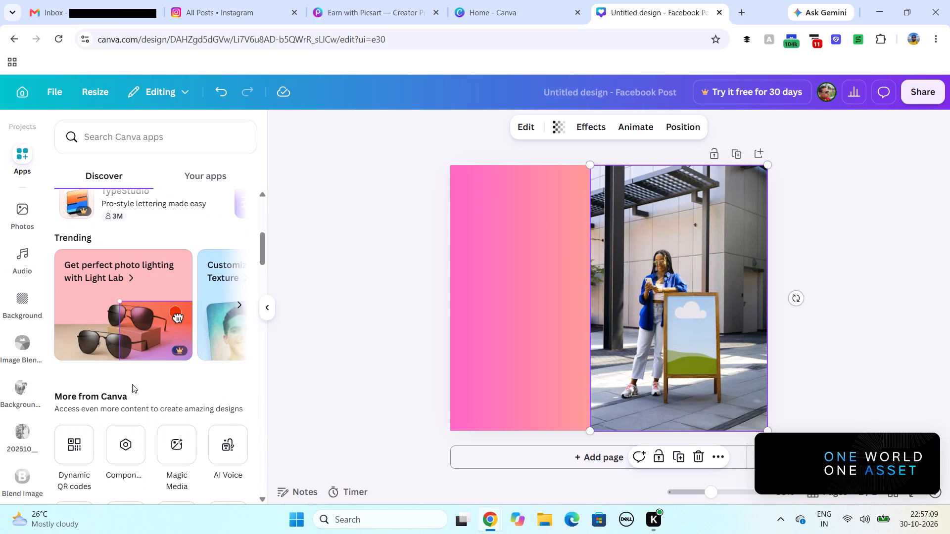
scroll(132, 384, down, 10)
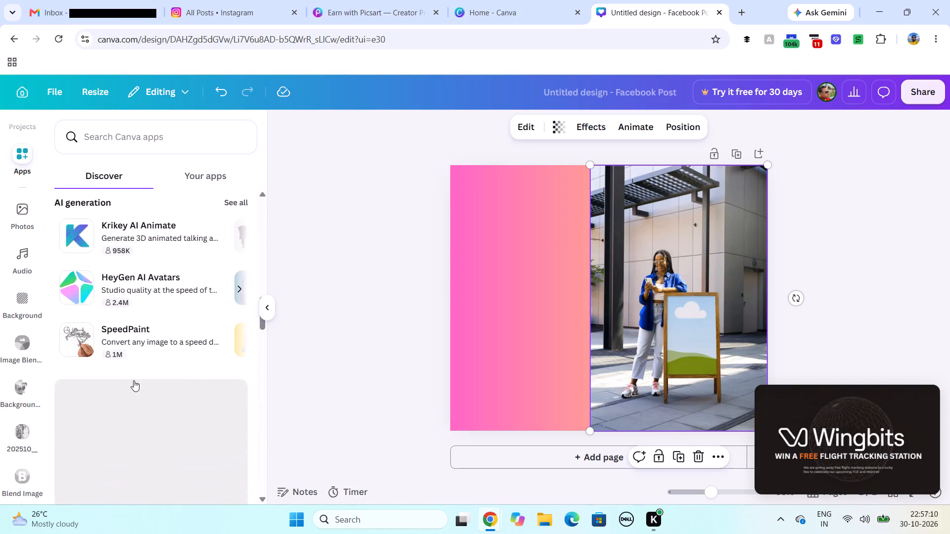
scroll(134, 380, down, 4)
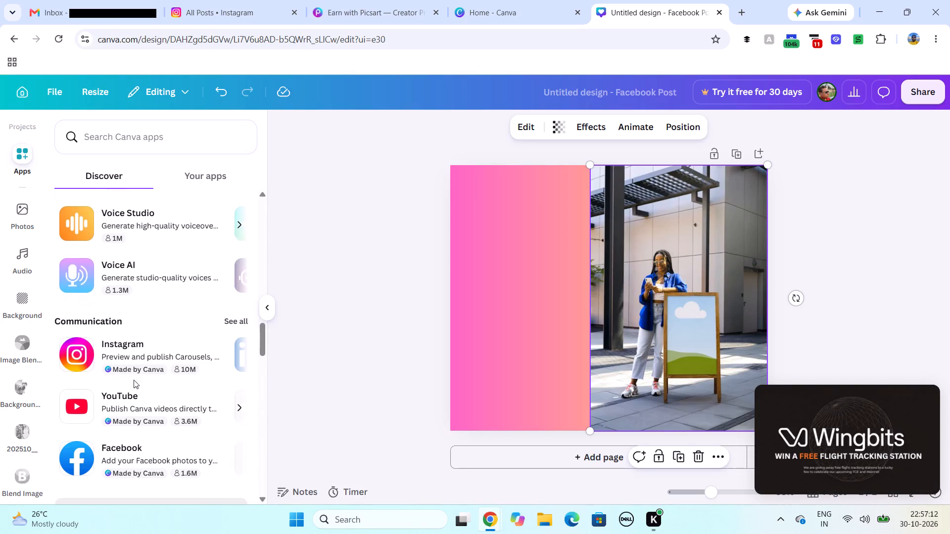
scroll(134, 378, up, 5)
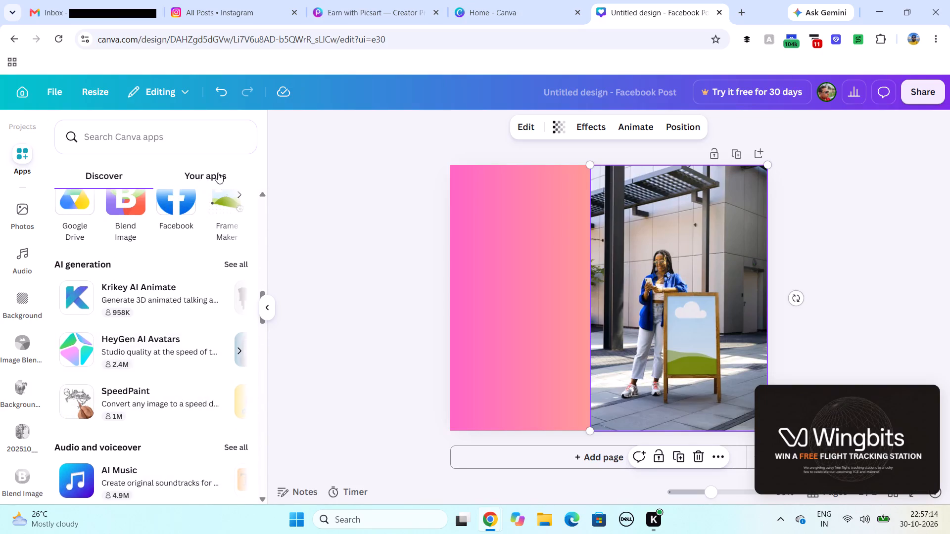
click(218, 173)
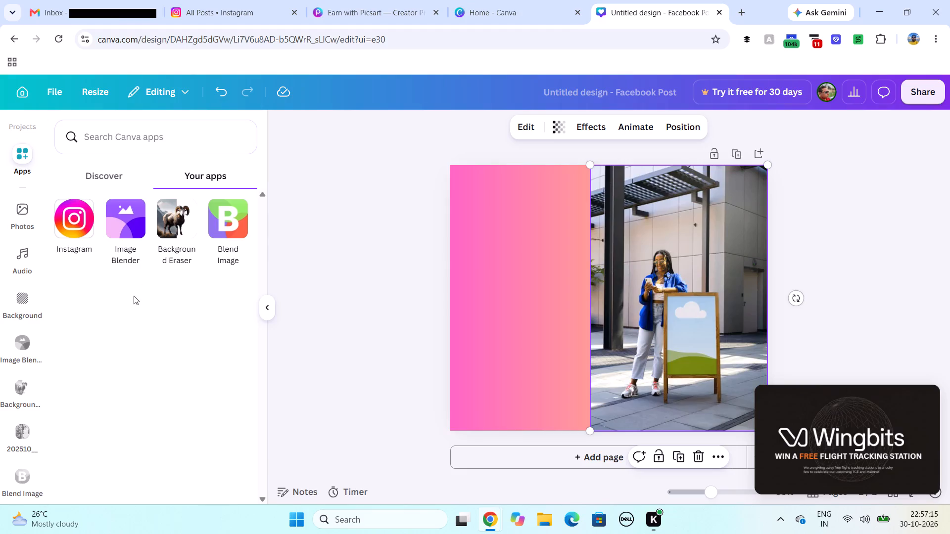
click(134, 221)
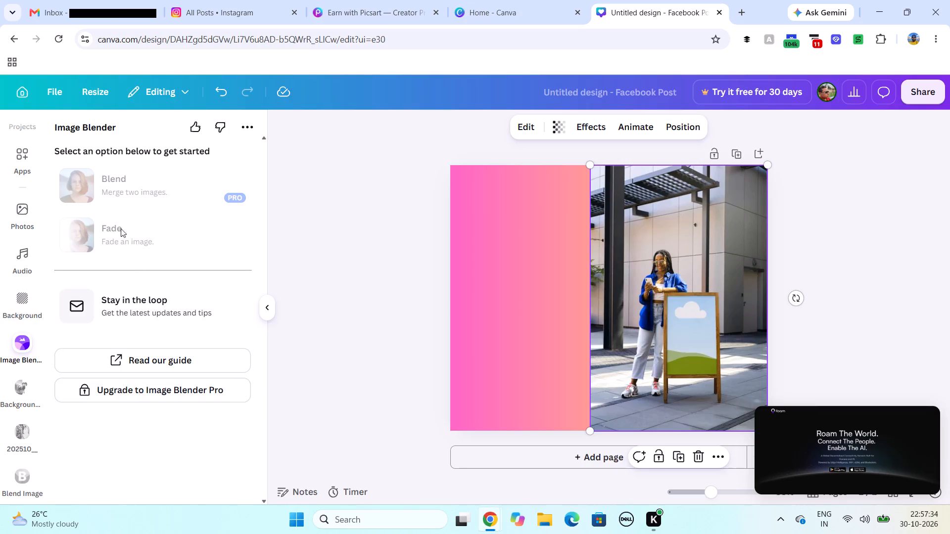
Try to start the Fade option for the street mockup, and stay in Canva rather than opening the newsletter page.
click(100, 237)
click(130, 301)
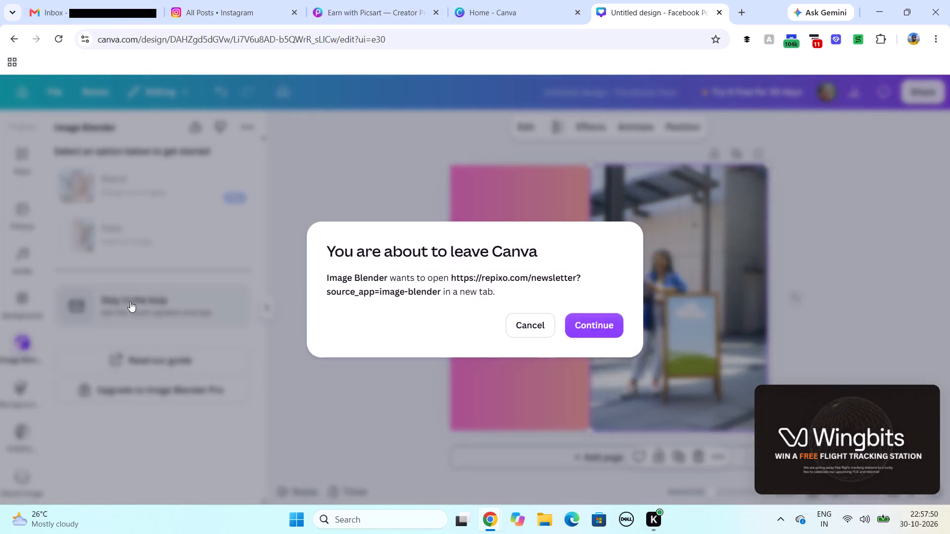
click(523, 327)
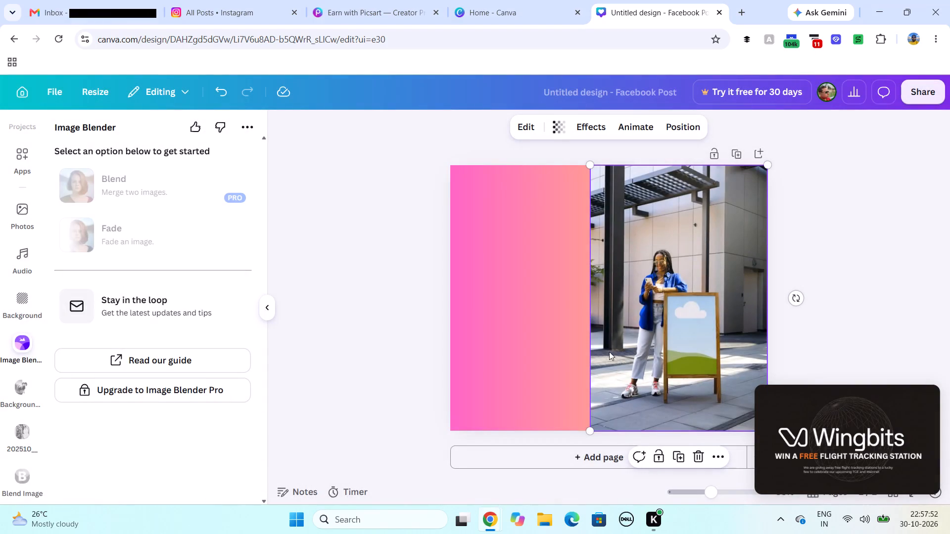
Shift the street mockup slightly left, leaving a thin gradient strip along the page's right edge.
drag(604, 350, 599, 350)
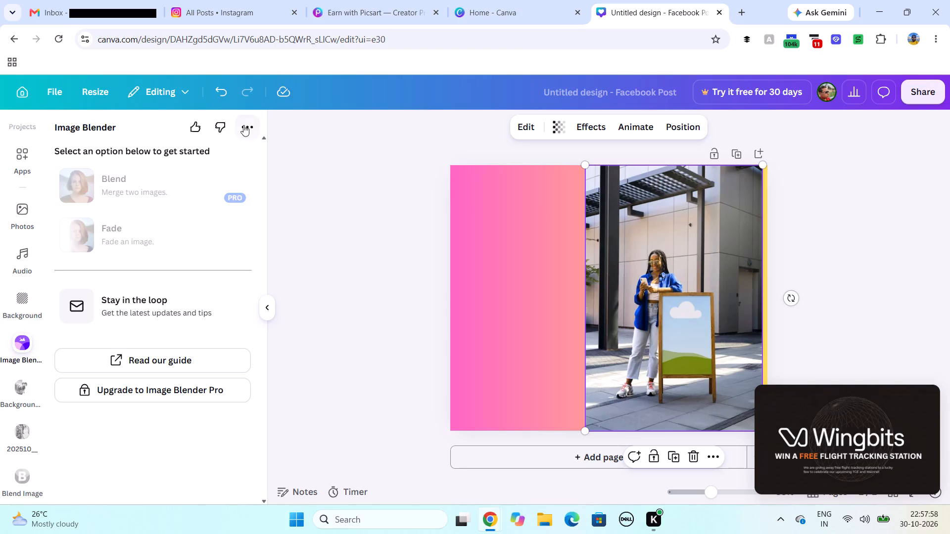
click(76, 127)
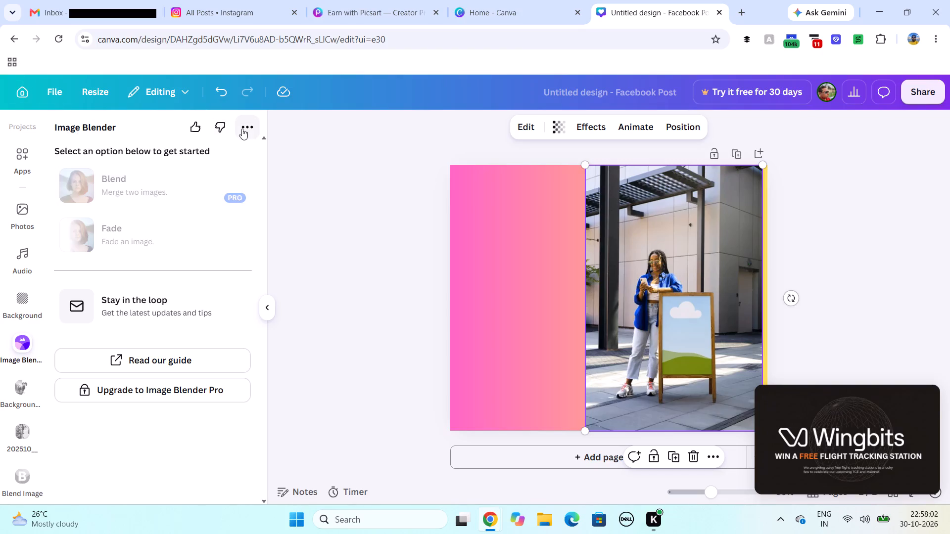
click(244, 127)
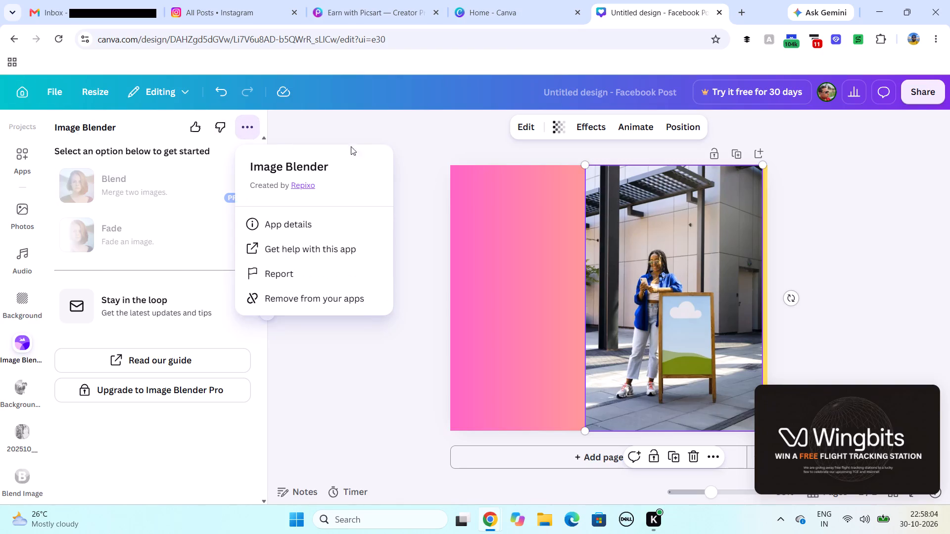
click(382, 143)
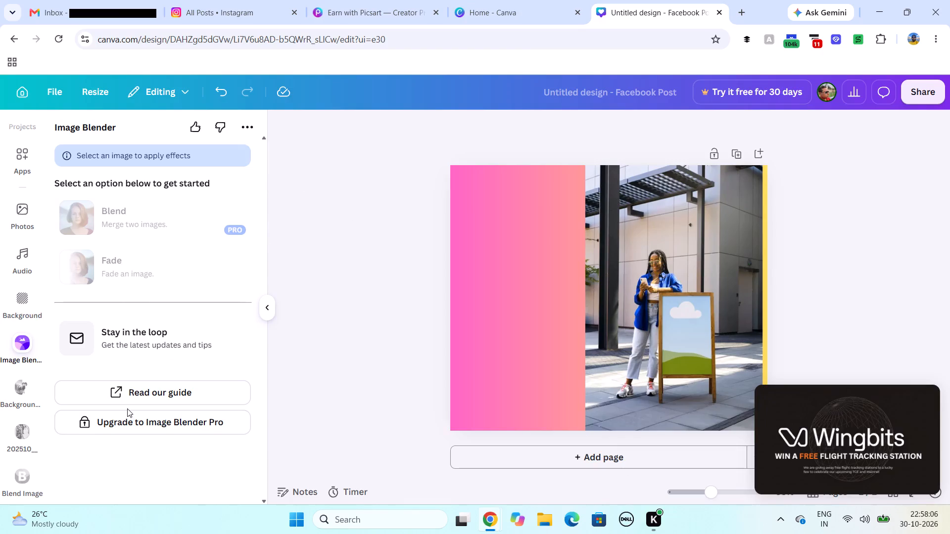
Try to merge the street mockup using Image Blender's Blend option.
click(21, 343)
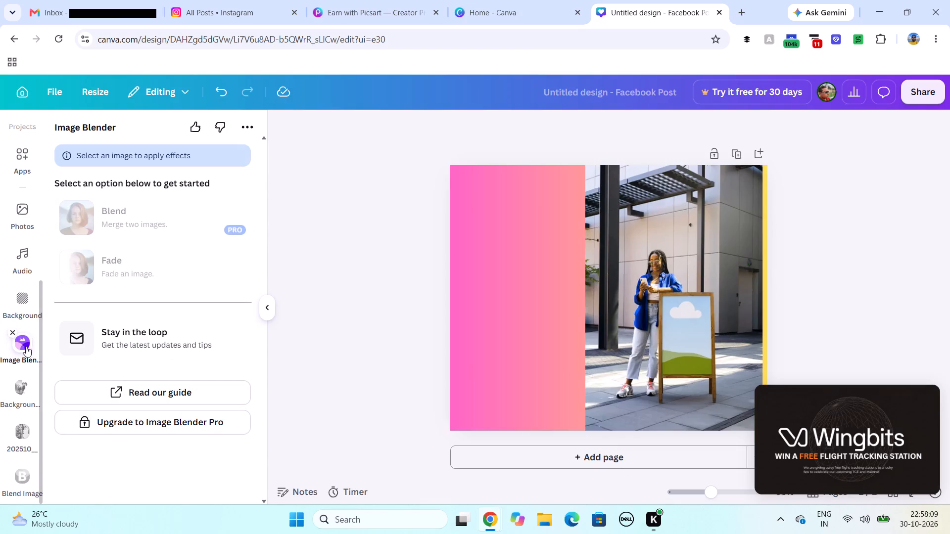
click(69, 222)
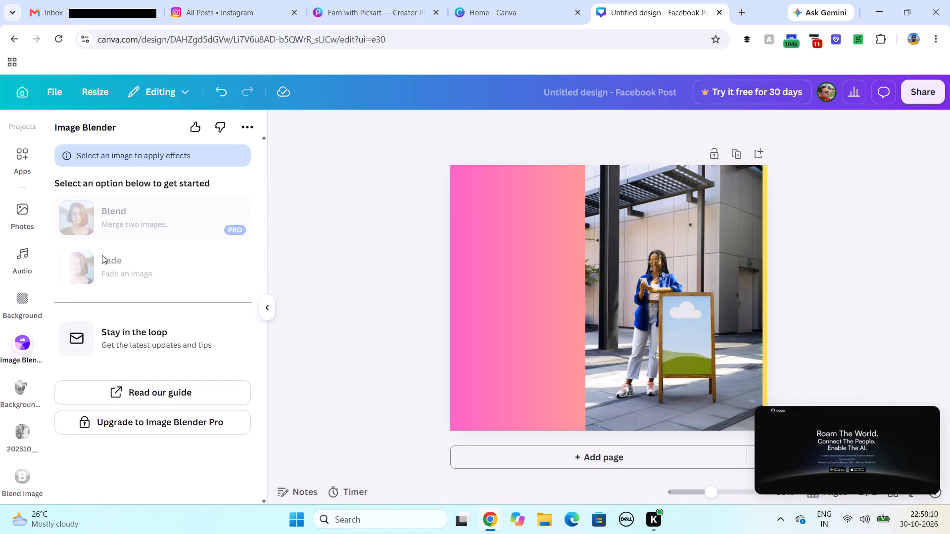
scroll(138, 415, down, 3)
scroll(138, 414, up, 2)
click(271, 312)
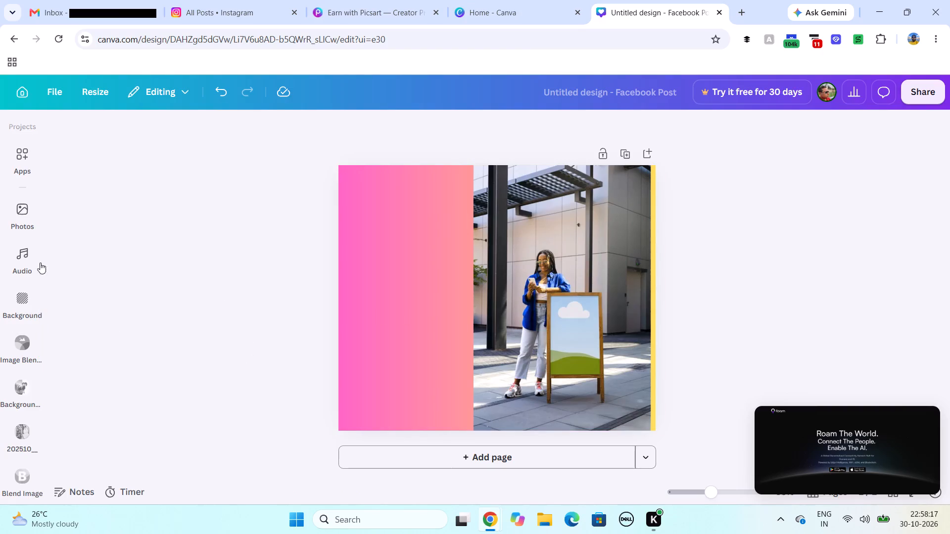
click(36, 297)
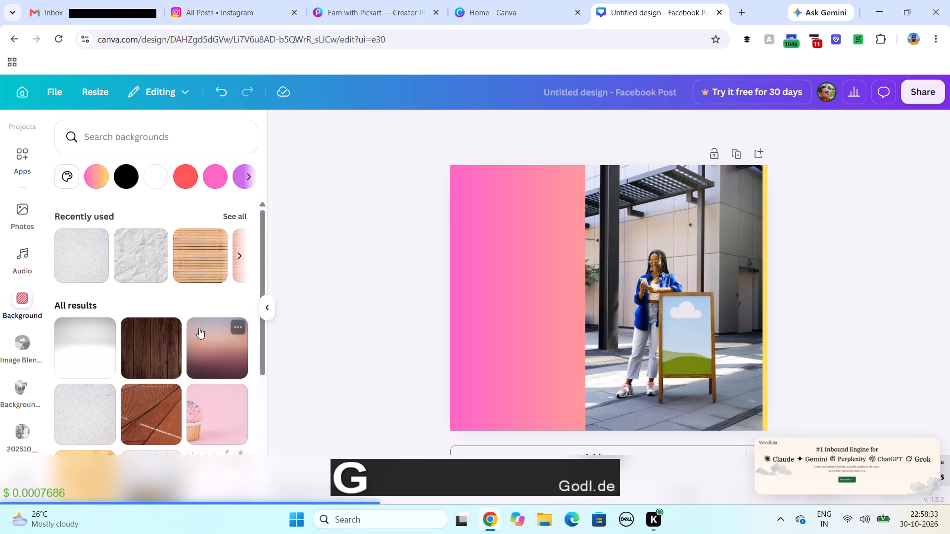
Move the street mockup slightly right so it sits flush with the page's right edge, covering the thin gradient strip.
drag(603, 360, 609, 360)
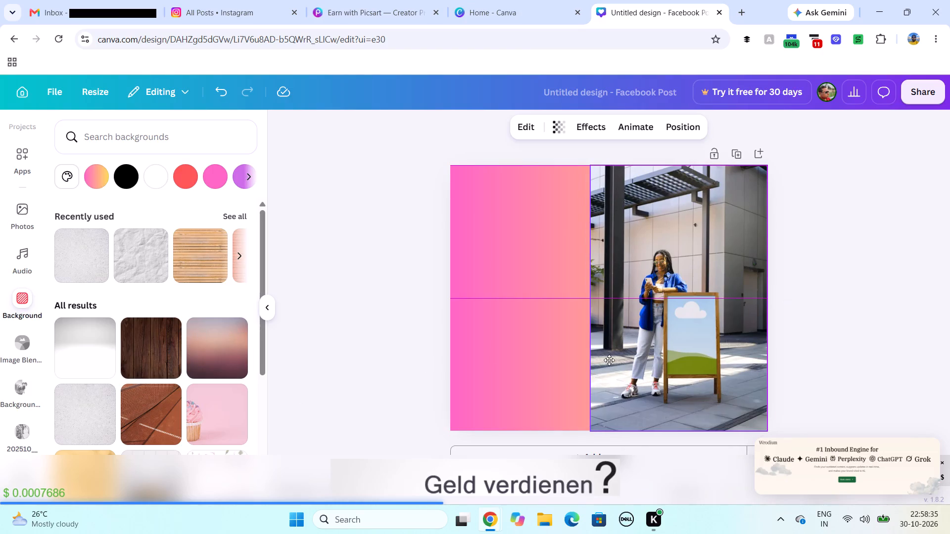
drag(609, 360, 610, 360)
Return to the Image Blender app's effect options with the street mockup still selected.
scroll(409, 339, down, 4)
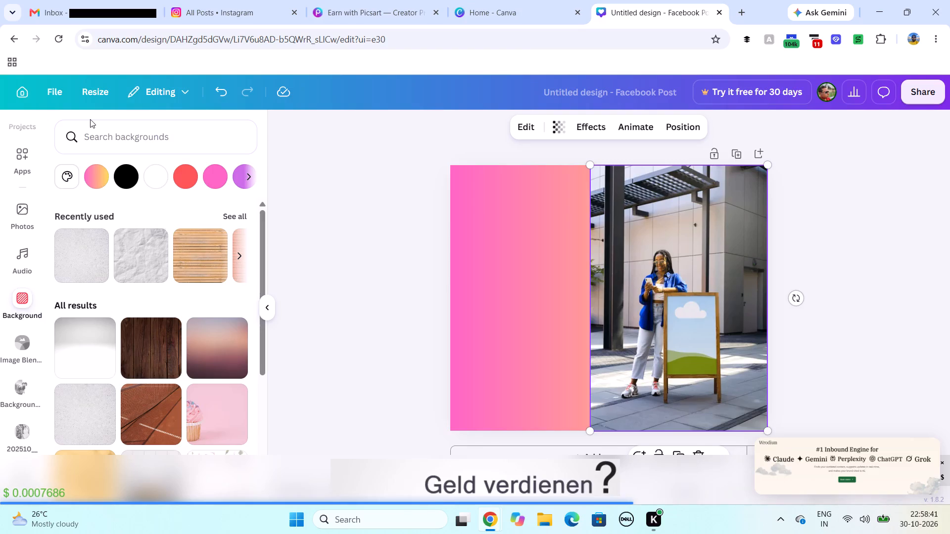
click(20, 347)
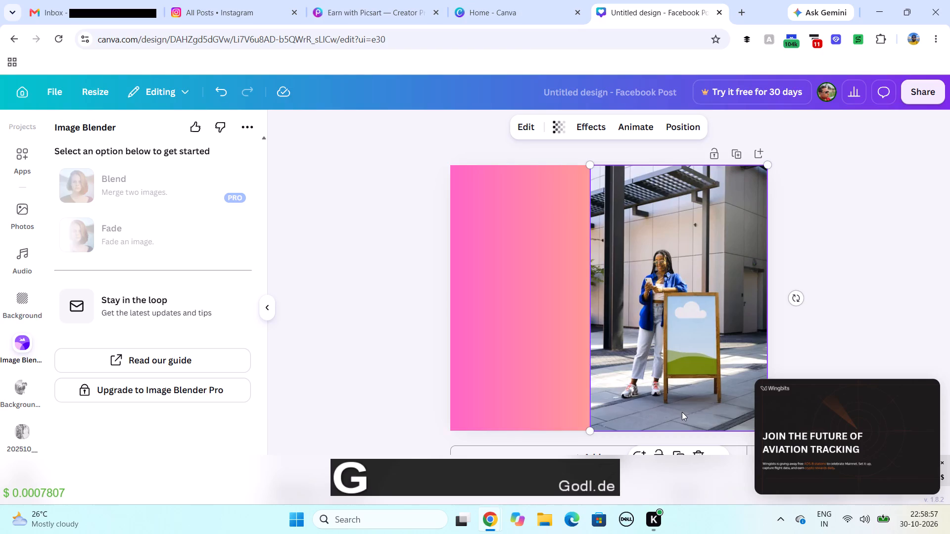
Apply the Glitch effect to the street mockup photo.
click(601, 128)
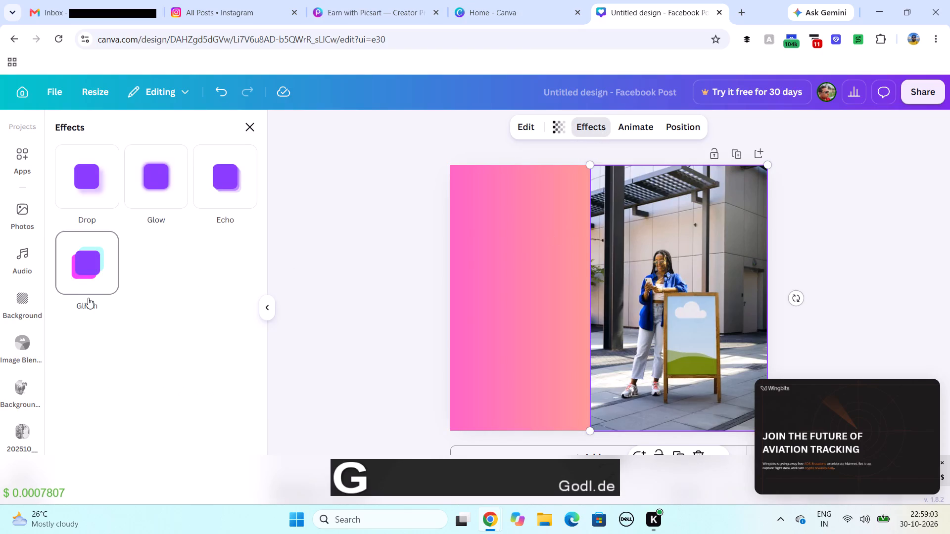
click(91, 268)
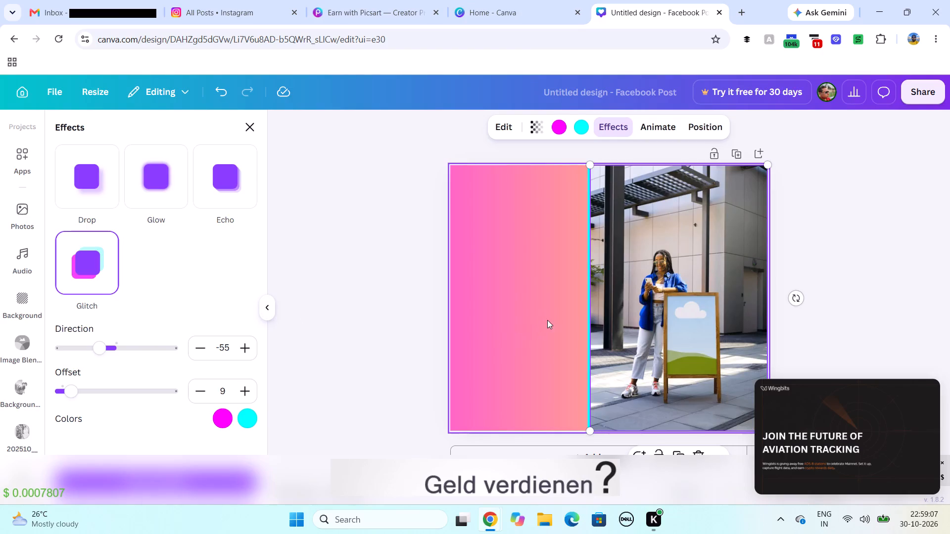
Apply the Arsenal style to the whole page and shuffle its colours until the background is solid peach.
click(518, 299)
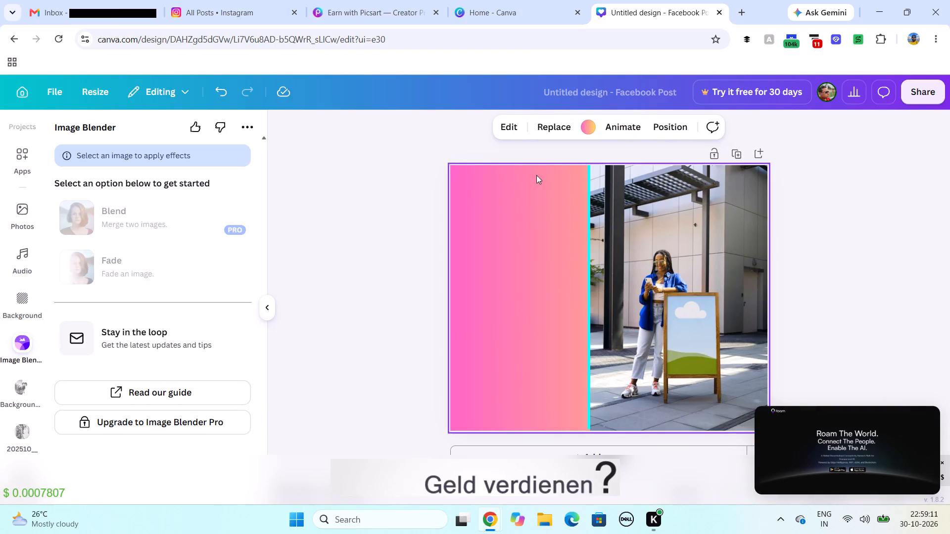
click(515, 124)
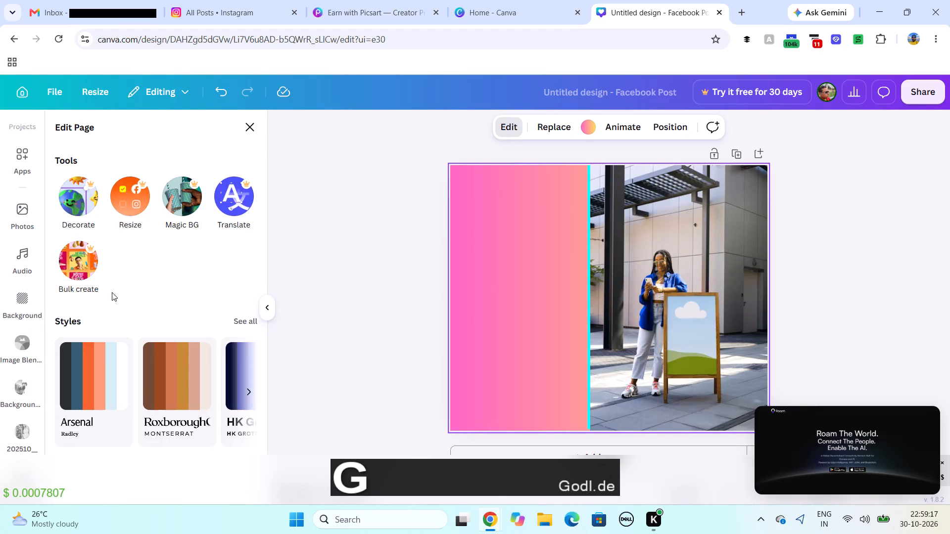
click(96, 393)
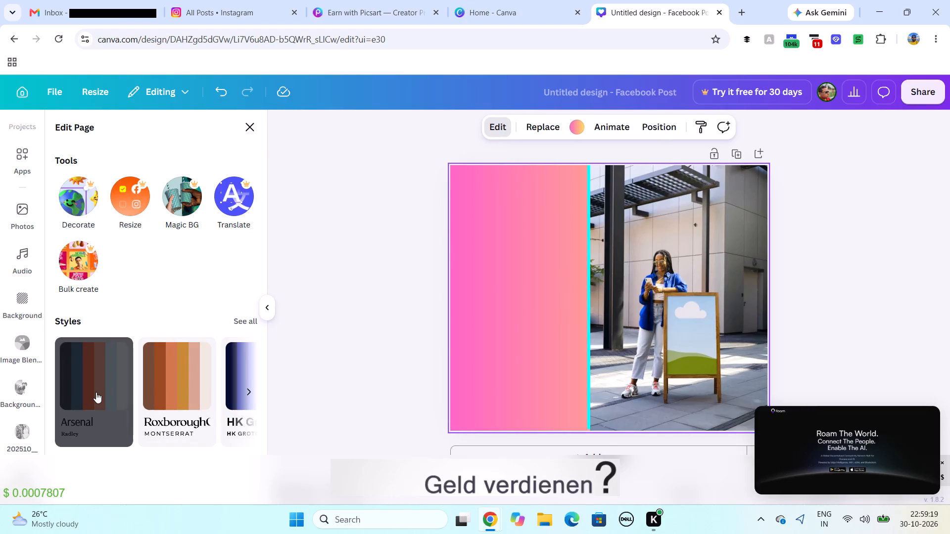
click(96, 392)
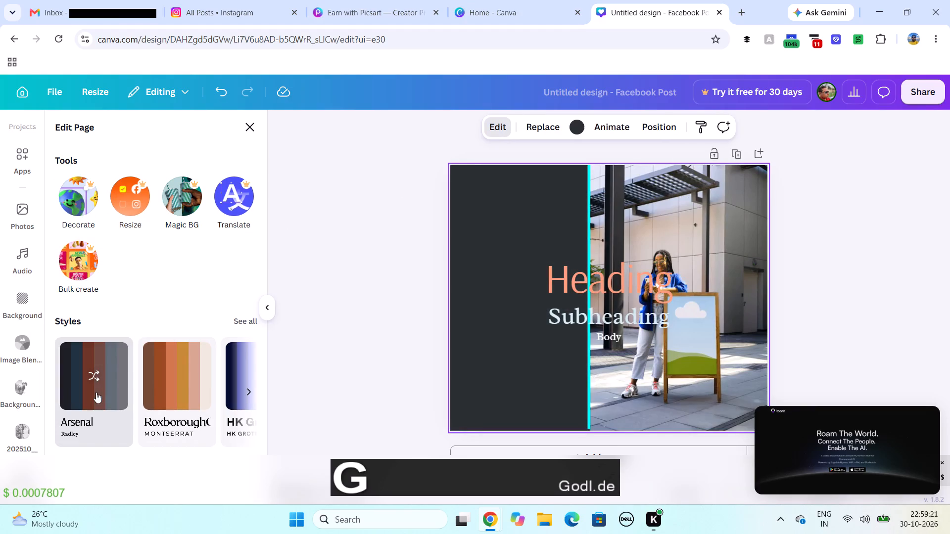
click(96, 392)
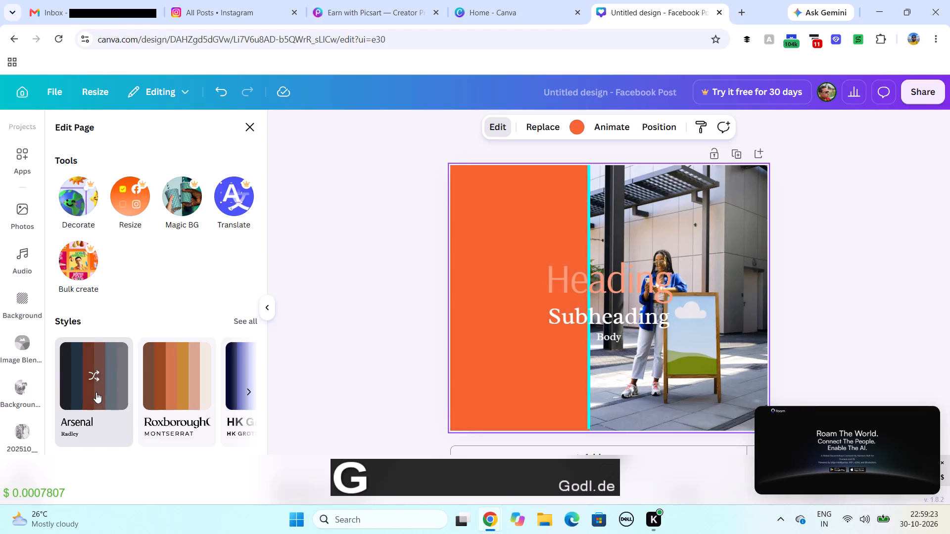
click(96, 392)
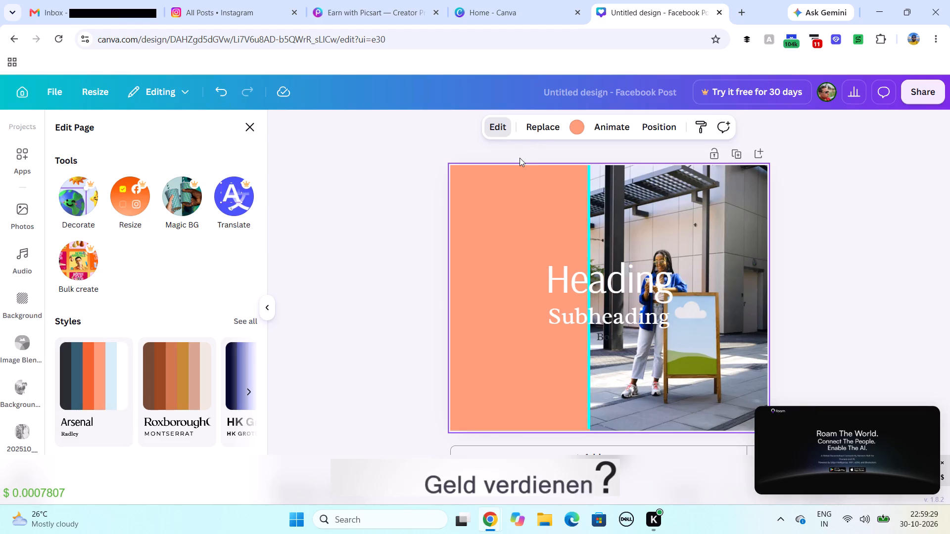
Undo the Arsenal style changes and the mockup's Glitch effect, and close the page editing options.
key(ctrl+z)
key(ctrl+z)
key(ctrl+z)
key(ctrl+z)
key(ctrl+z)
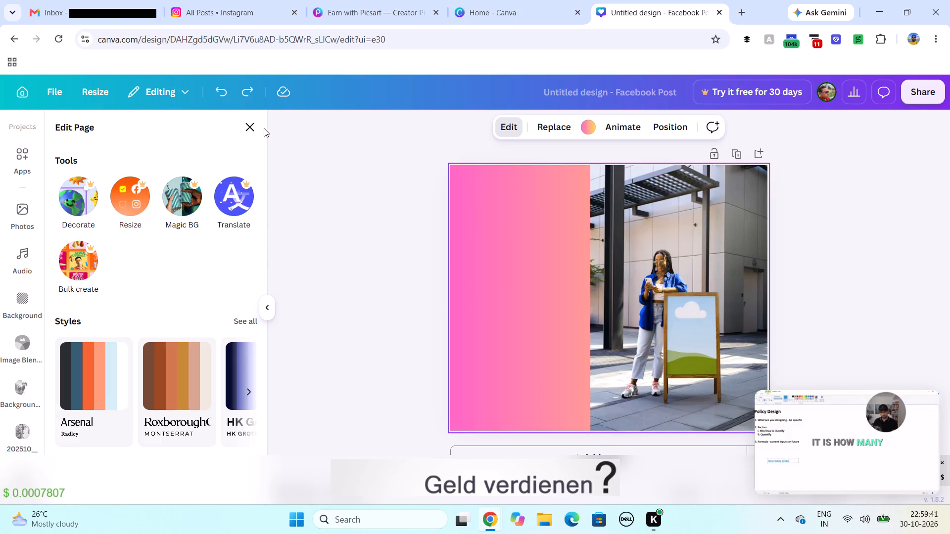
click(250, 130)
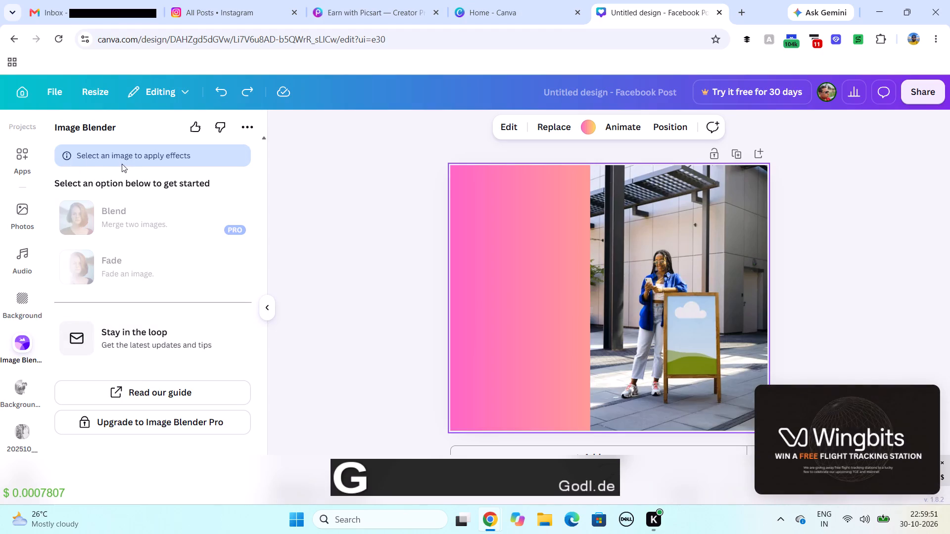
Undo the street mockup's earlier moves until it sits against the page's left edge.
click(631, 268)
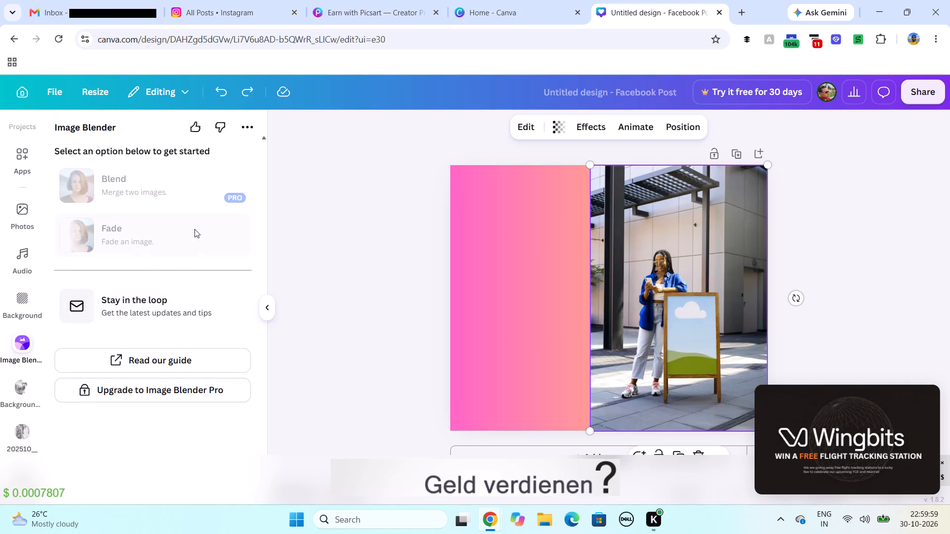
click(218, 88)
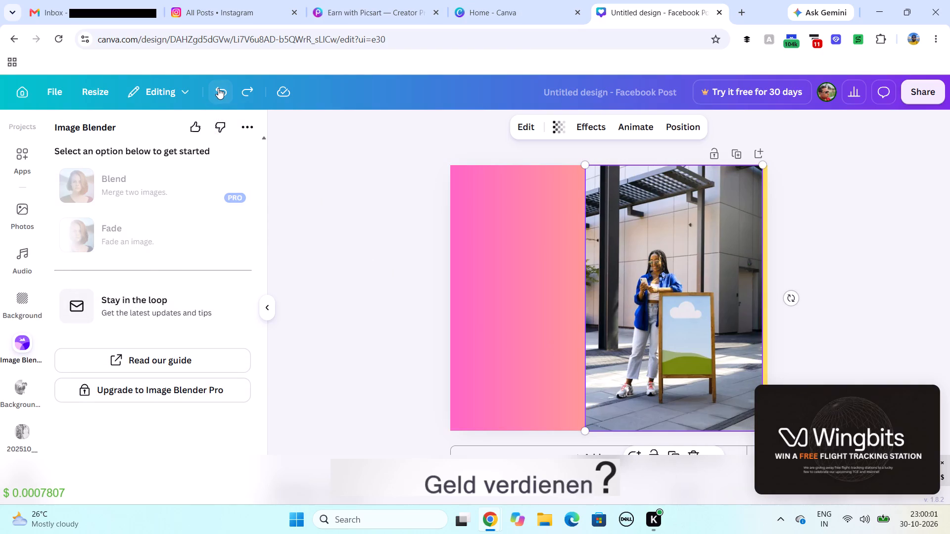
click(218, 88)
click(218, 88)
click(218, 88)
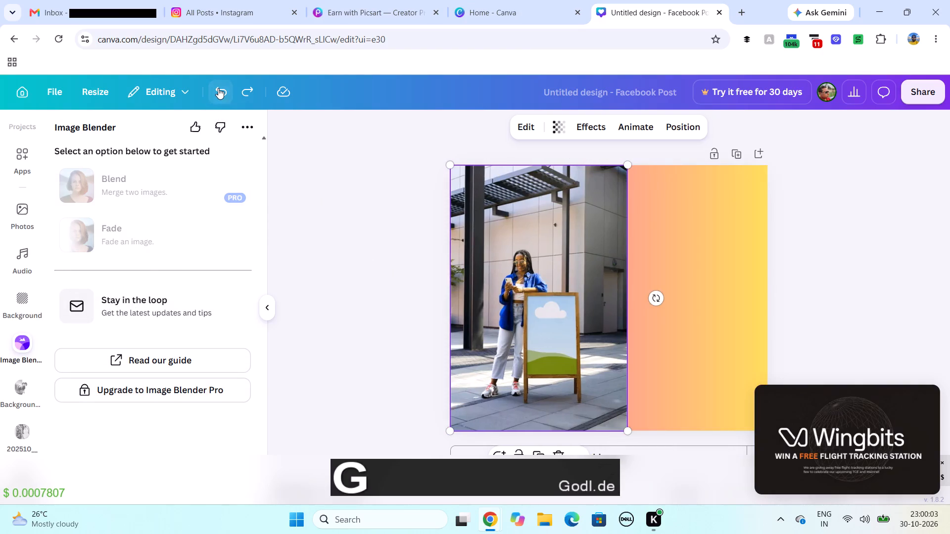
click(216, 105)
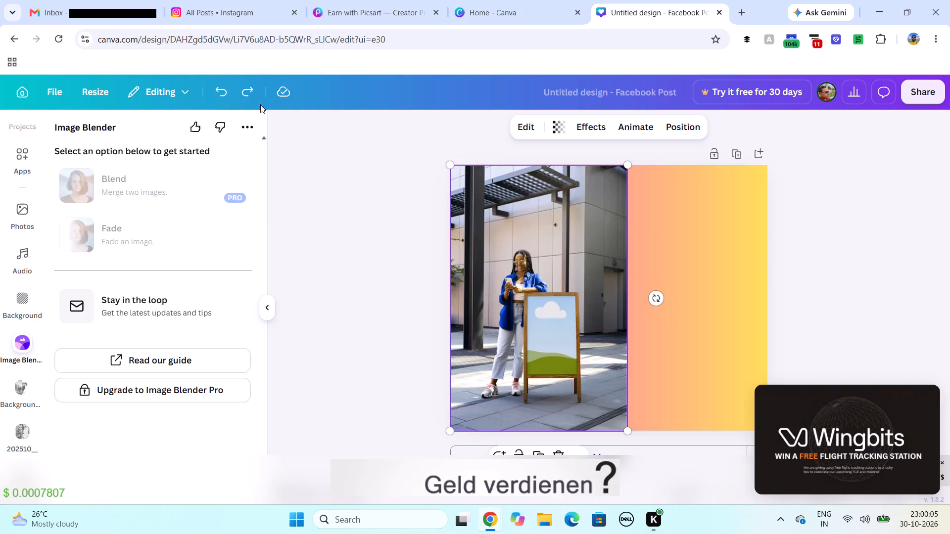
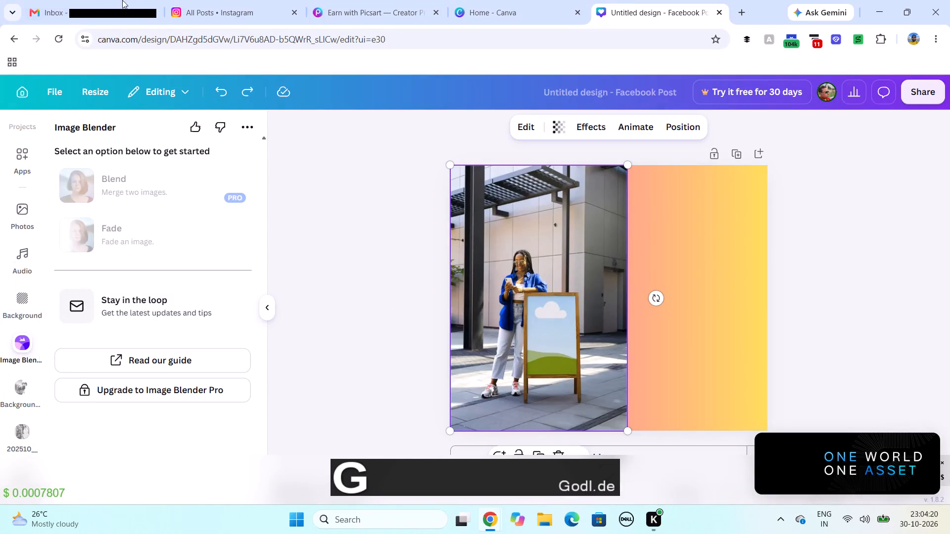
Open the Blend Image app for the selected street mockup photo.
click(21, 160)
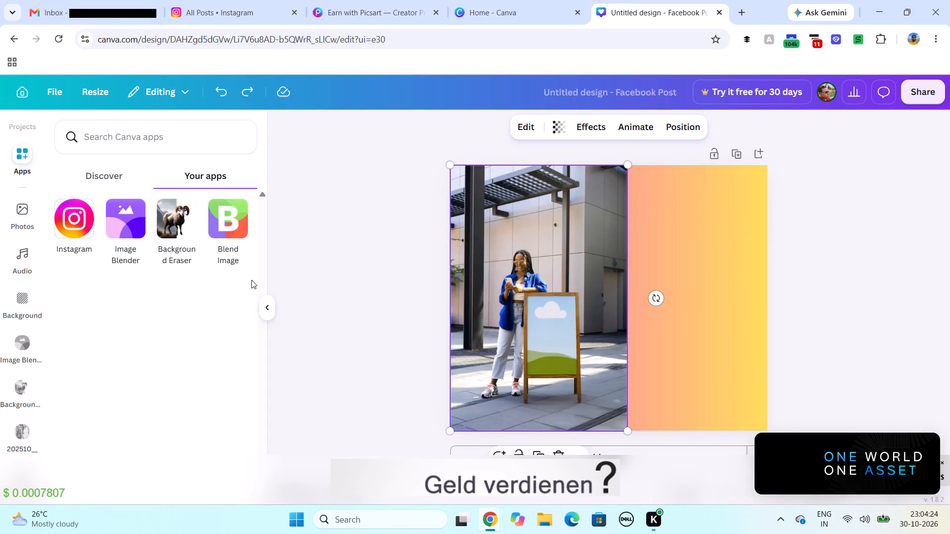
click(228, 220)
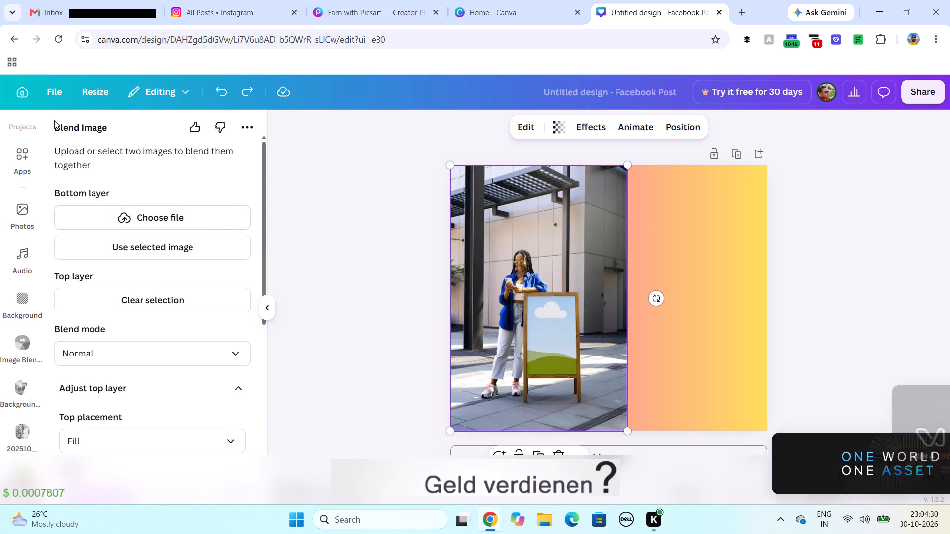
Leave the gradient Facebook Post design by closing it and return to the Canva home page.
click(9, 37)
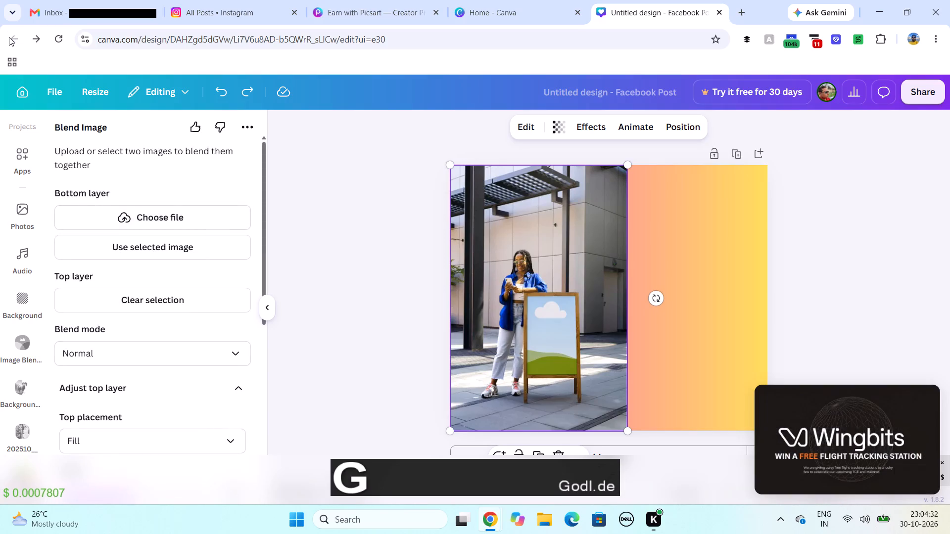
click(12, 44)
click(718, 11)
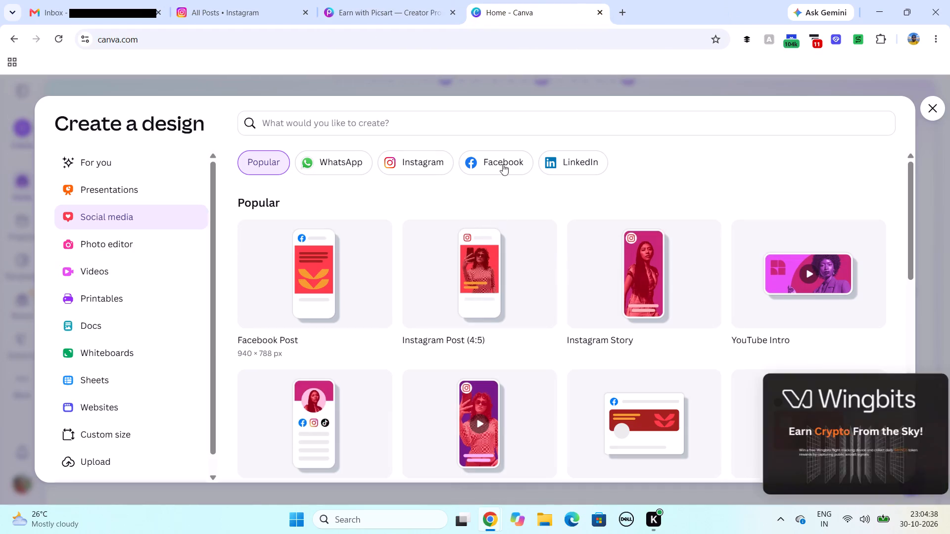
click(535, 9)
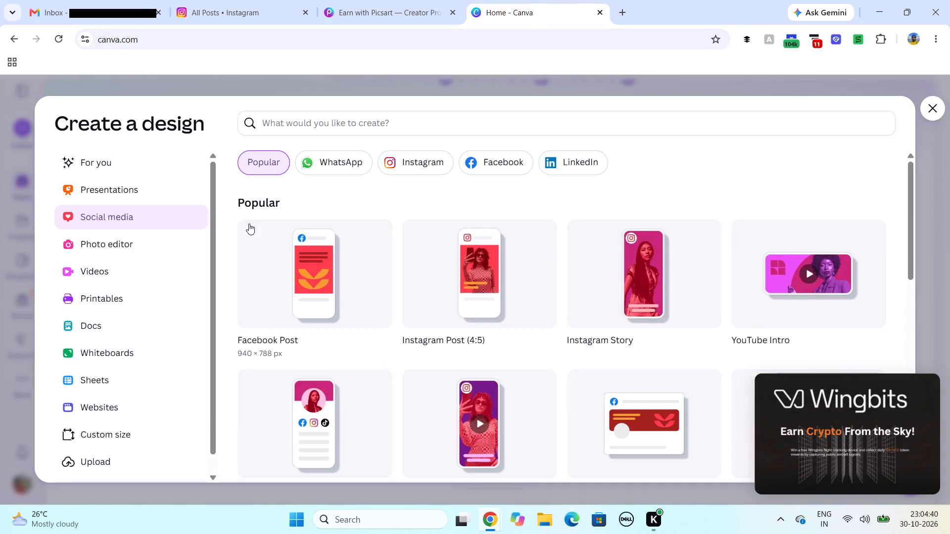
Create a new blank Facebook Post design of 940 × 788 px from the social media formats.
click(940, 110)
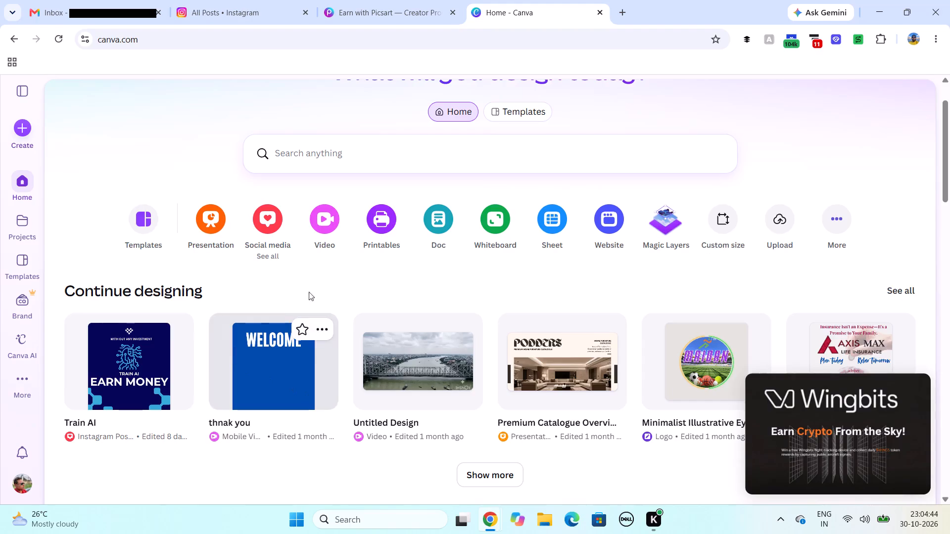
scroll(383, 264, up, 4)
scroll(383, 264, down, 8)
scroll(351, 251, up, 5)
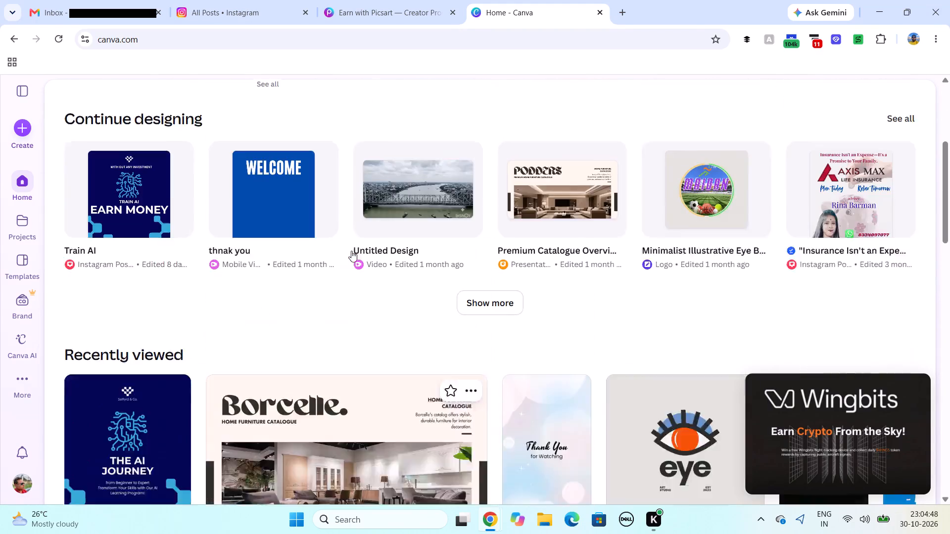
scroll(351, 251, up, 3)
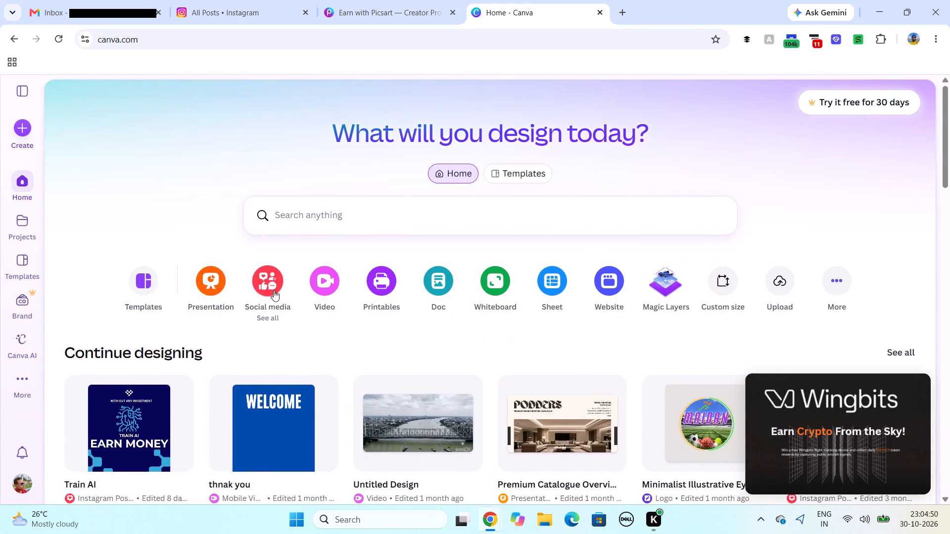
click(270, 286)
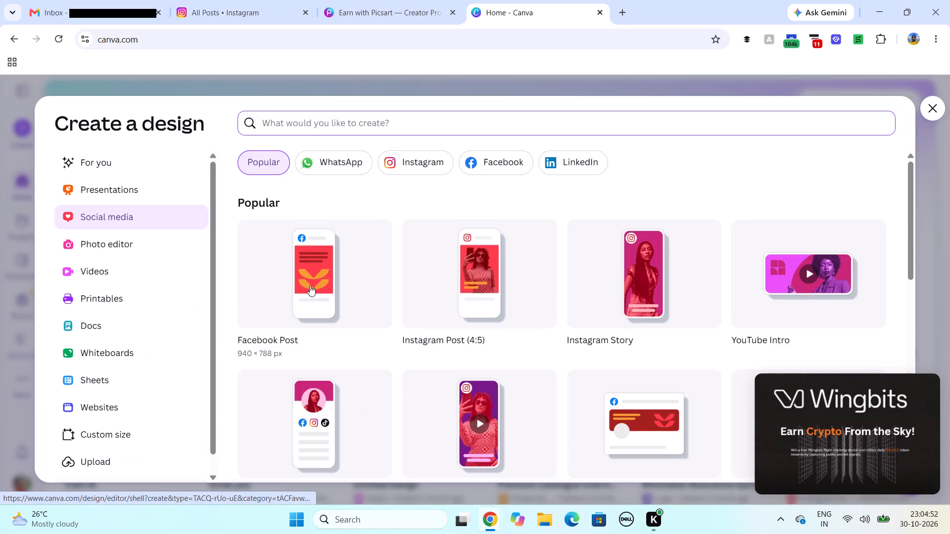
click(325, 270)
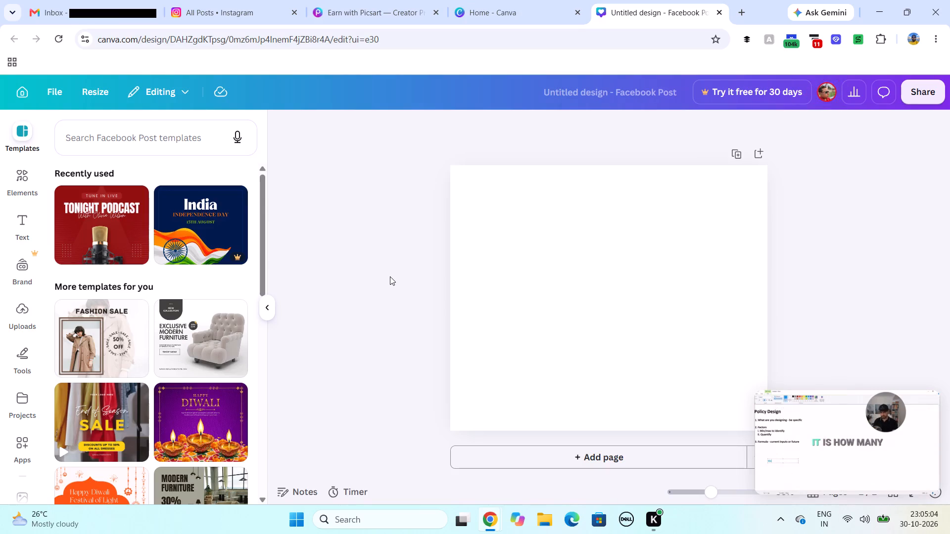
Look through the full set of recently used elements for something suitable for the new post.
click(19, 179)
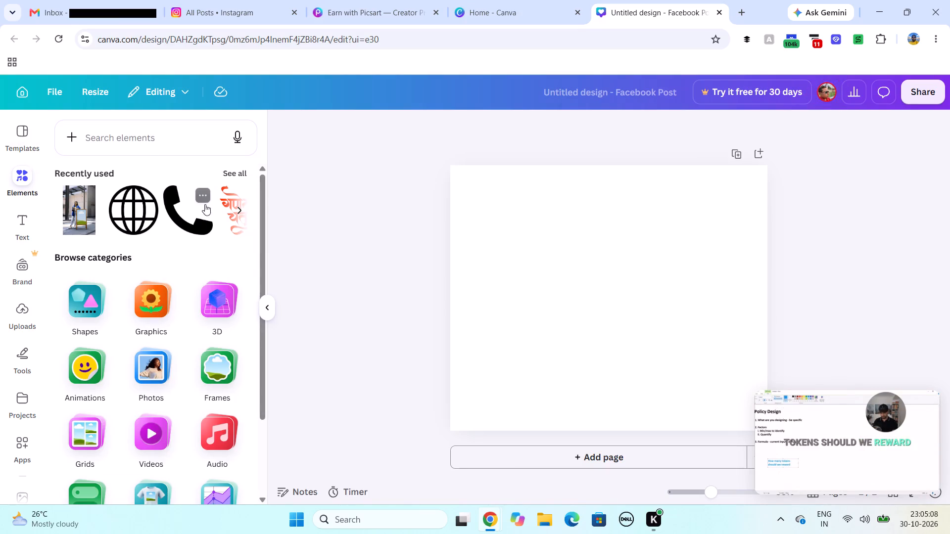
click(236, 173)
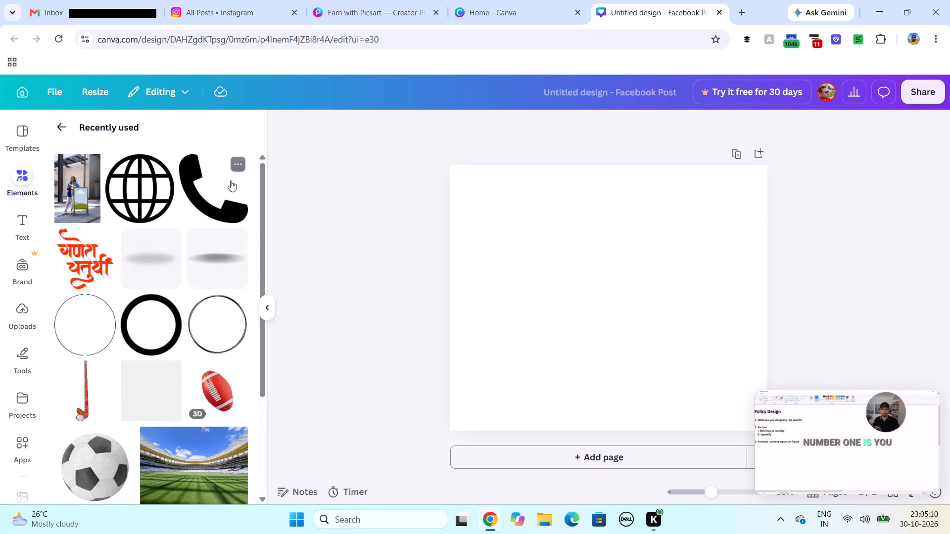
scroll(195, 240, down, 7)
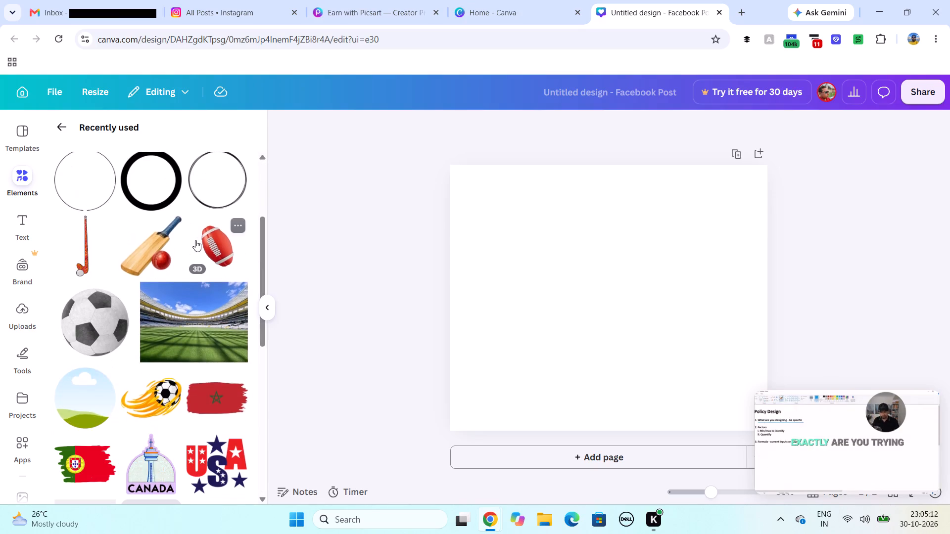
scroll(195, 241, down, 3)
scroll(195, 241, up, 2)
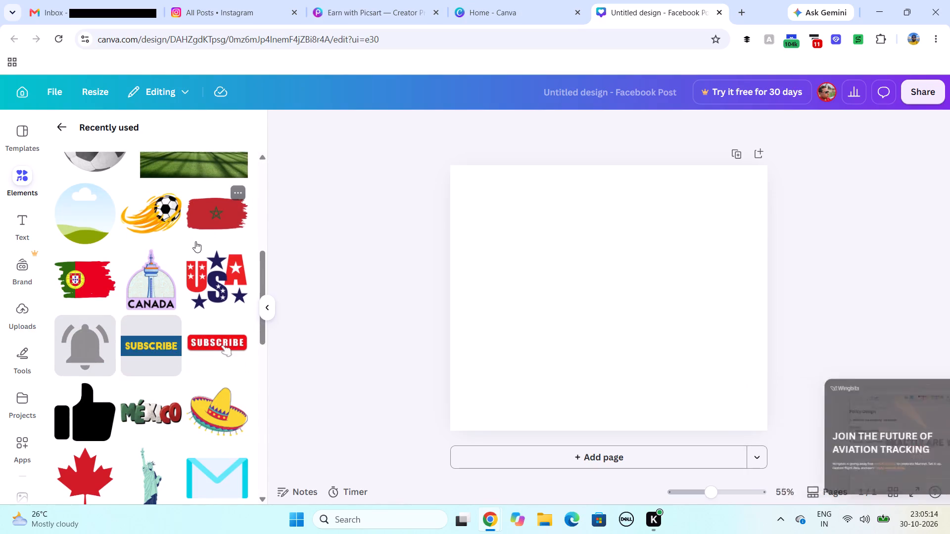
scroll(195, 241, up, 13)
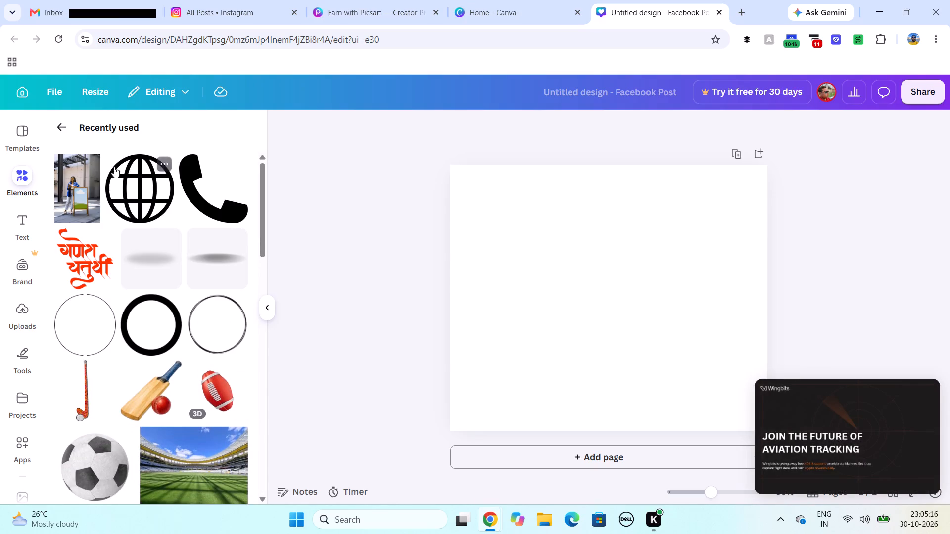
click(60, 125)
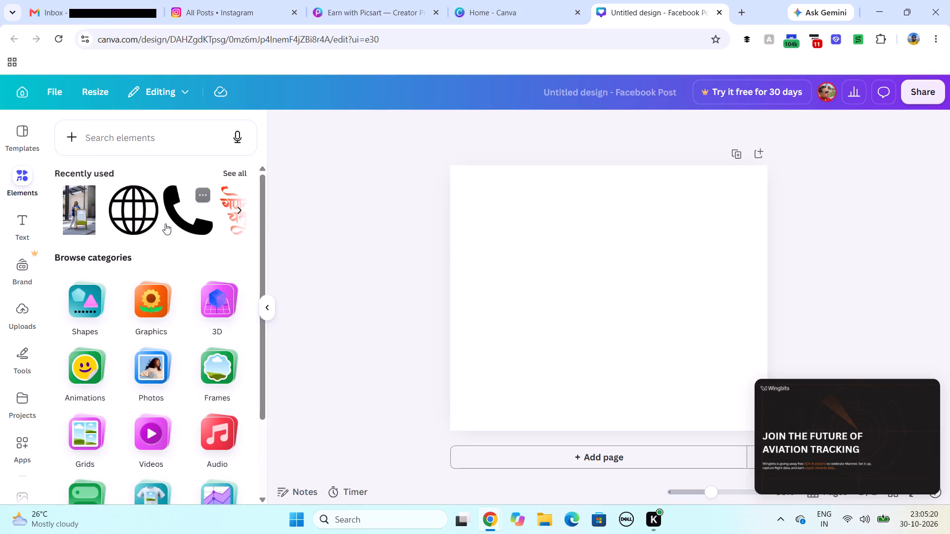
Browse the Graphics elements, including the Gradient, Animations, Social Media and Icons groups, for a suitable graphic.
click(149, 307)
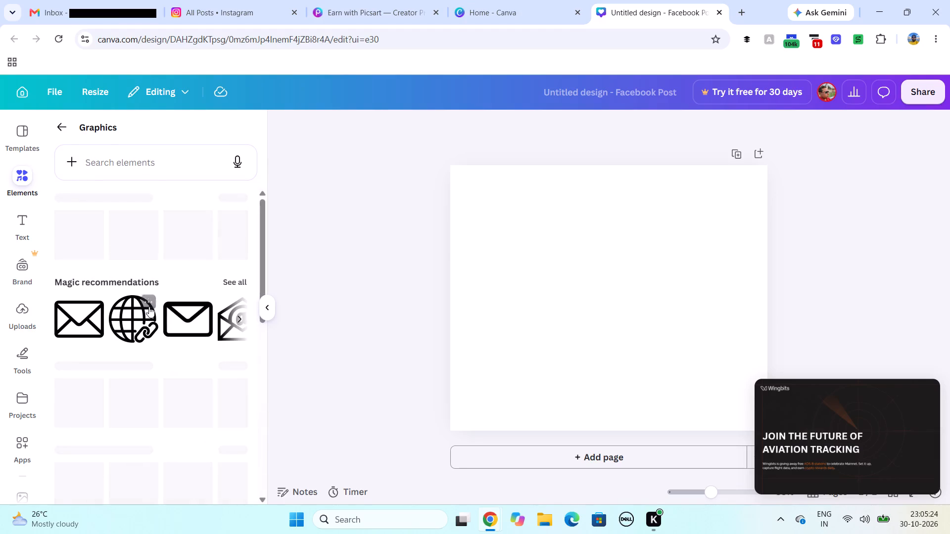
scroll(187, 246, down, 3)
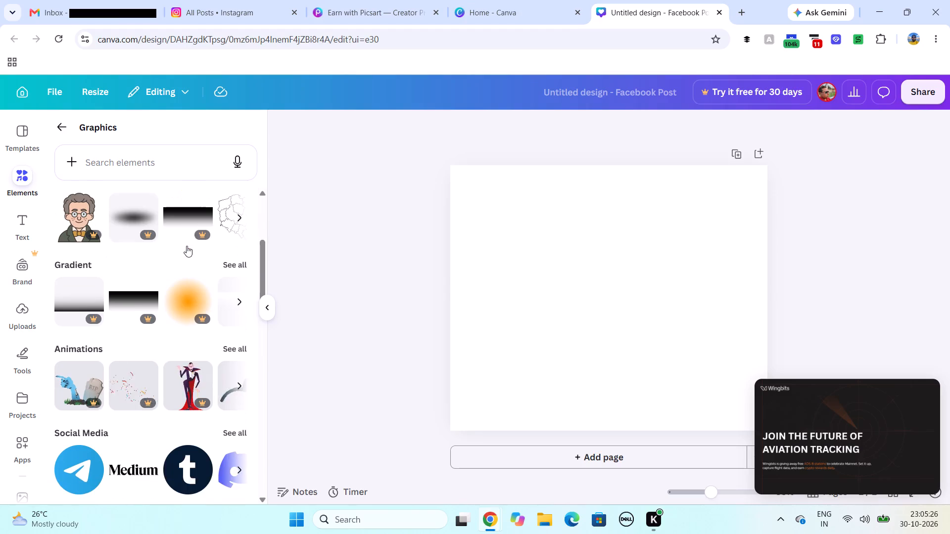
scroll(187, 246, down, 3)
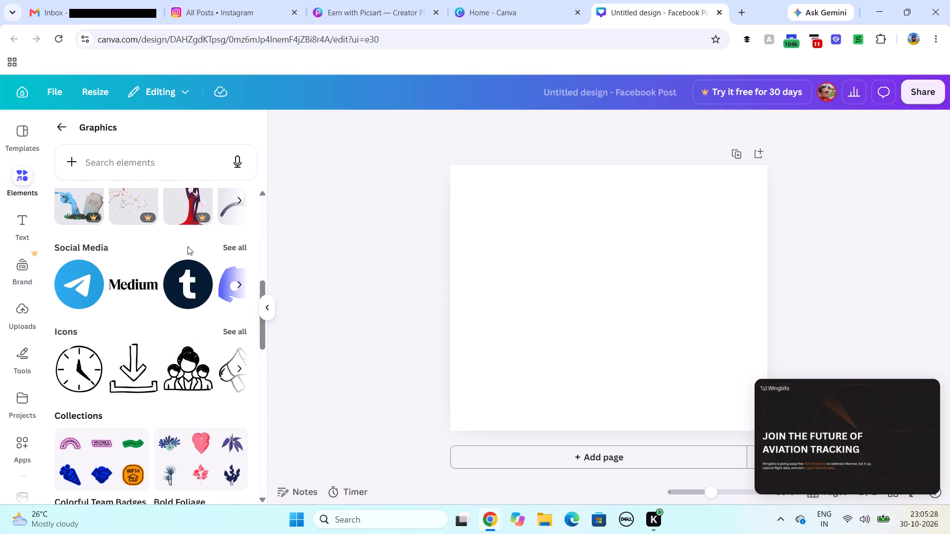
scroll(237, 248, down, 1)
click(237, 248)
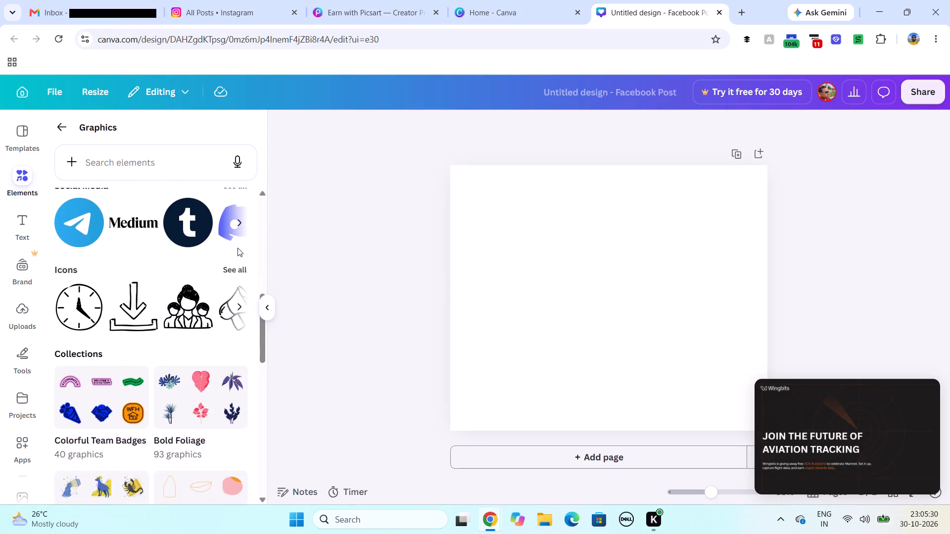
Browse the Graphics library's social media graphics and themed collections for an element to use in the blank Facebook Post.
click(237, 223)
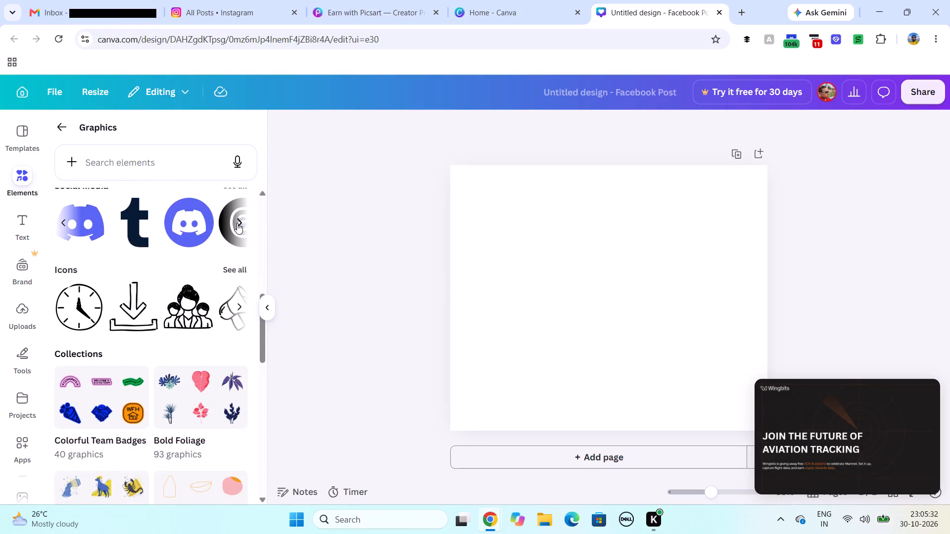
scroll(209, 256, down, 7)
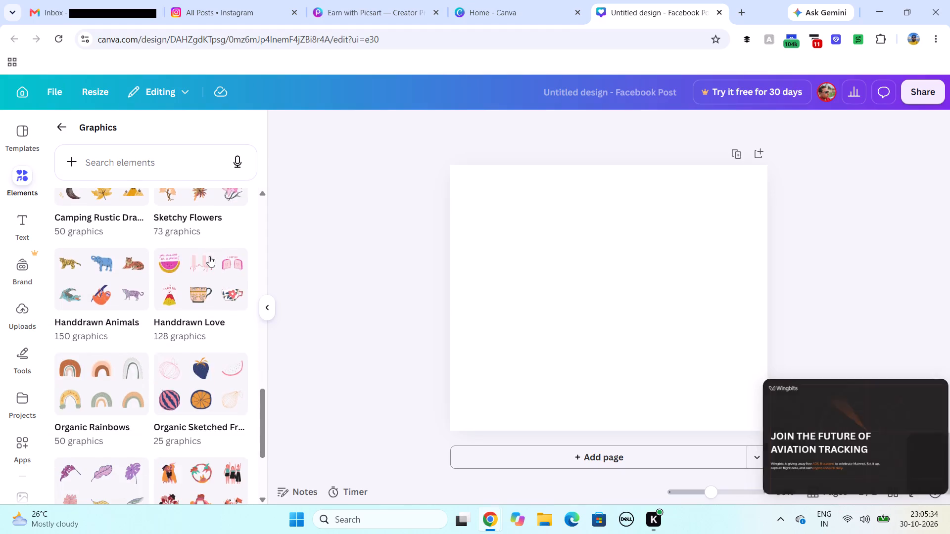
scroll(209, 256, down, 3)
scroll(209, 256, up, 5)
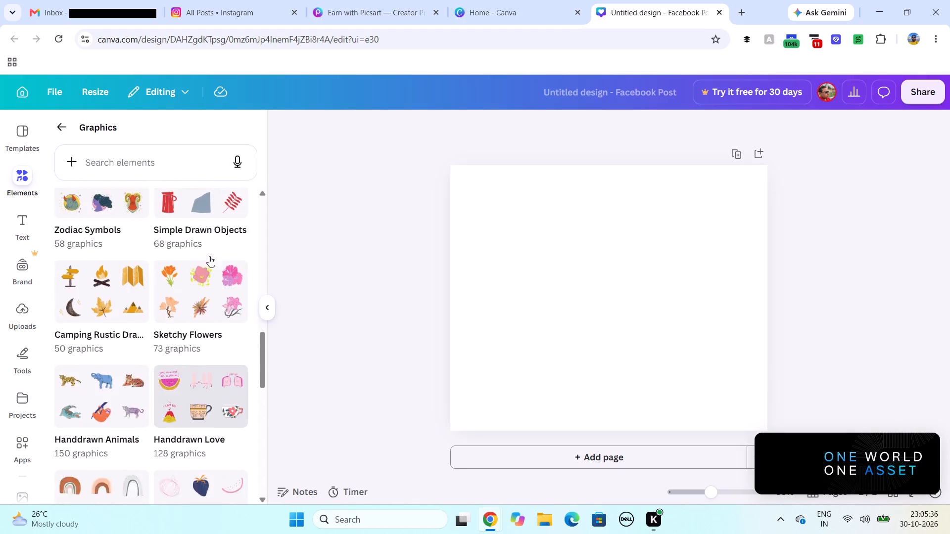
scroll(209, 256, up, 18)
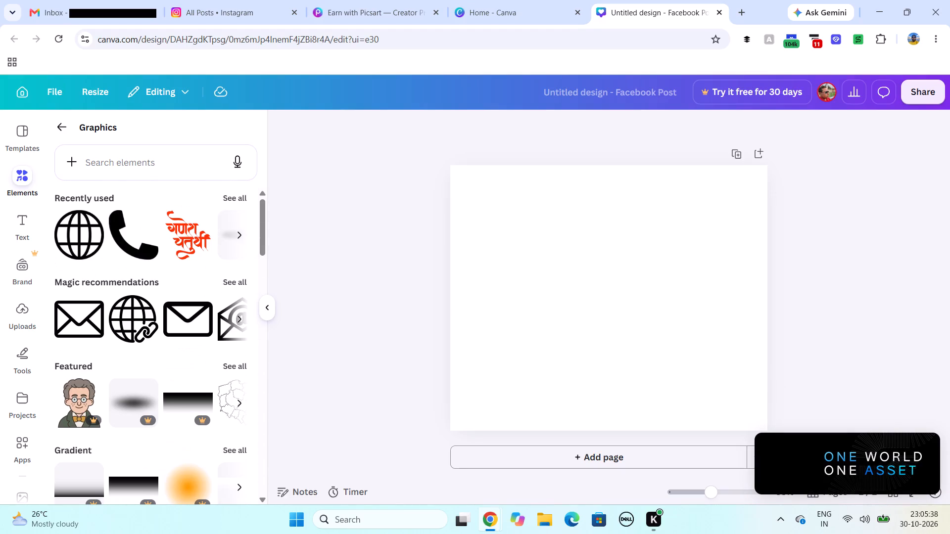
Leave the Graphics library and browse the Photos category's trending images for a picture to use in the blank Facebook Post.
click(59, 131)
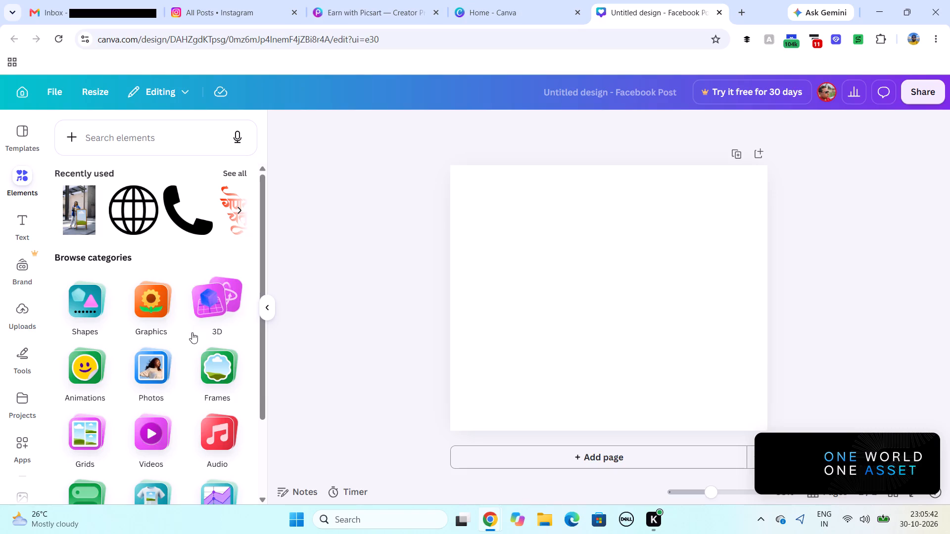
scroll(163, 364, down, 2)
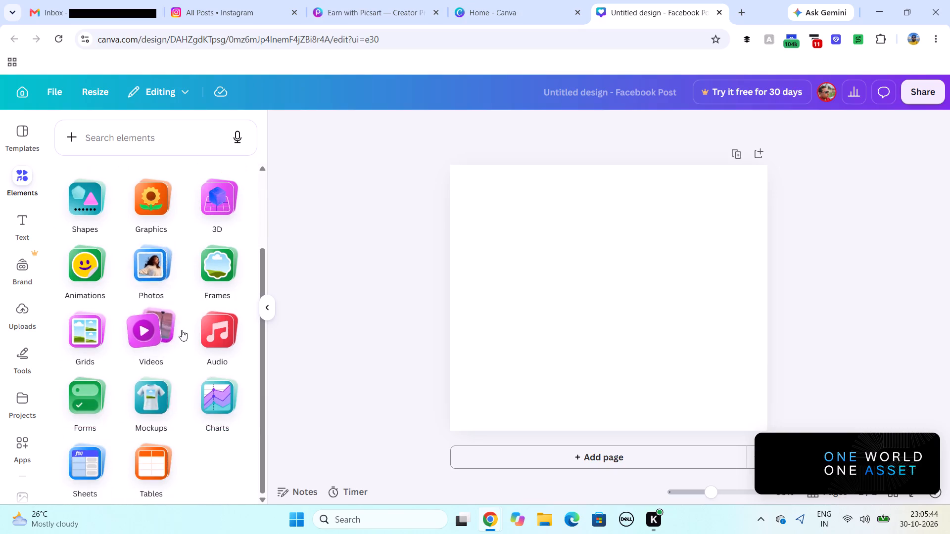
click(151, 271)
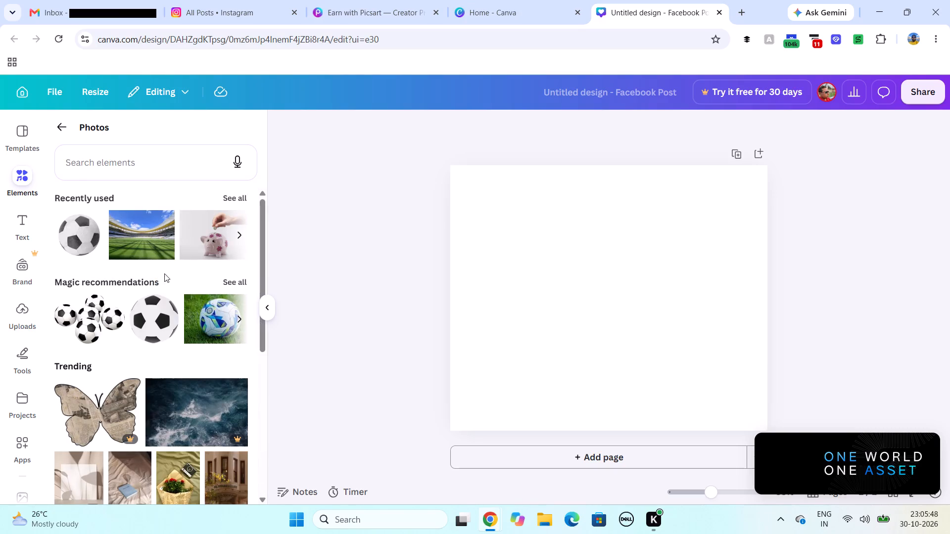
scroll(164, 273, down, 3)
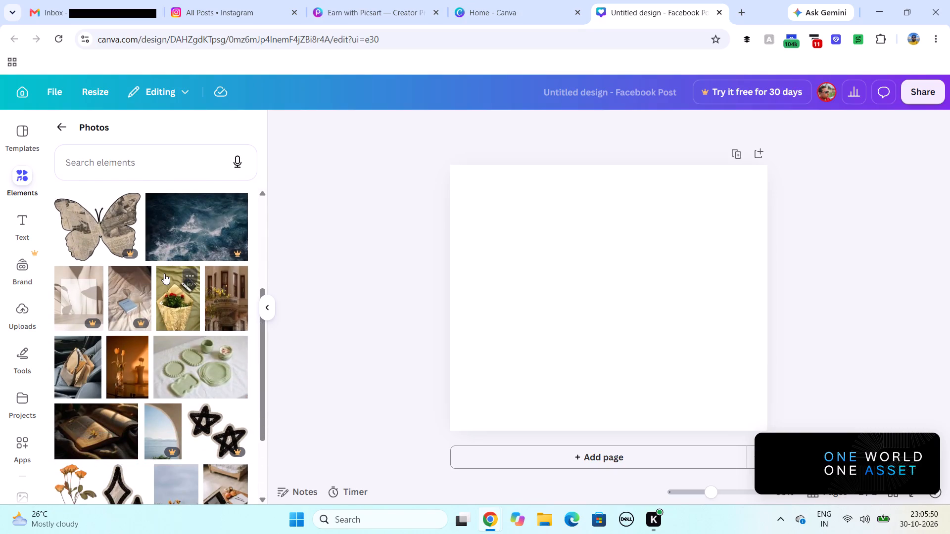
scroll(164, 273, down, 4)
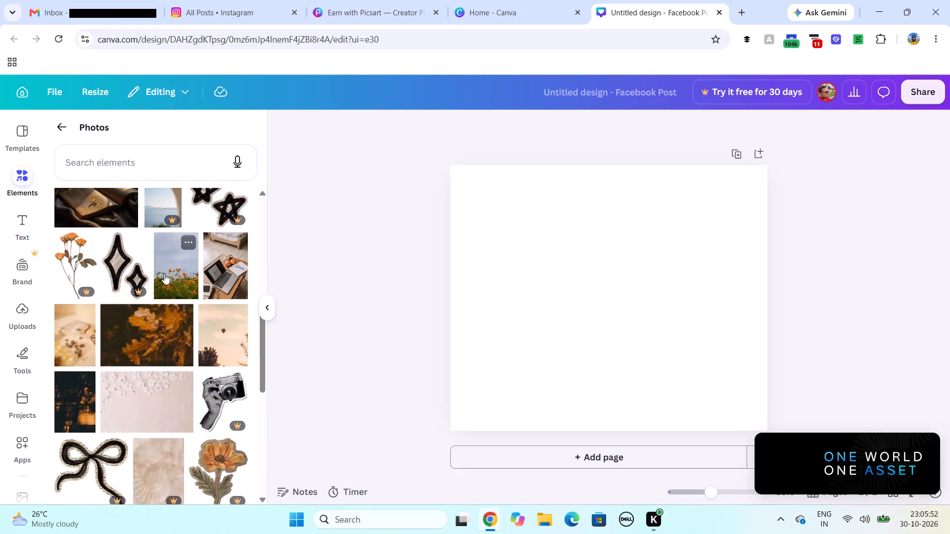
scroll(164, 273, down, 4)
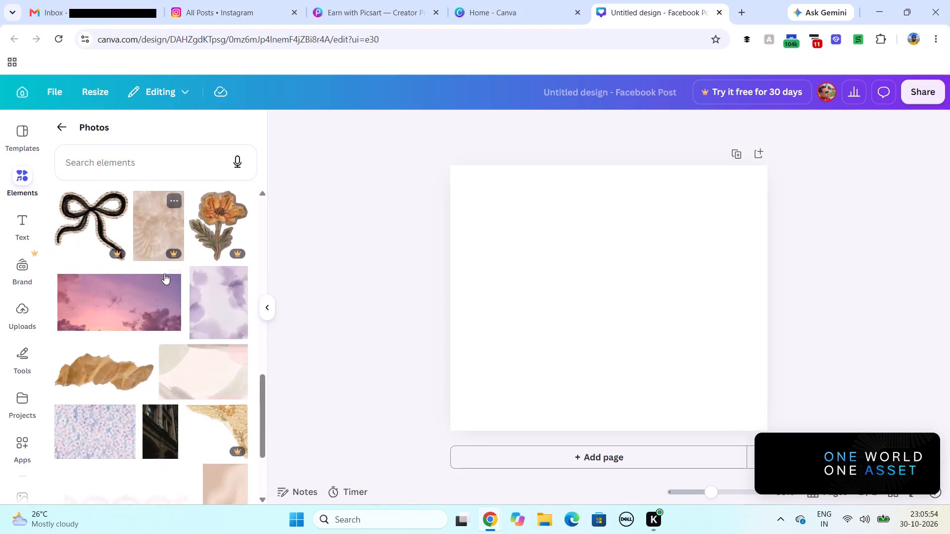
scroll(164, 273, down, 4)
scroll(164, 273, up, 5)
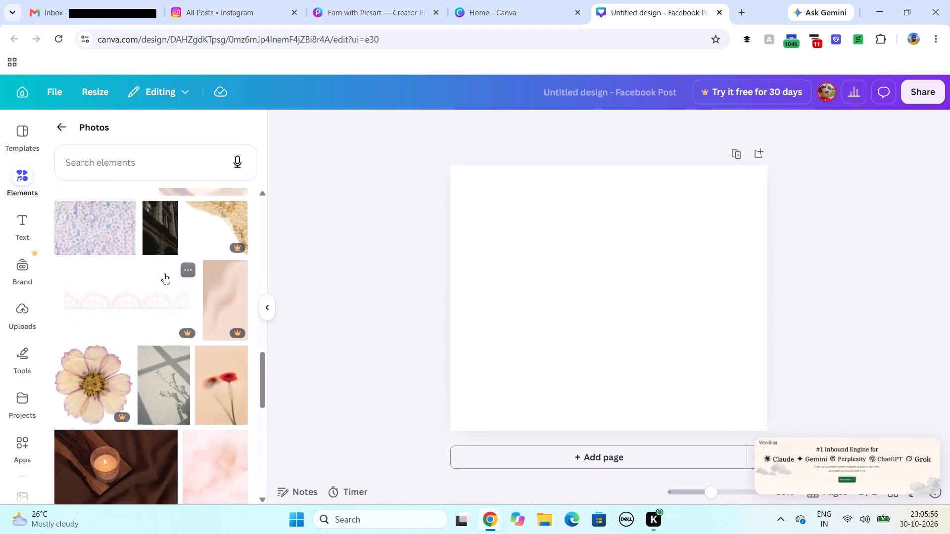
scroll(164, 273, up, 6)
click(60, 125)
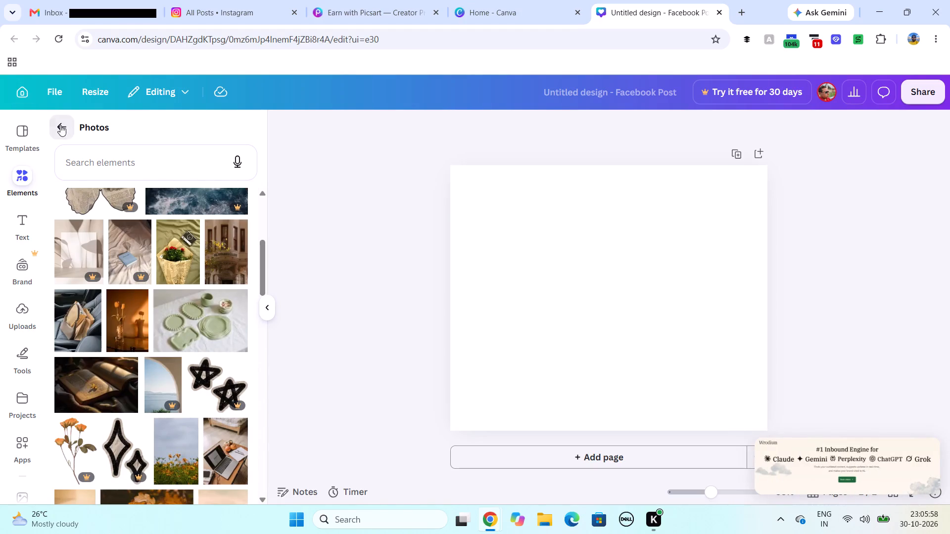
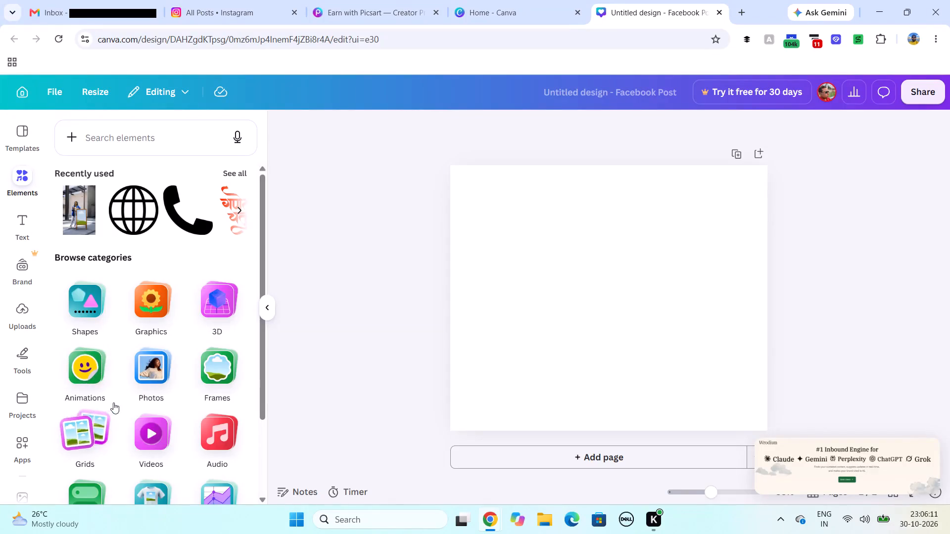
Browse the Animations category, from word and food animations through to the trending ones, for an element suited to the Facebook Post.
click(94, 370)
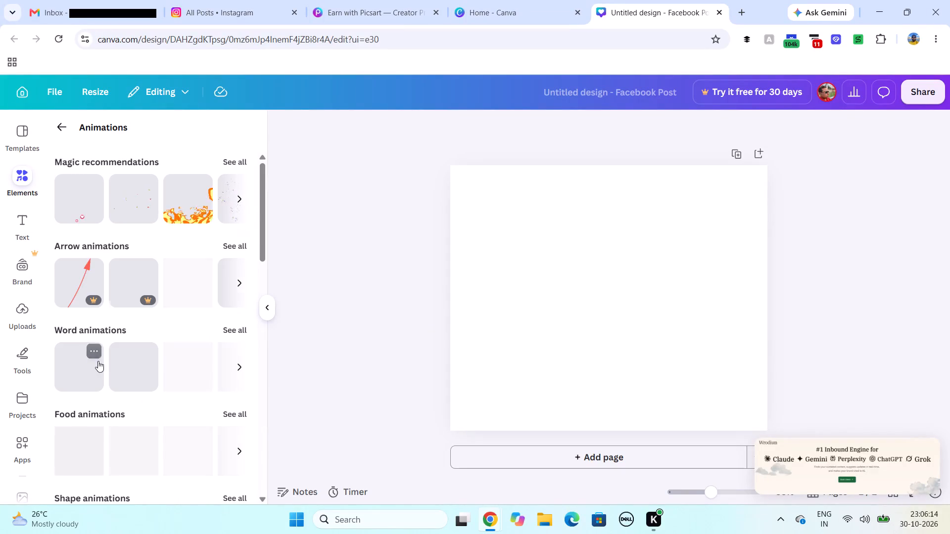
scroll(133, 349, down, 3)
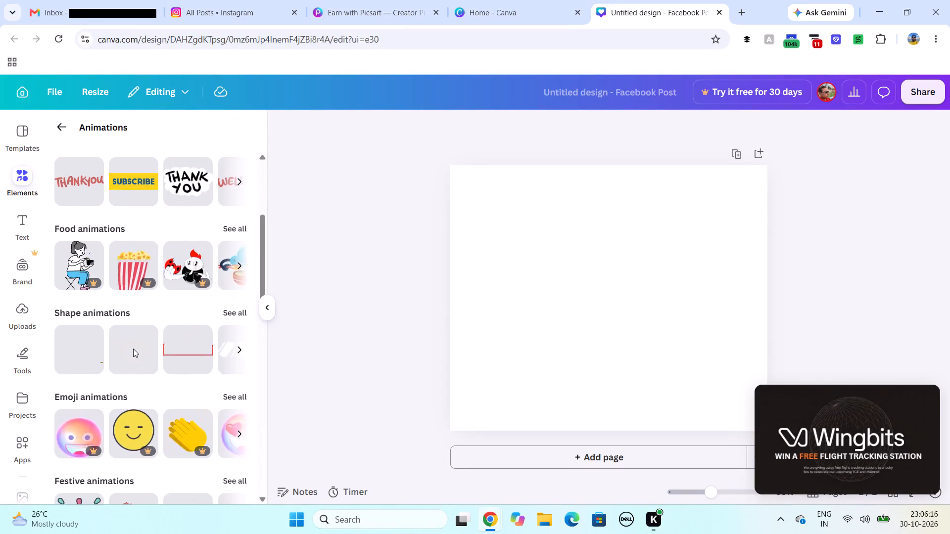
scroll(133, 349, down, 6)
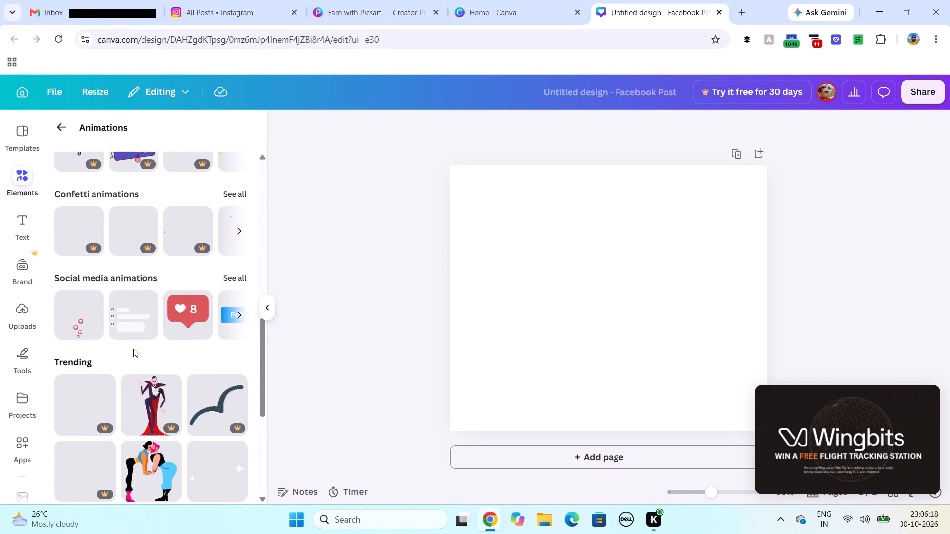
scroll(133, 349, down, 4)
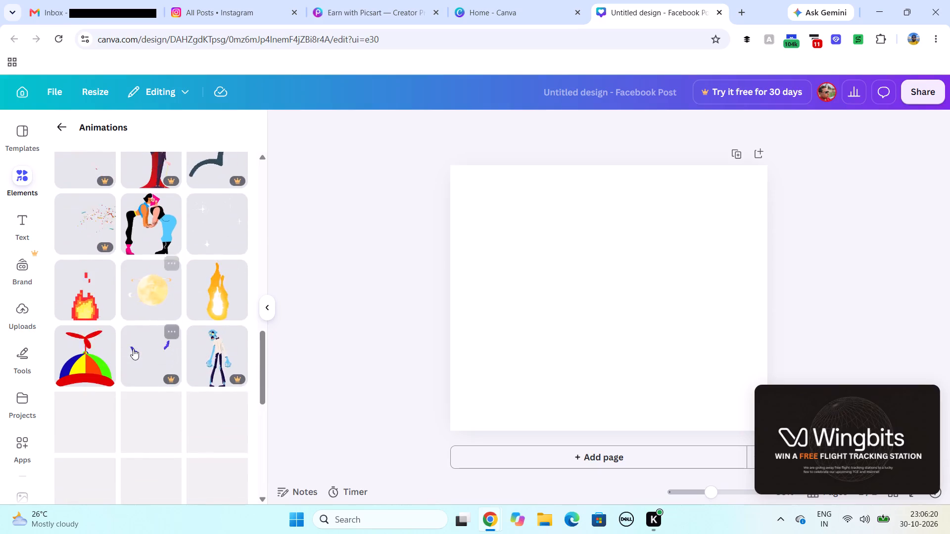
scroll(133, 349, up, 12)
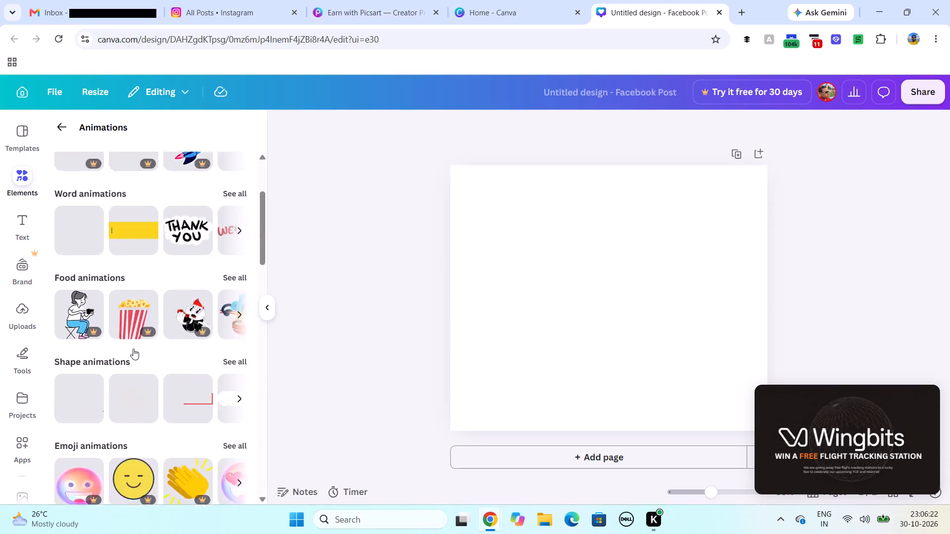
scroll(133, 349, up, 5)
click(63, 124)
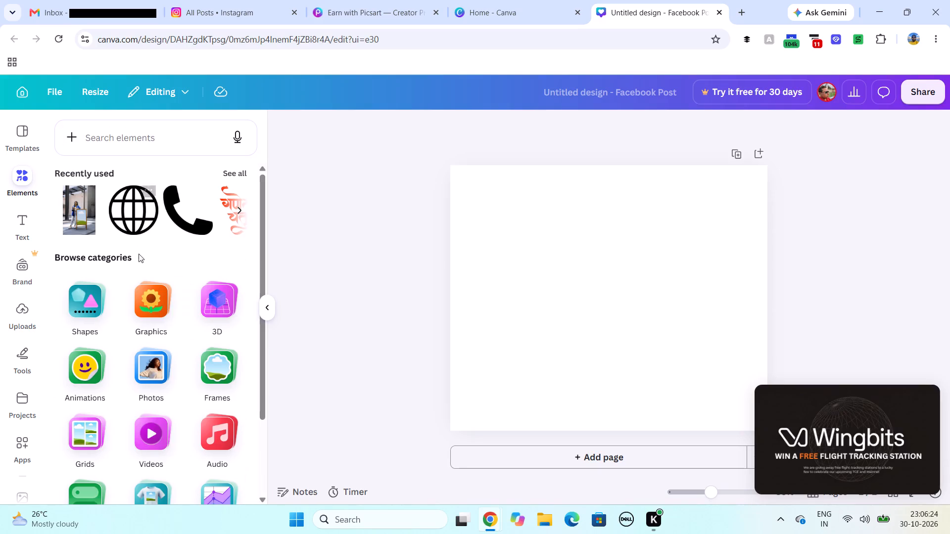
Clear the list of recent element searches.
scroll(154, 280, up, 3)
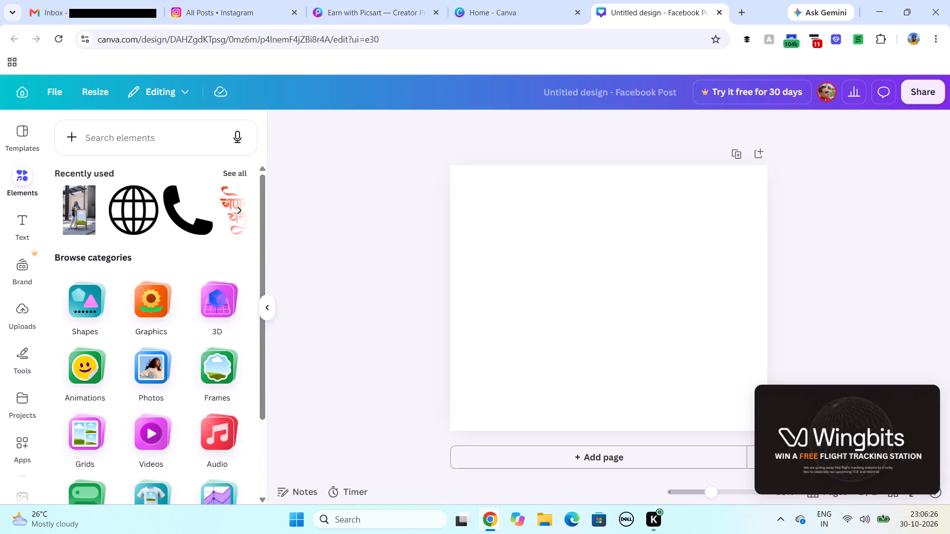
click(106, 134)
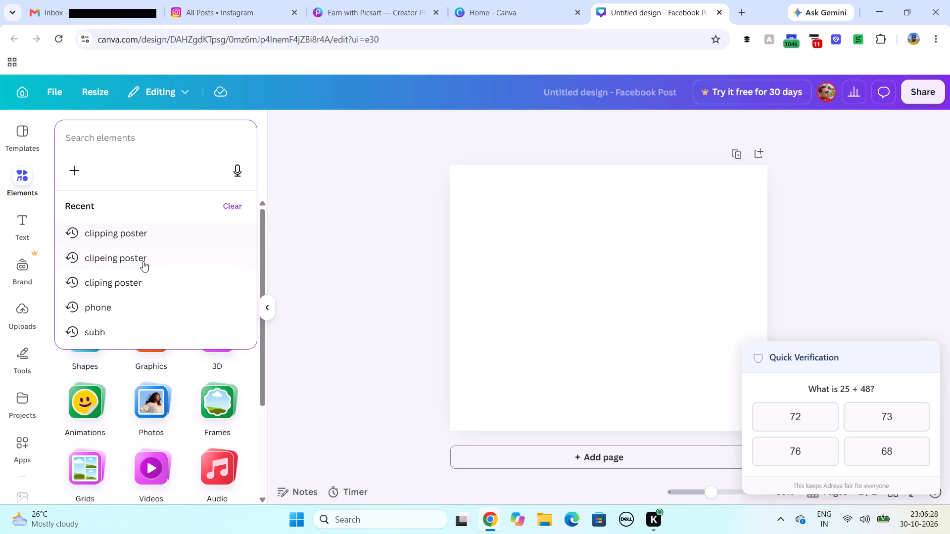
scroll(130, 292, down, 2)
click(232, 205)
Search the elements for "background" and show all matching graphics.
click(134, 163)
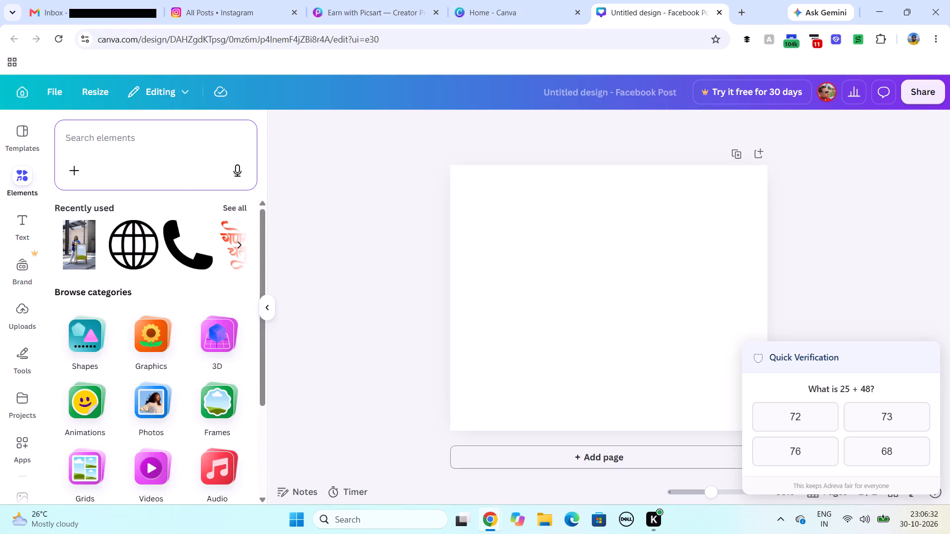
click(94, 134)
text(ba)
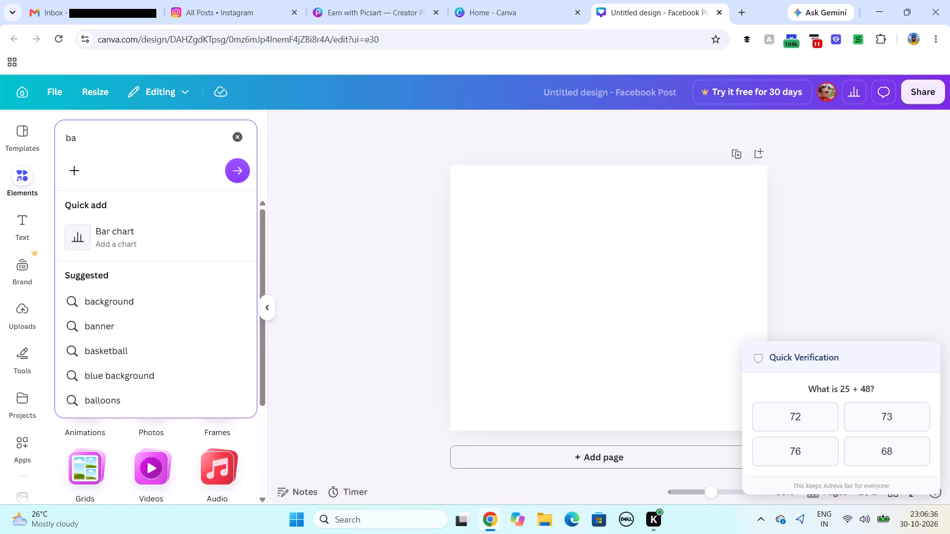
click(148, 298)
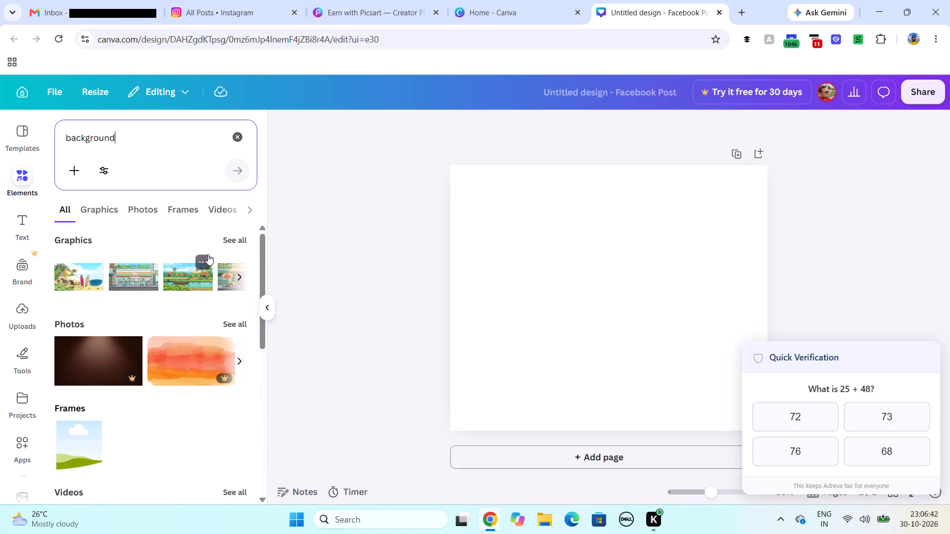
click(237, 243)
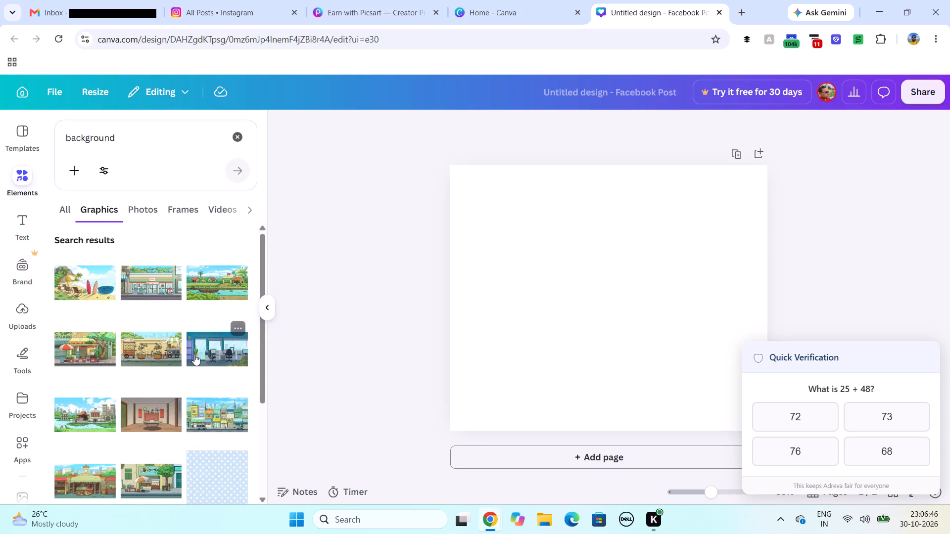
Browse the background graphics for a pattern or texture to use behind the Facebook Post.
scroll(194, 355, down, 3)
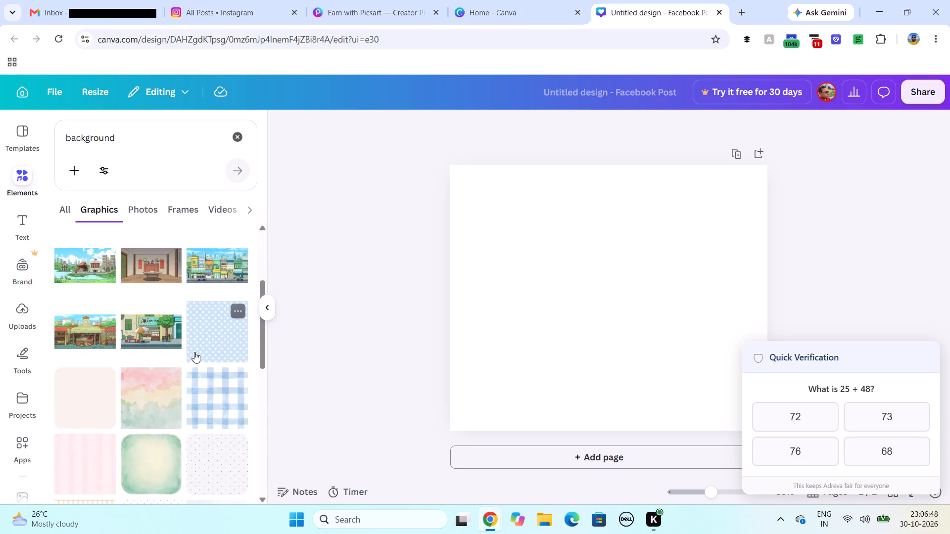
scroll(194, 350, down, 3)
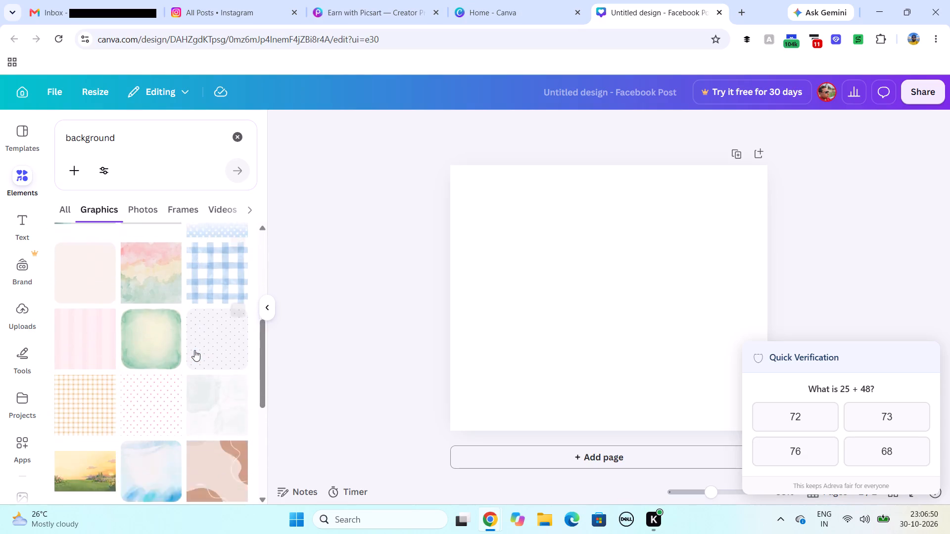
scroll(194, 350, down, 2)
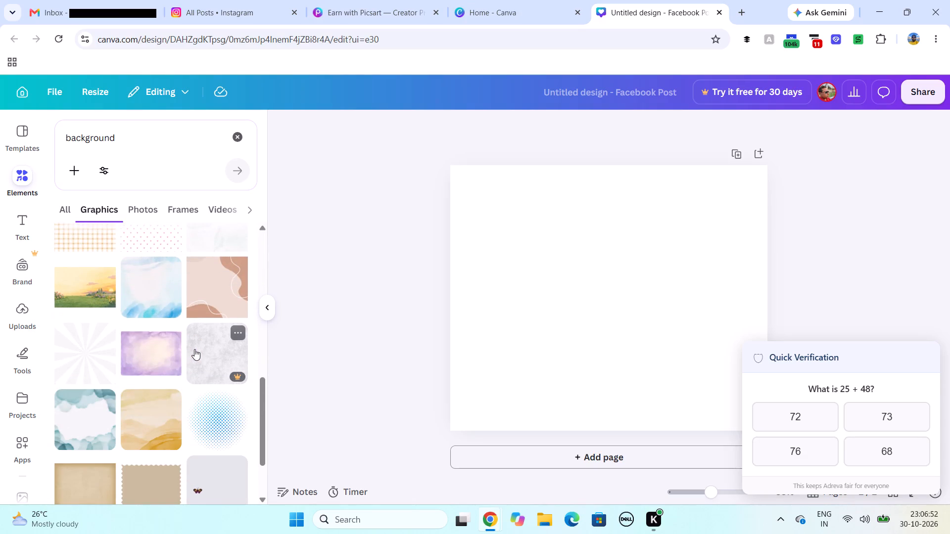
scroll(194, 349, down, 6)
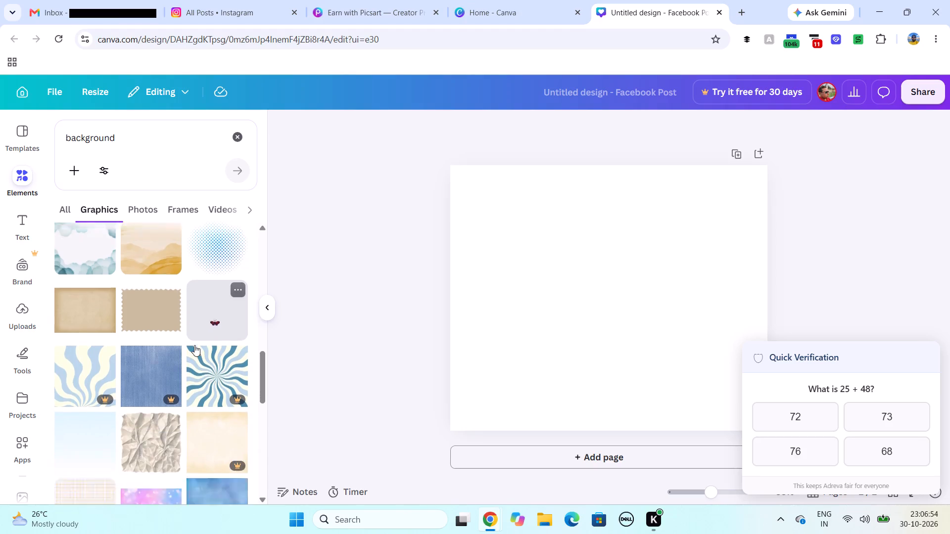
scroll(193, 343, down, 4)
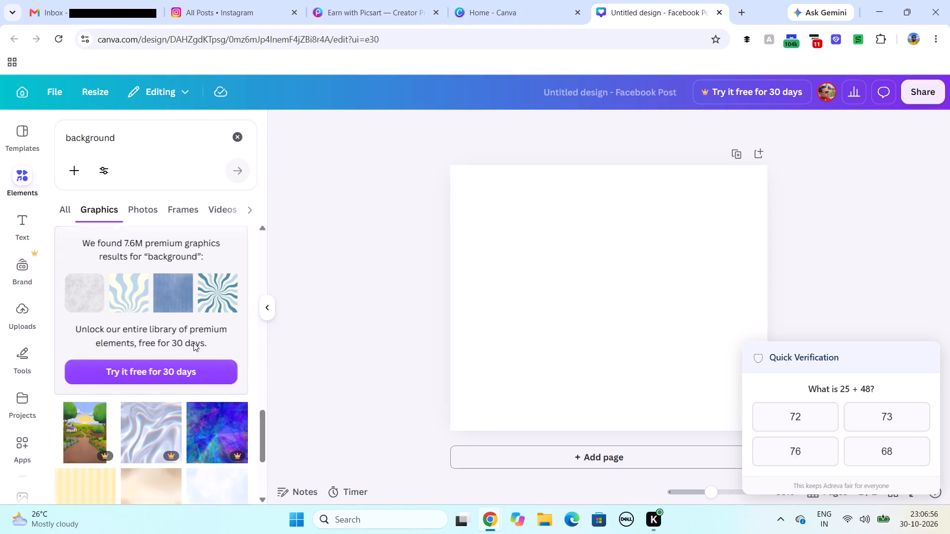
scroll(193, 343, down, 4)
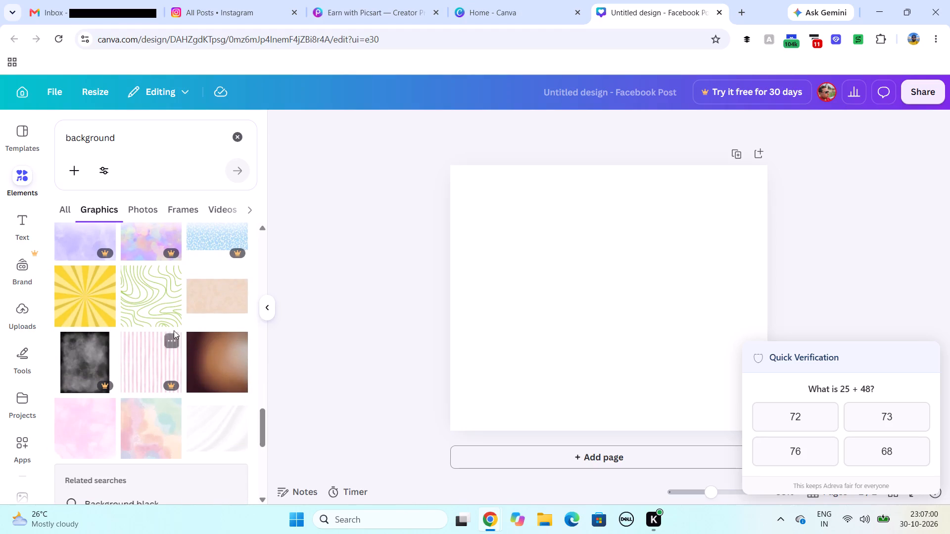
scroll(181, 331, down, 3)
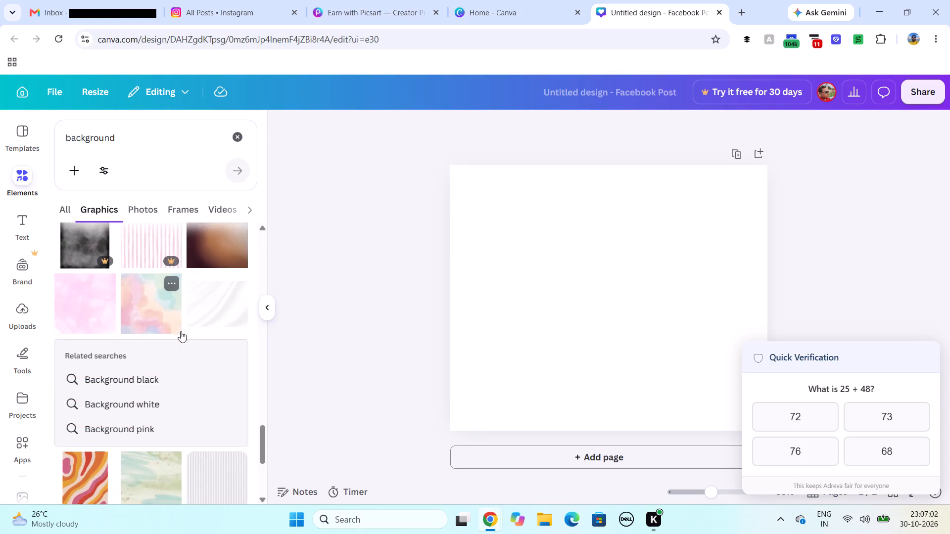
scroll(181, 331, down, 6)
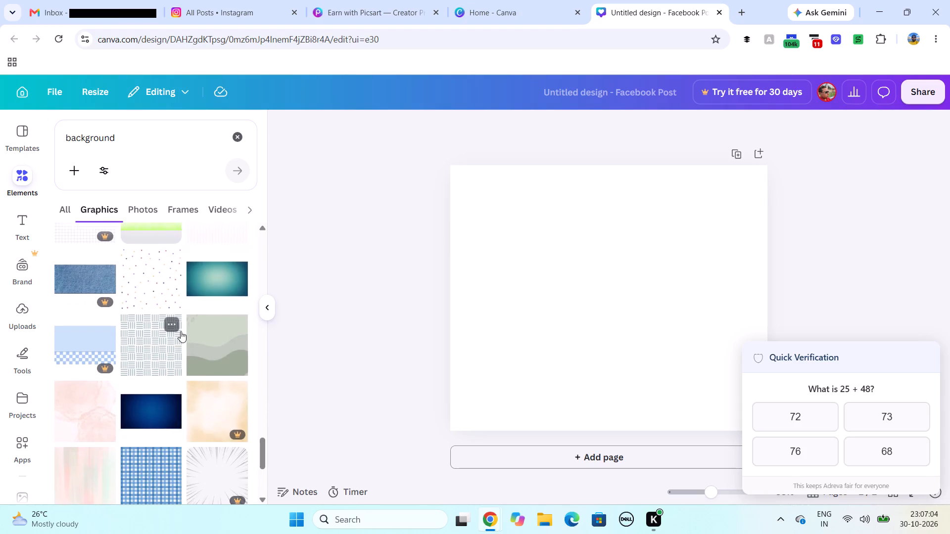
scroll(181, 331, down, 3)
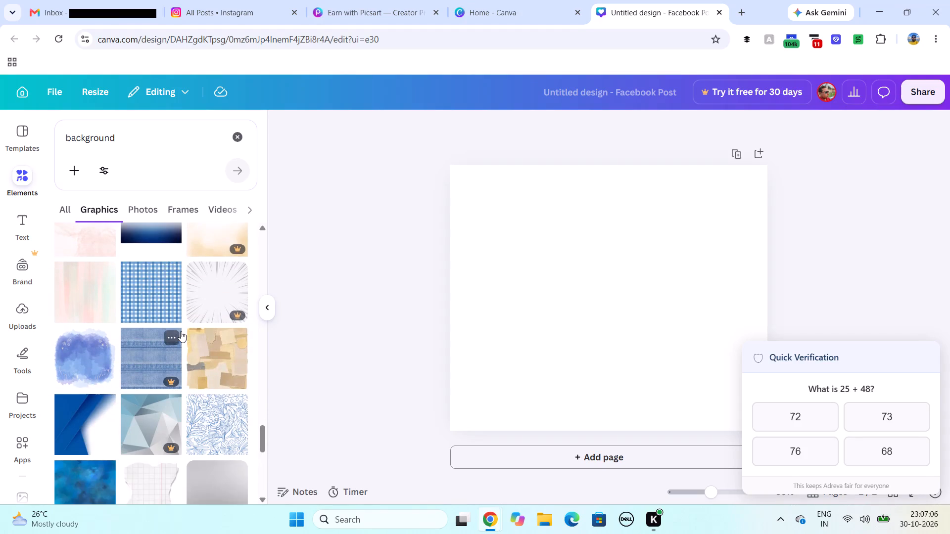
scroll(181, 331, down, 5)
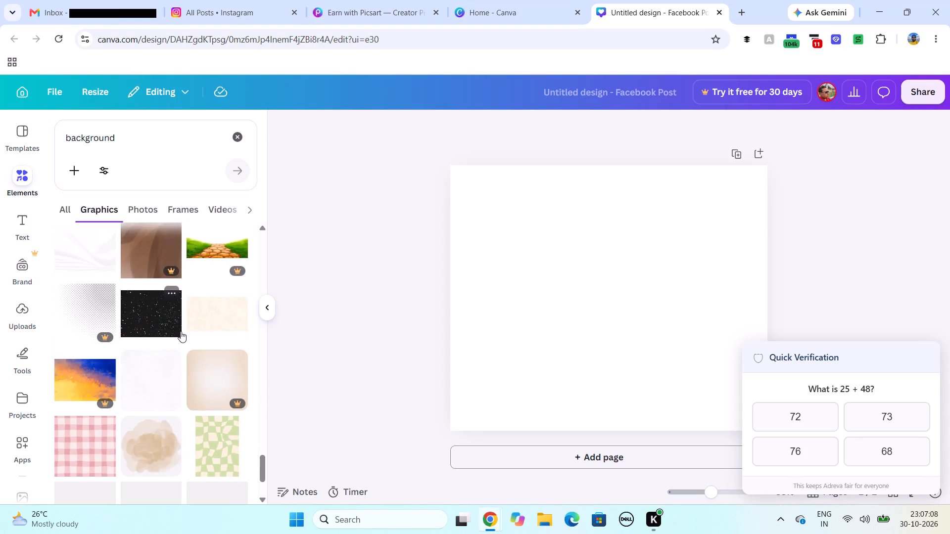
scroll(181, 331, down, 4)
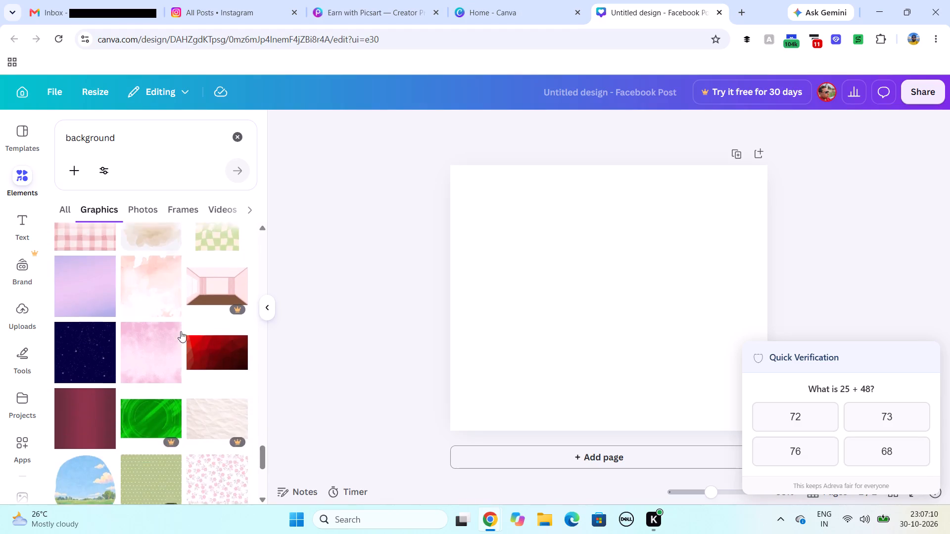
scroll(181, 331, down, 2)
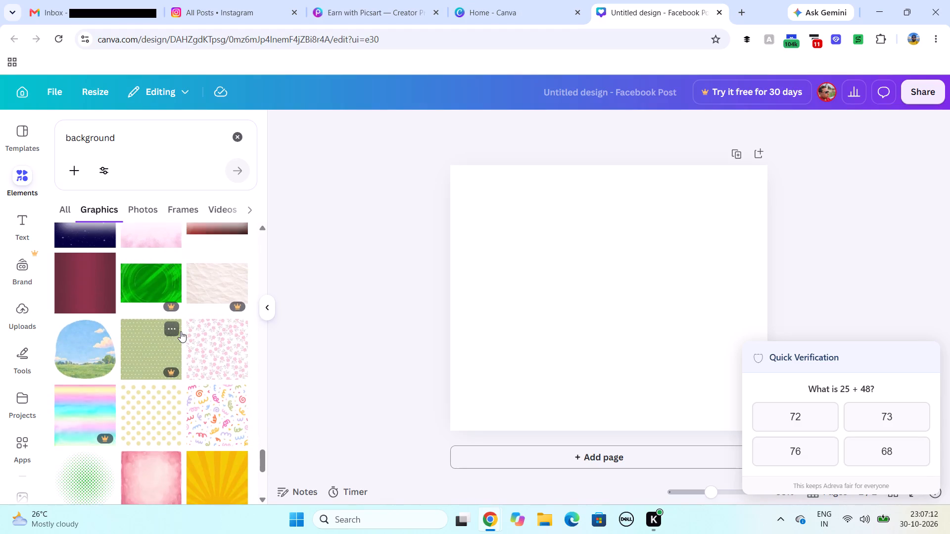
scroll(181, 331, down, 3)
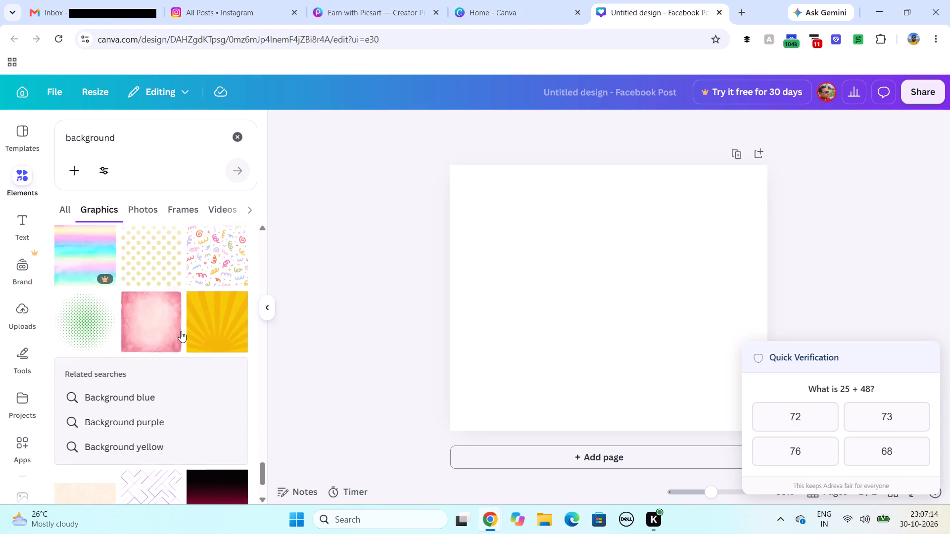
scroll(181, 331, down, 4)
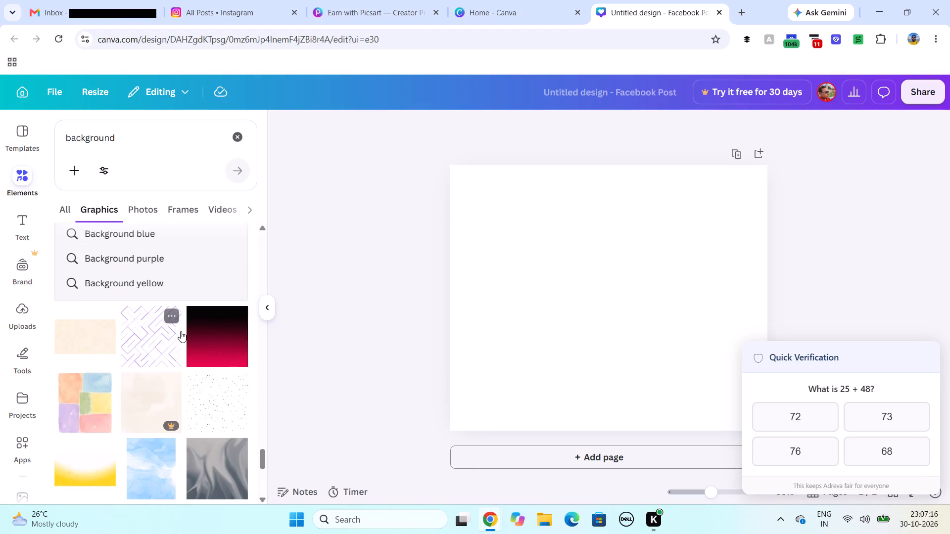
scroll(181, 331, down, 6)
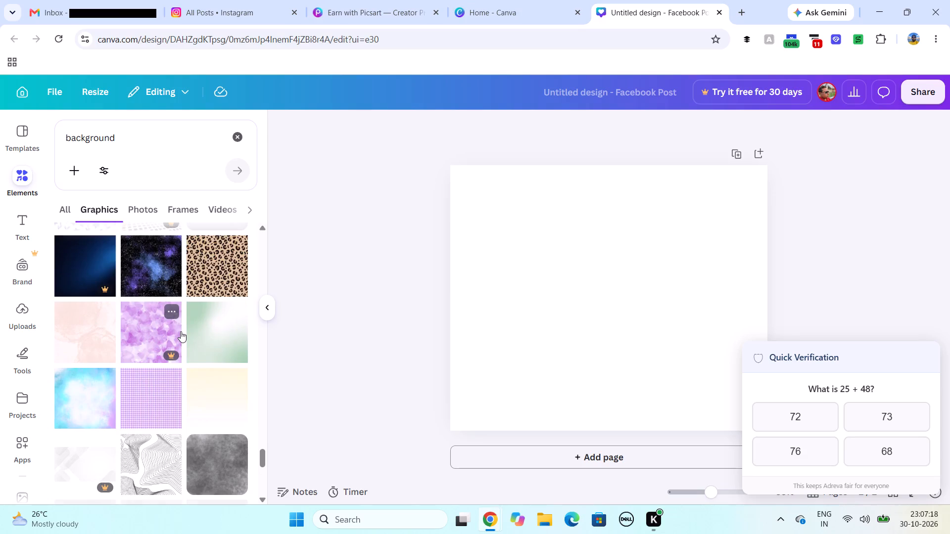
scroll(181, 331, down, 1)
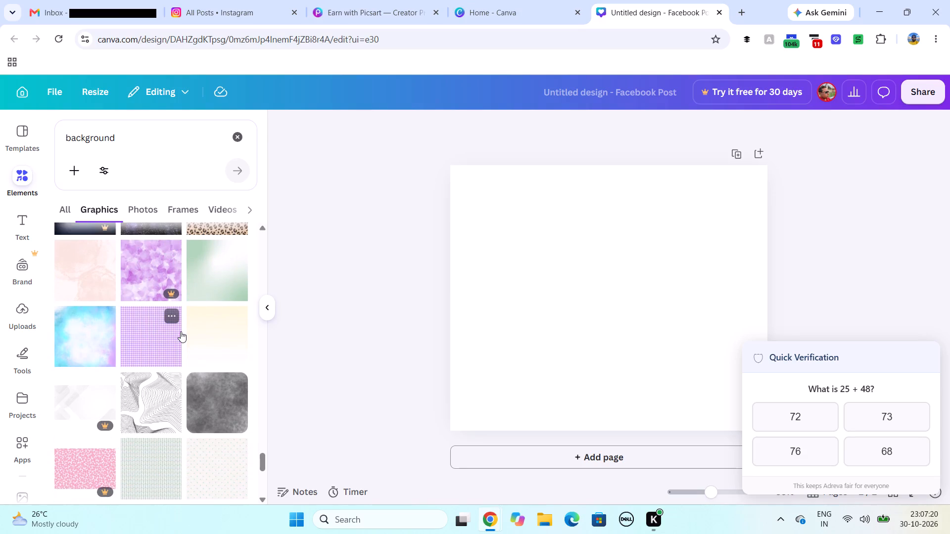
Add the purple gingham background graphic and enlarge it to cover the whole Facebook Post page.
click(160, 340)
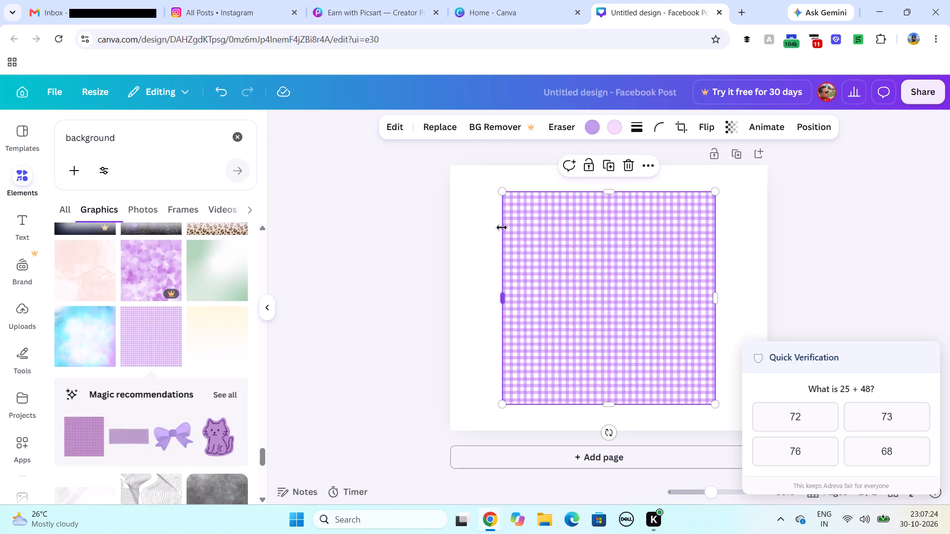
drag(503, 191, 501, 190)
drag(501, 190, 466, 182)
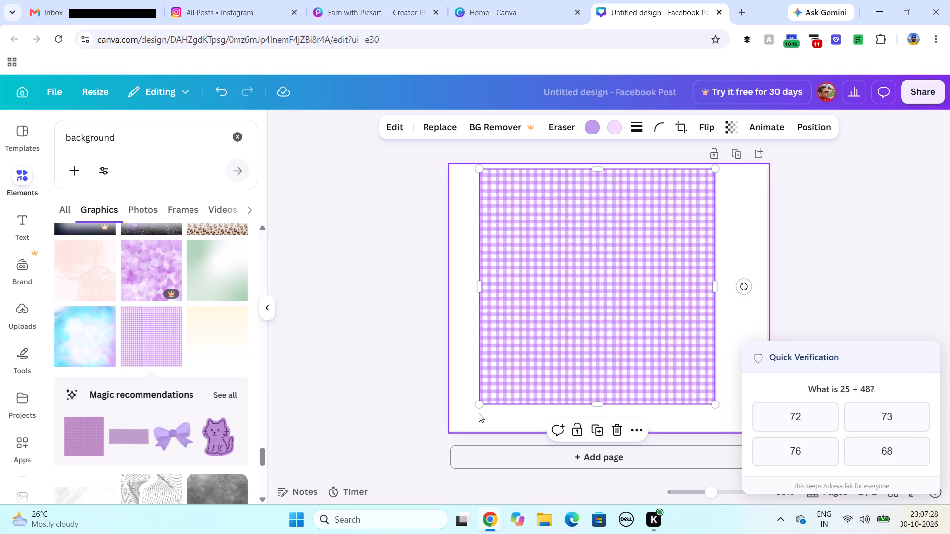
drag(481, 406, 462, 431)
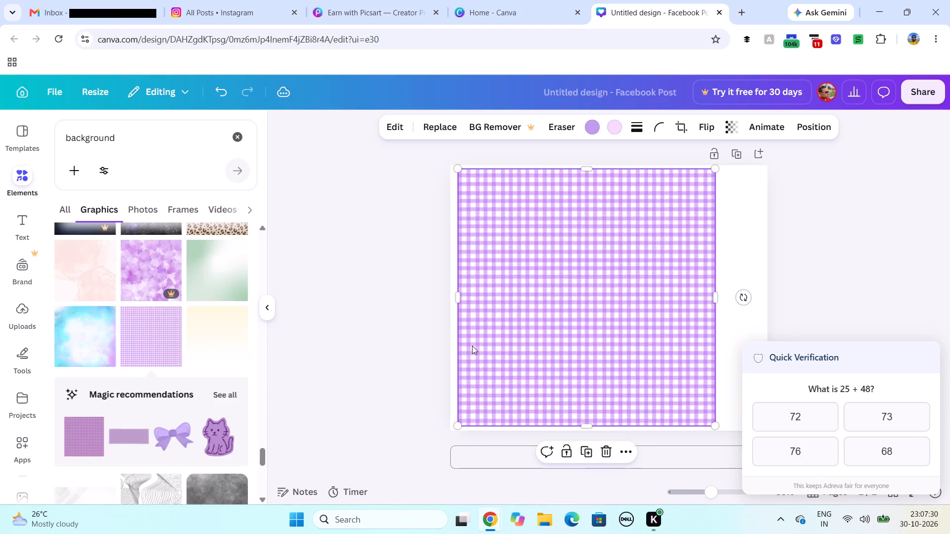
drag(460, 172, 459, 171)
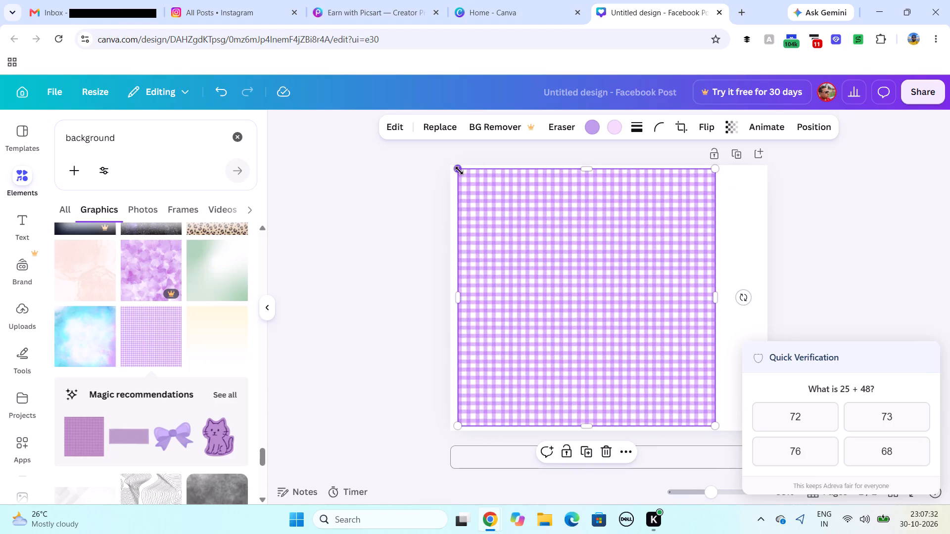
drag(459, 171, 451, 170)
drag(715, 428, 724, 432)
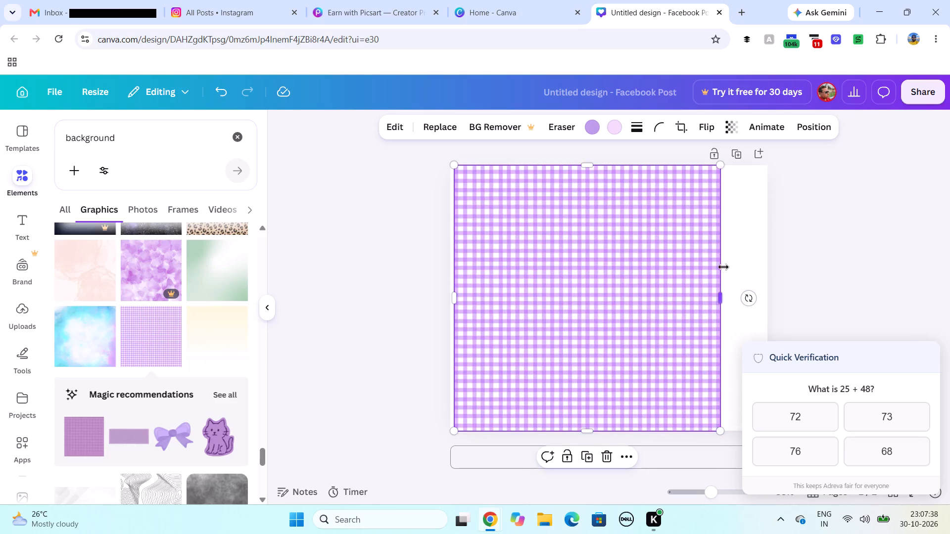
drag(720, 303, 753, 302)
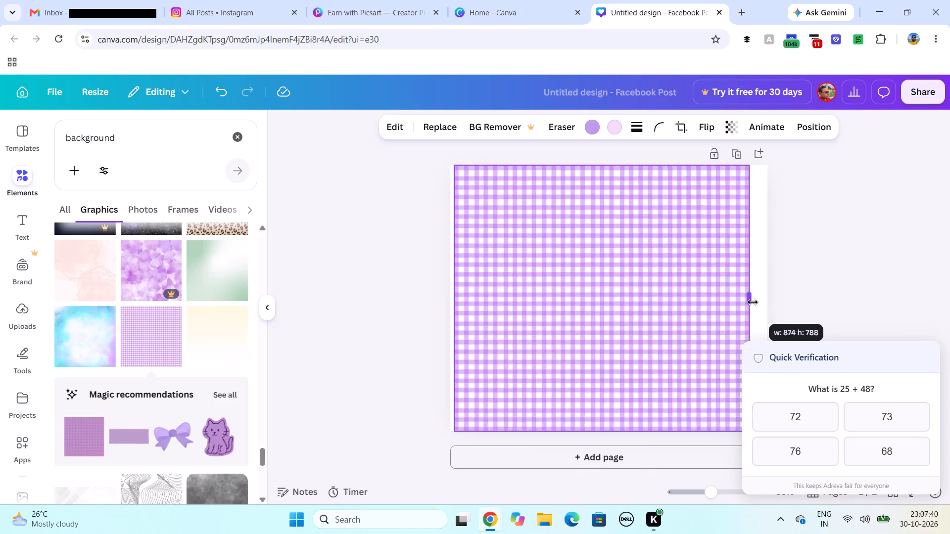
drag(753, 302, 773, 304)
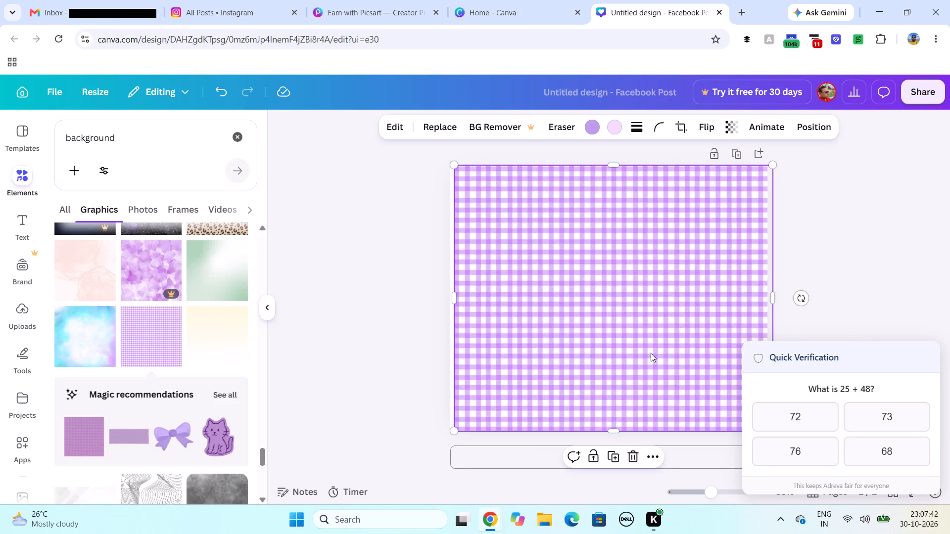
click(453, 299)
scroll(449, 299, down, 1)
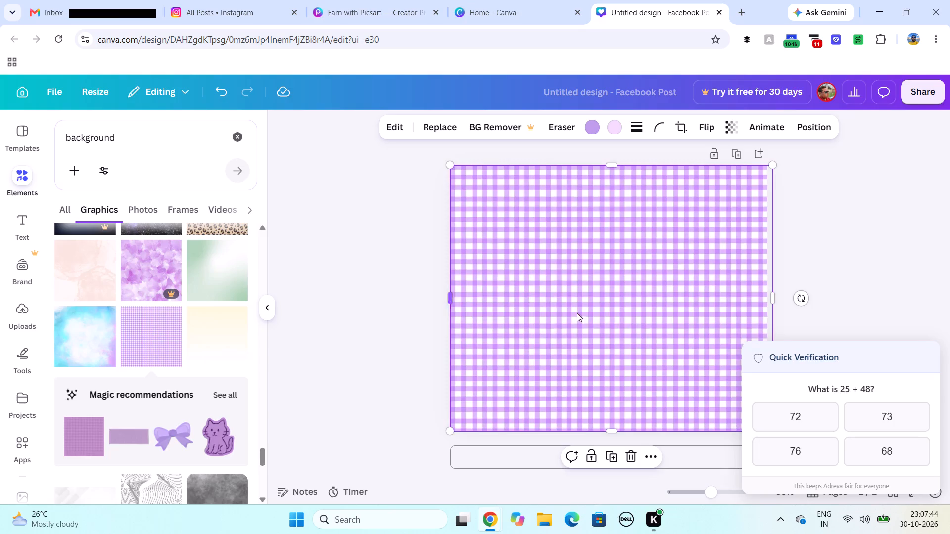
click(883, 272)
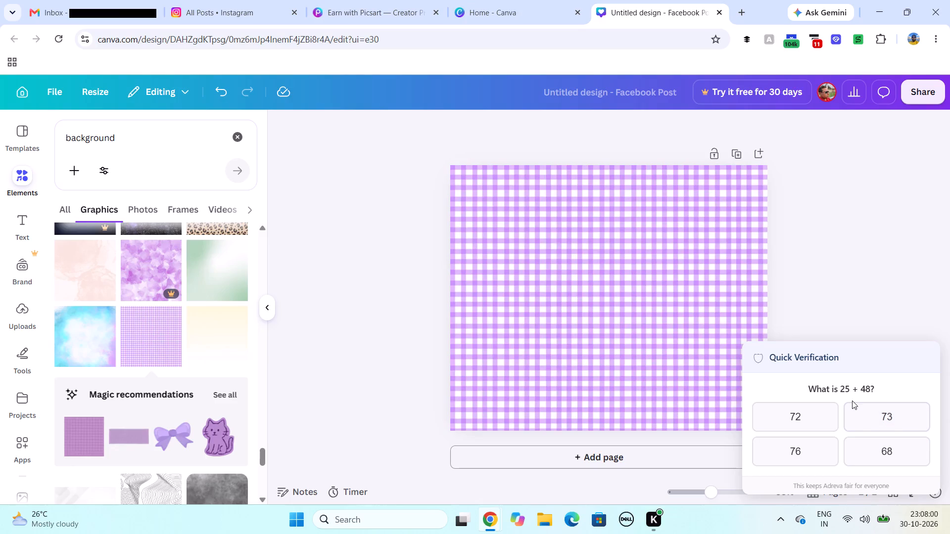
Answer the Quick Verification question with 73.
click(897, 422)
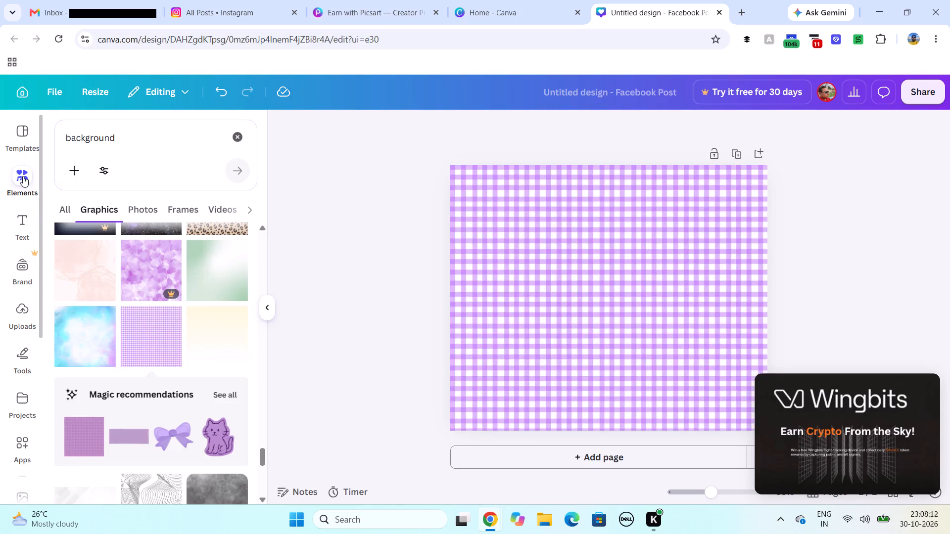
Browse the text styles and font combinations for a headline design that suits the Facebook Post.
click(19, 221)
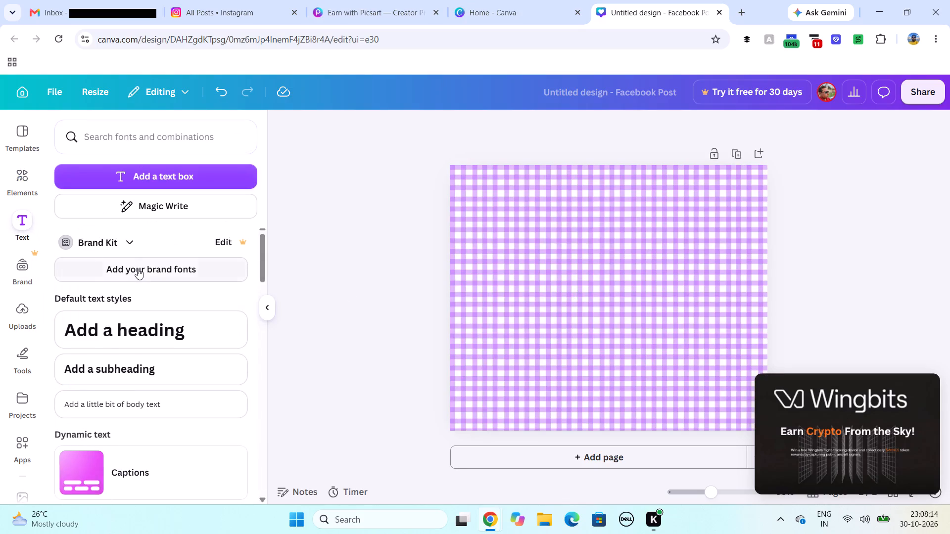
scroll(147, 263, down, 4)
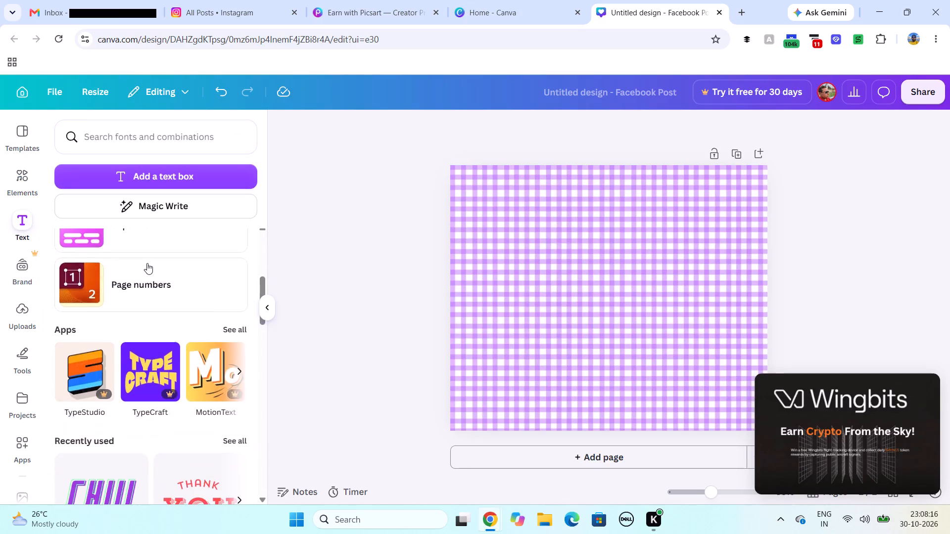
scroll(147, 263, down, 2)
scroll(147, 263, up, 1)
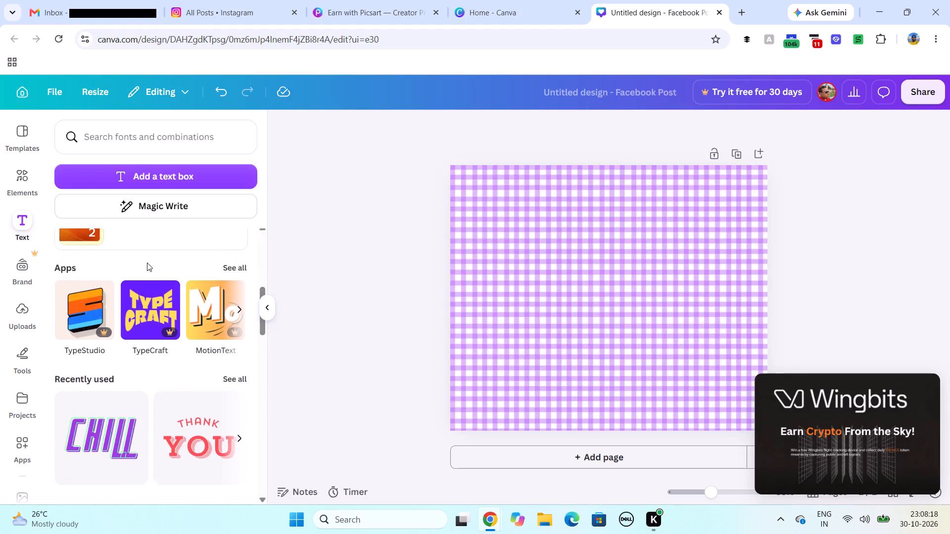
scroll(147, 263, down, 1)
scroll(191, 324, down, 2)
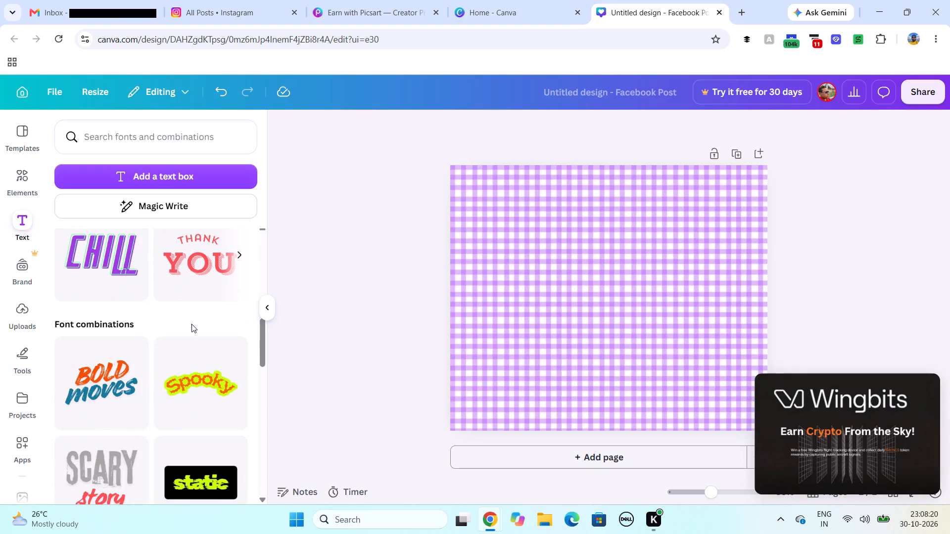
scroll(191, 319, down, 2)
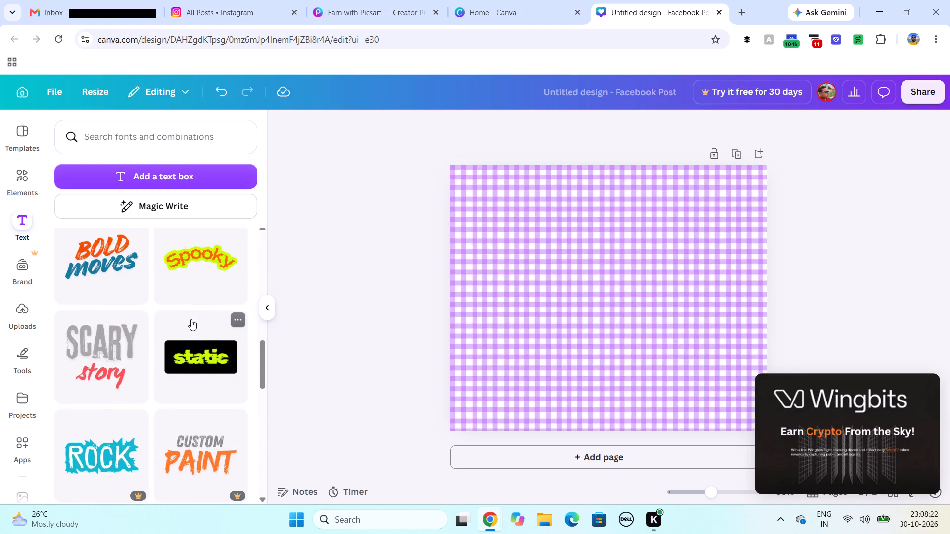
scroll(191, 319, up, 1)
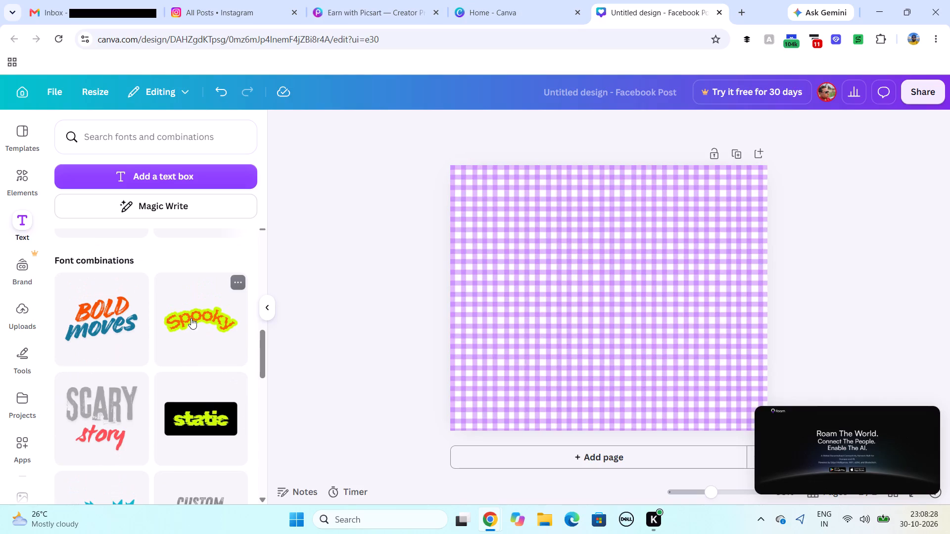
scroll(191, 318, down, 1)
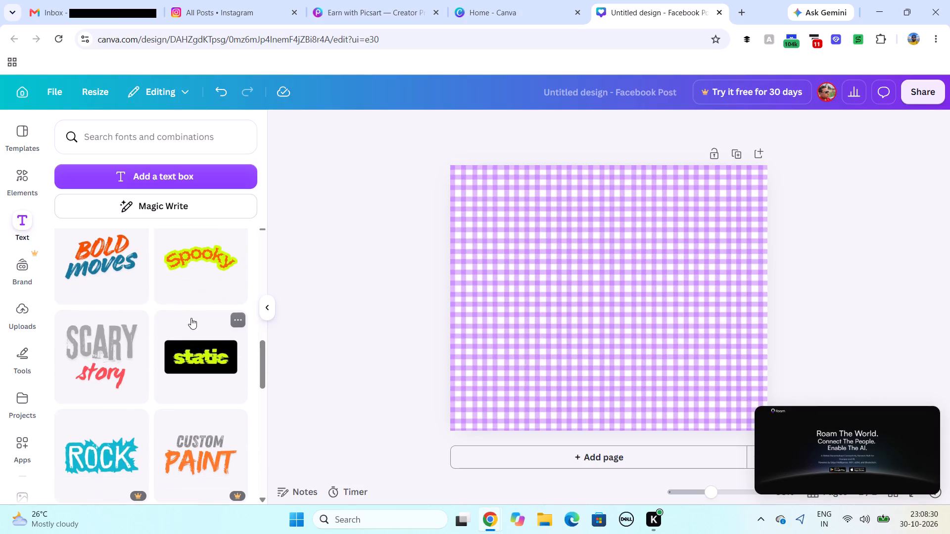
scroll(191, 318, down, 2)
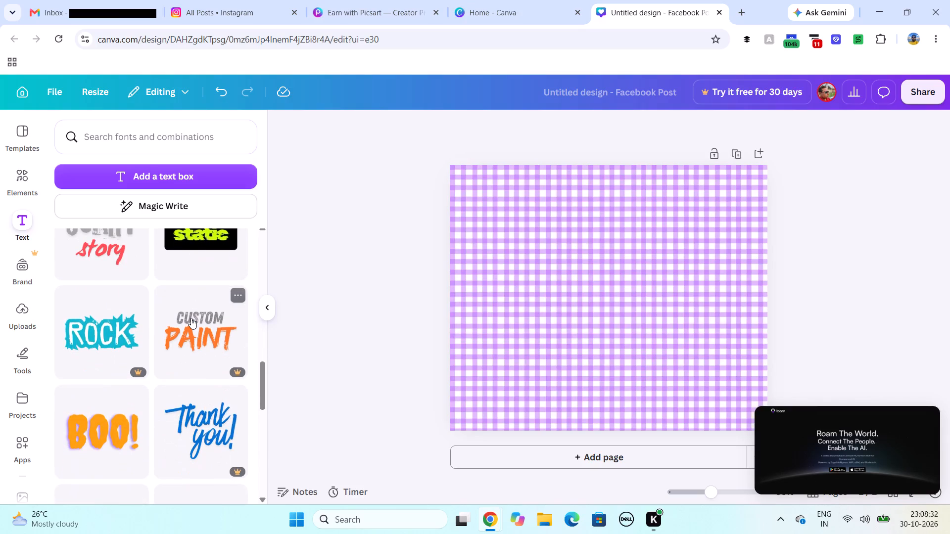
scroll(191, 318, up, 2)
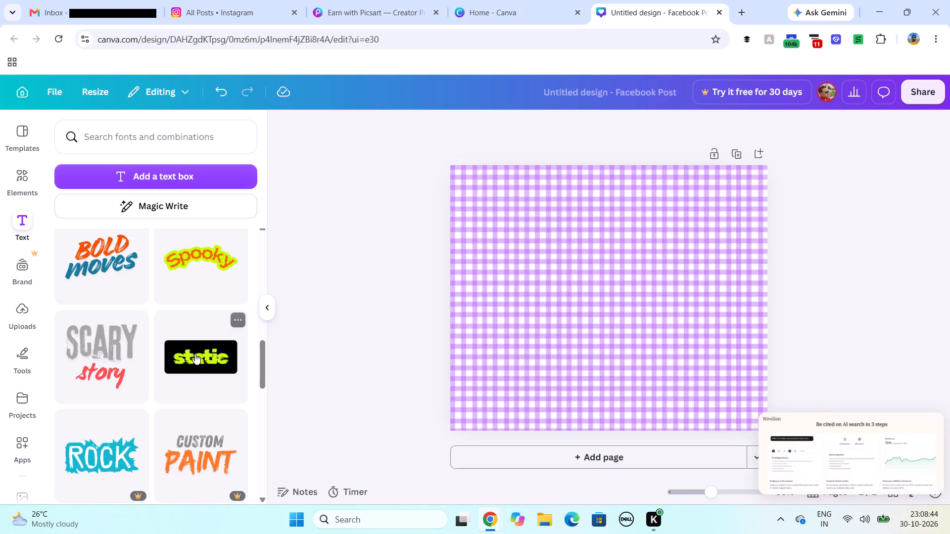
scroll(195, 349, down, 4)
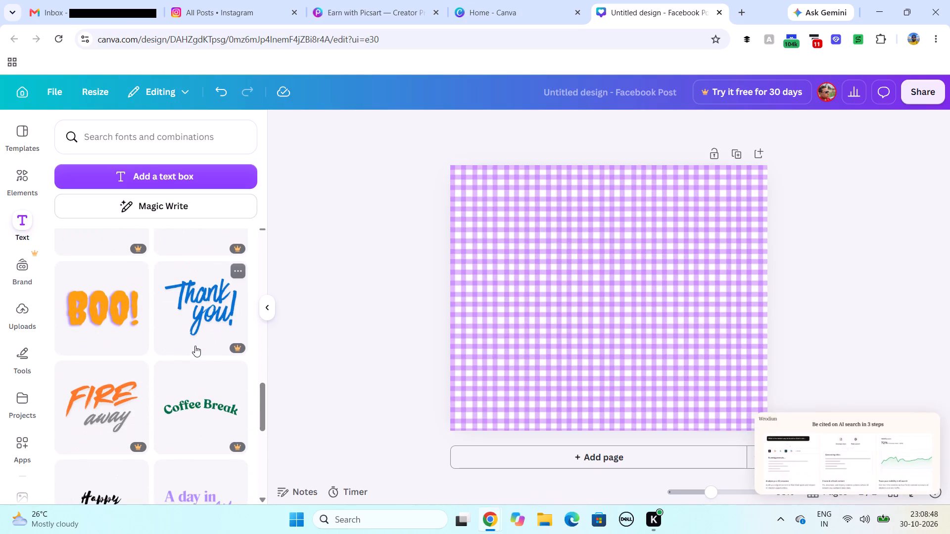
scroll(195, 344, down, 4)
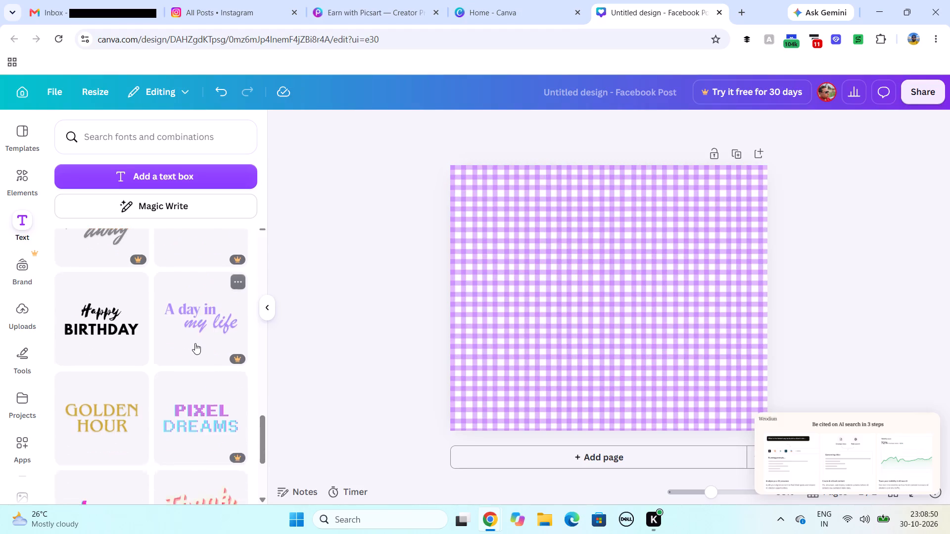
scroll(195, 343, down, 4)
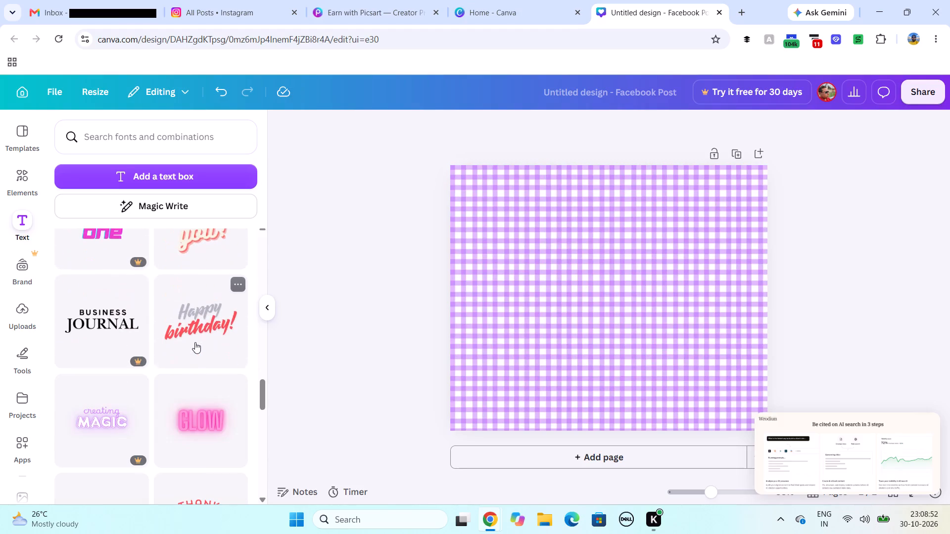
scroll(194, 340, up, 9)
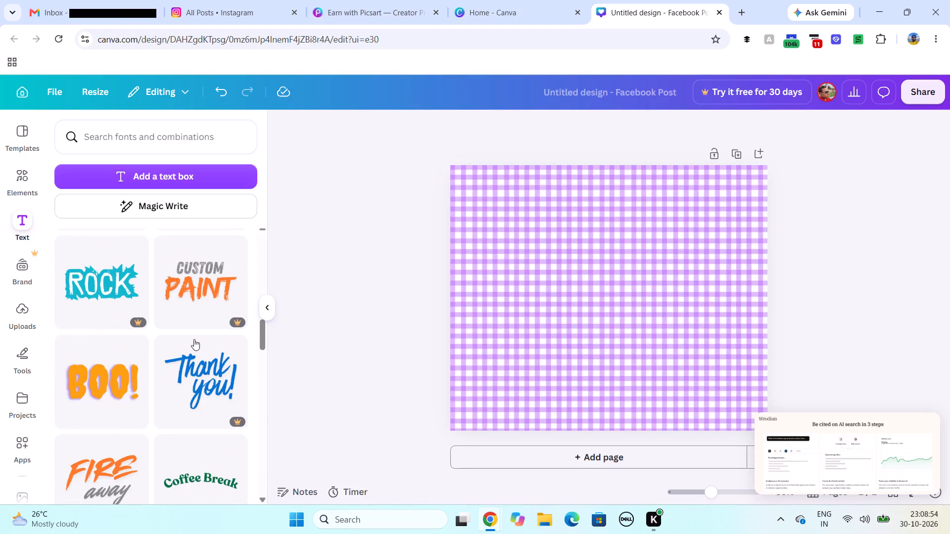
scroll(194, 339, up, 3)
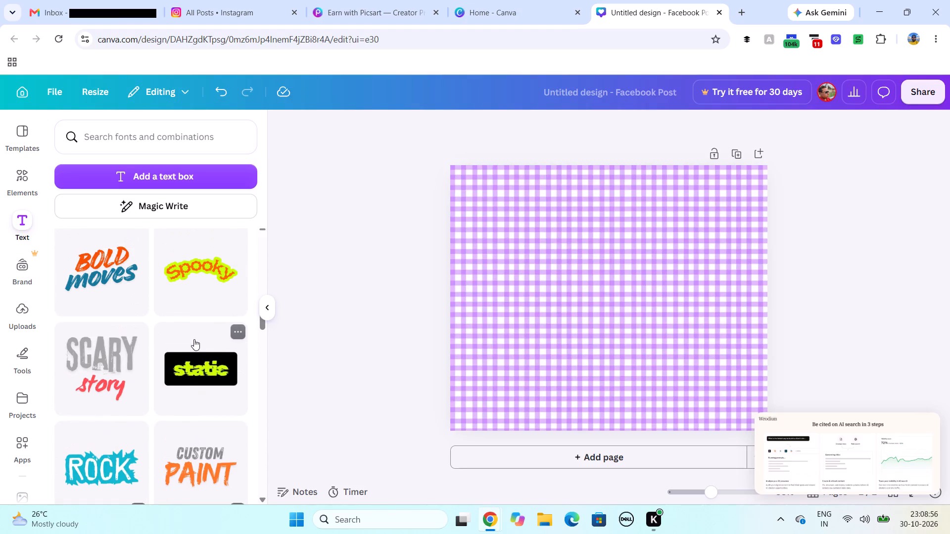
scroll(194, 339, up, 1)
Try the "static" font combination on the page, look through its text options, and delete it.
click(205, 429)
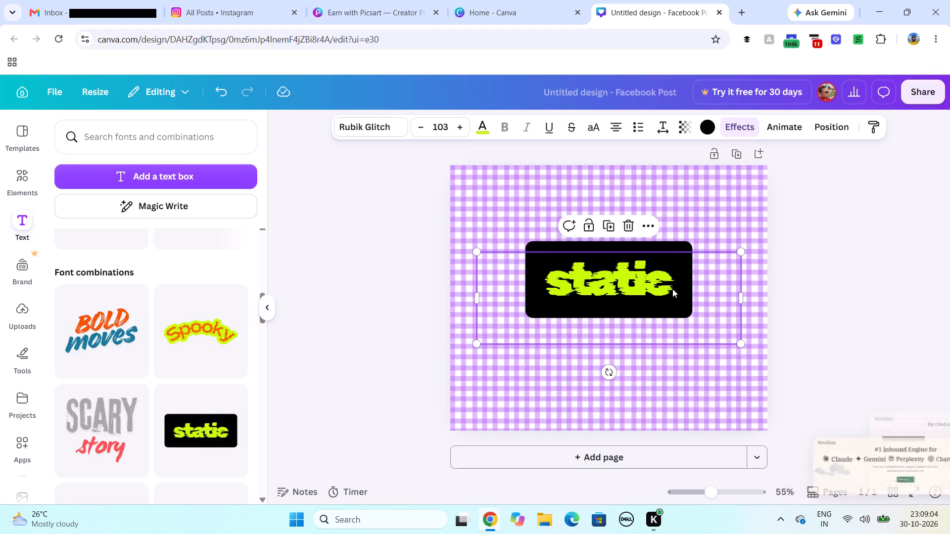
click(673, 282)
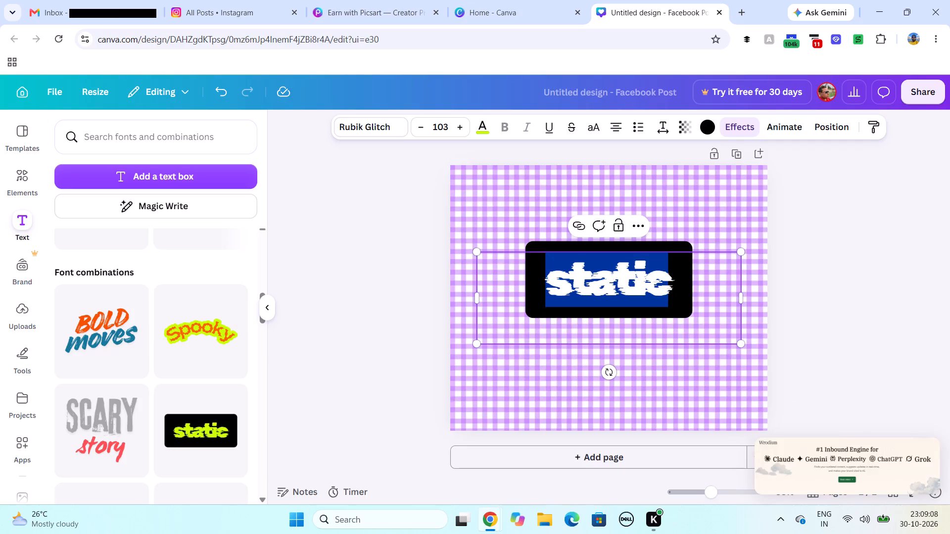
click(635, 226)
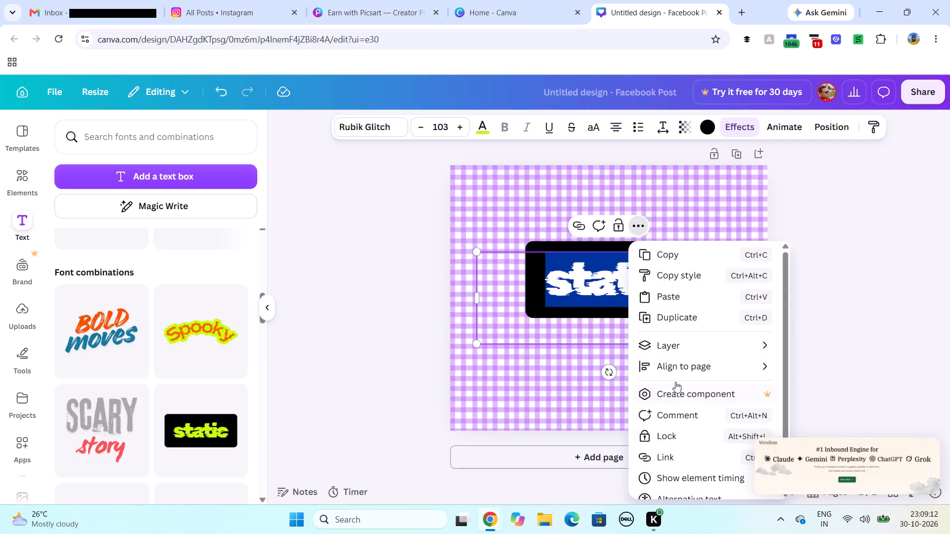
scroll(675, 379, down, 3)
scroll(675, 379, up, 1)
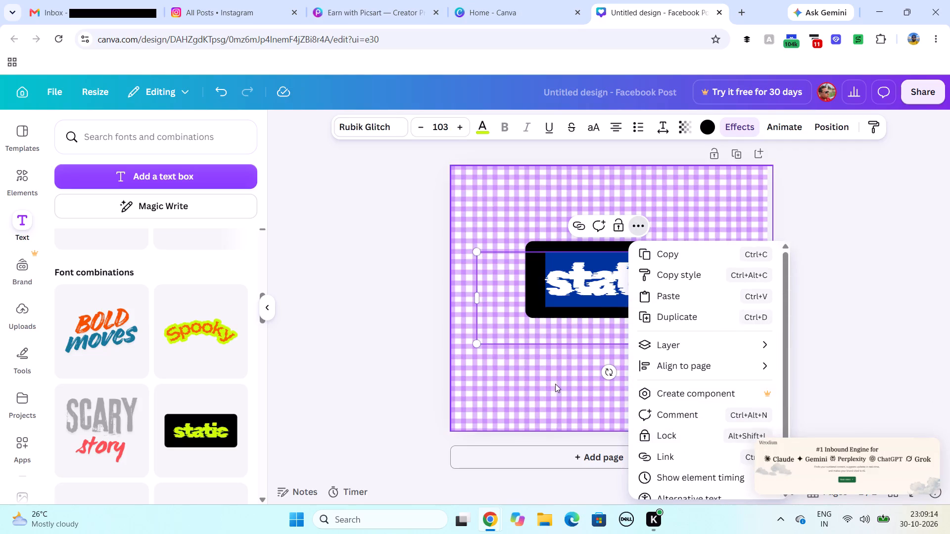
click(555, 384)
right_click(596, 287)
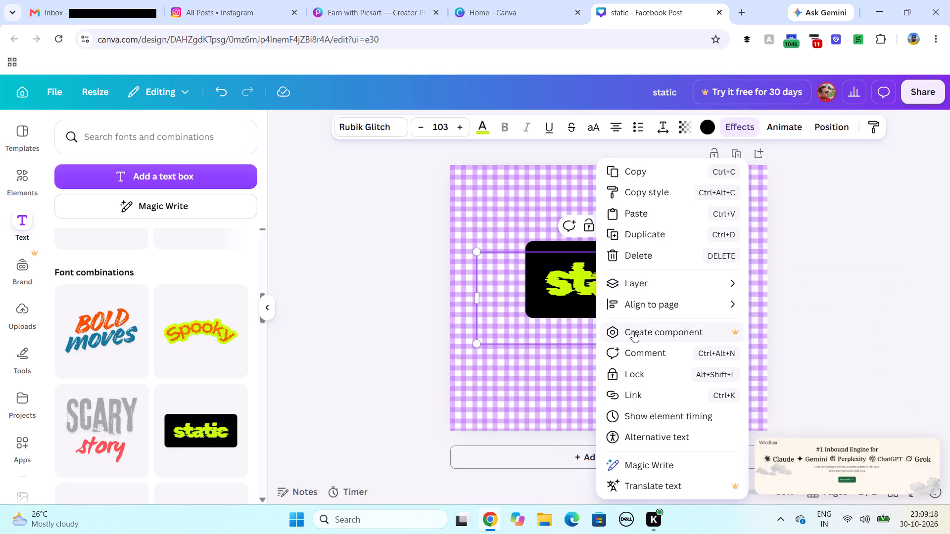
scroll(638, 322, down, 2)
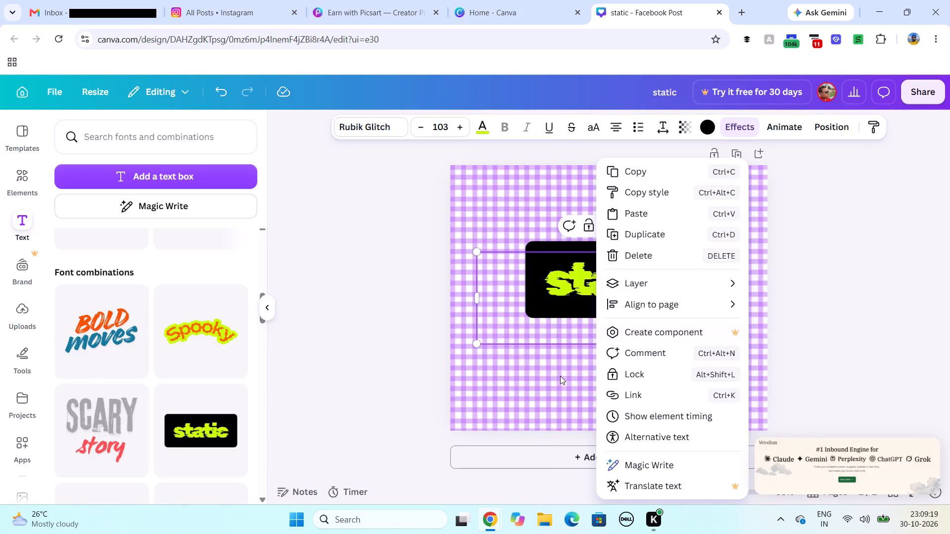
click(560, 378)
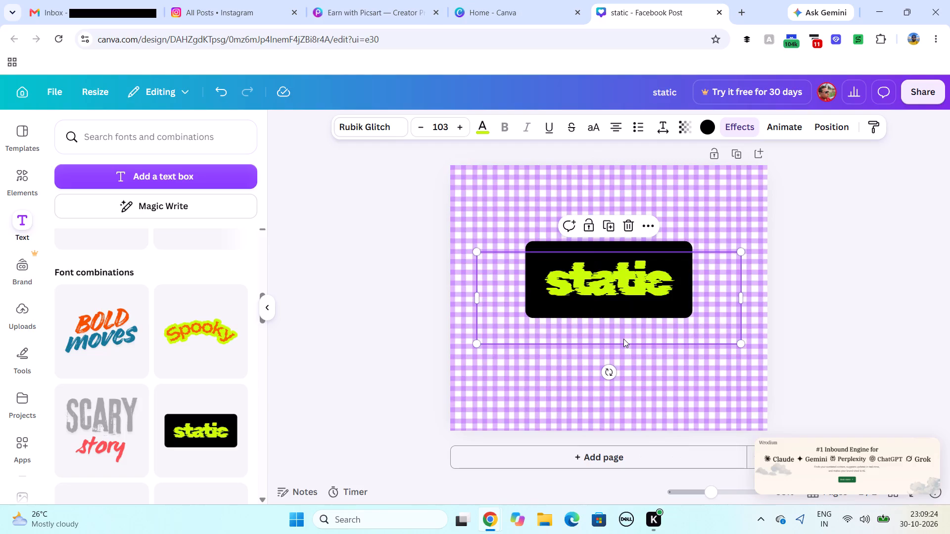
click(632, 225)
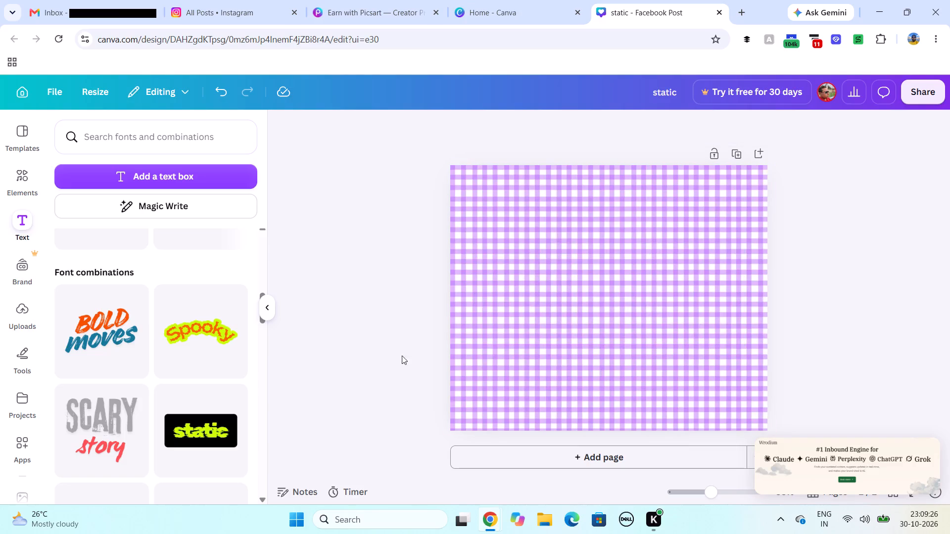
Add the "Bold moves" font combination to the gingham page.
click(95, 334)
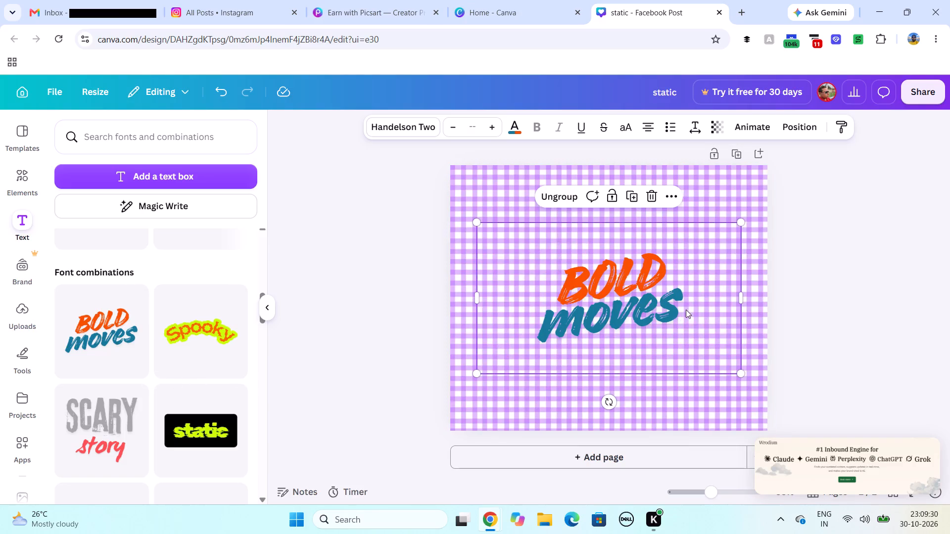
Replace the orange word "BOLD" in the headline with "EARN".
click(678, 260)
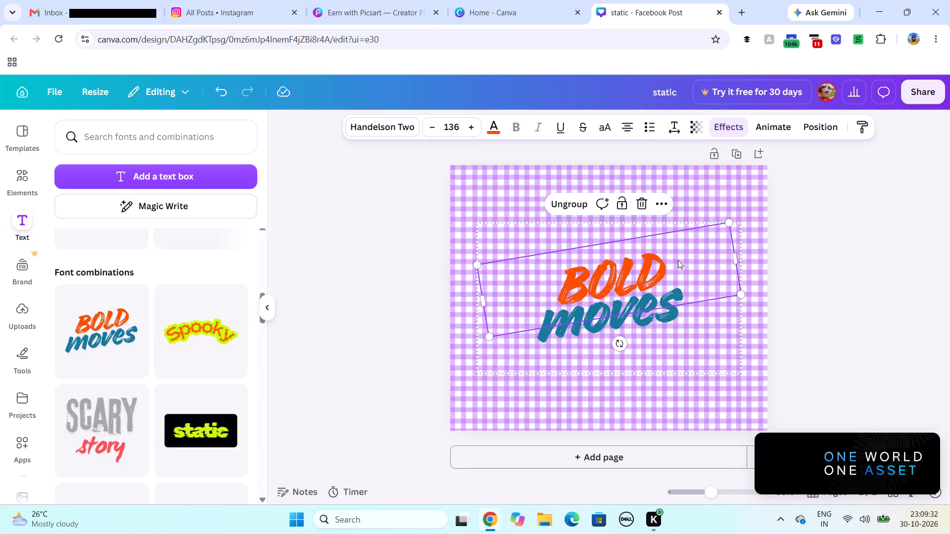
double_click(678, 260)
click(678, 260)
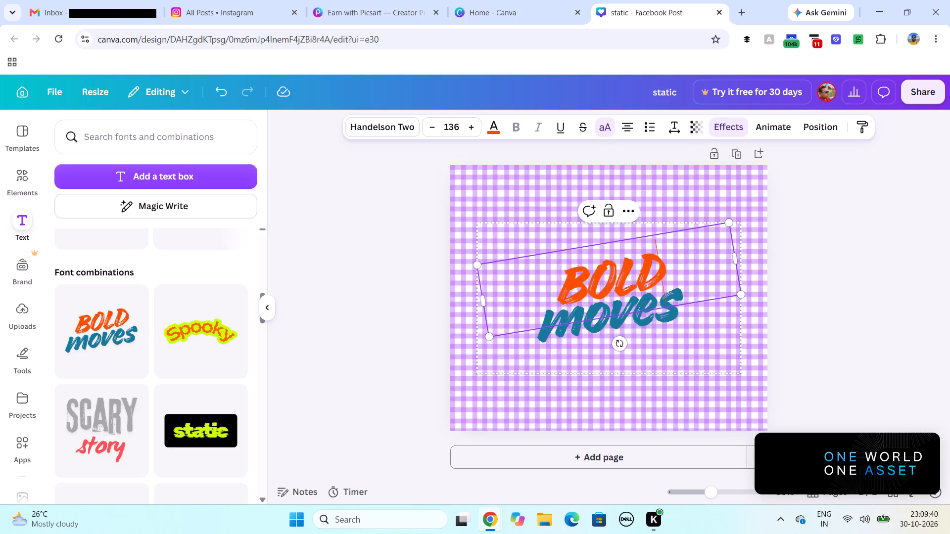
key(BackSpace)
key(BackSpace)
key(BackSpace)
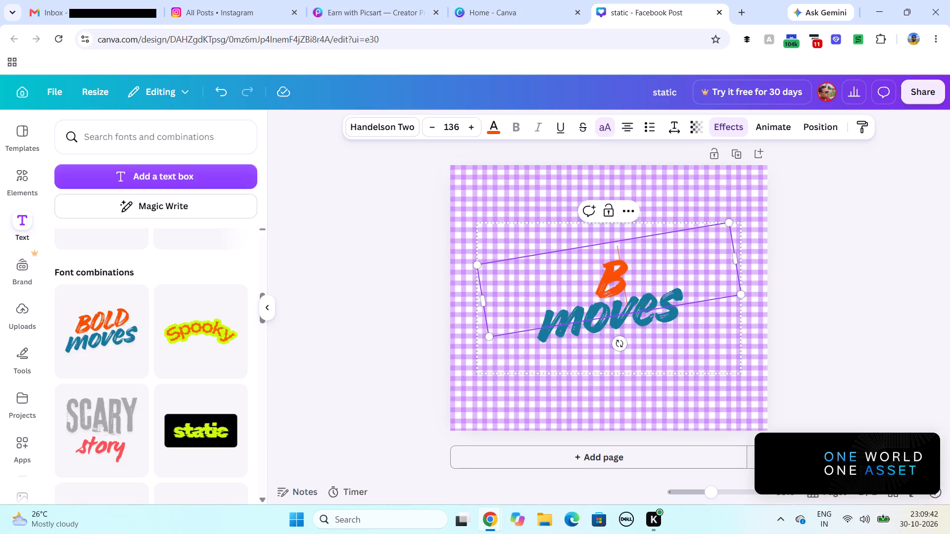
key(BackSpace)
text(ear)
key(n)
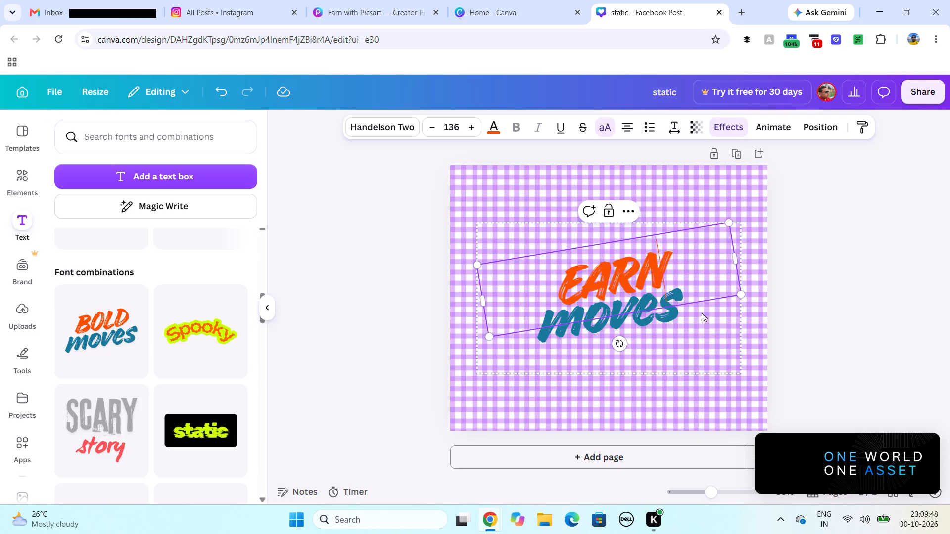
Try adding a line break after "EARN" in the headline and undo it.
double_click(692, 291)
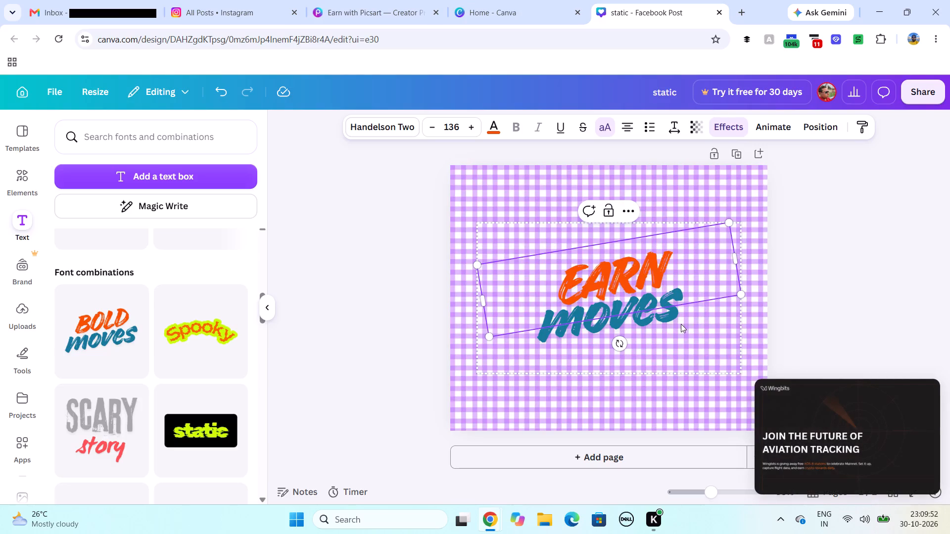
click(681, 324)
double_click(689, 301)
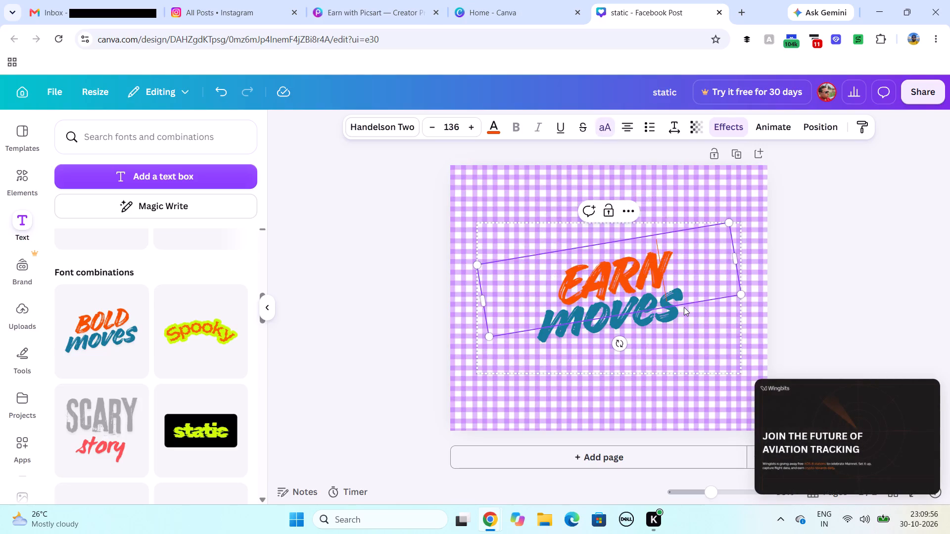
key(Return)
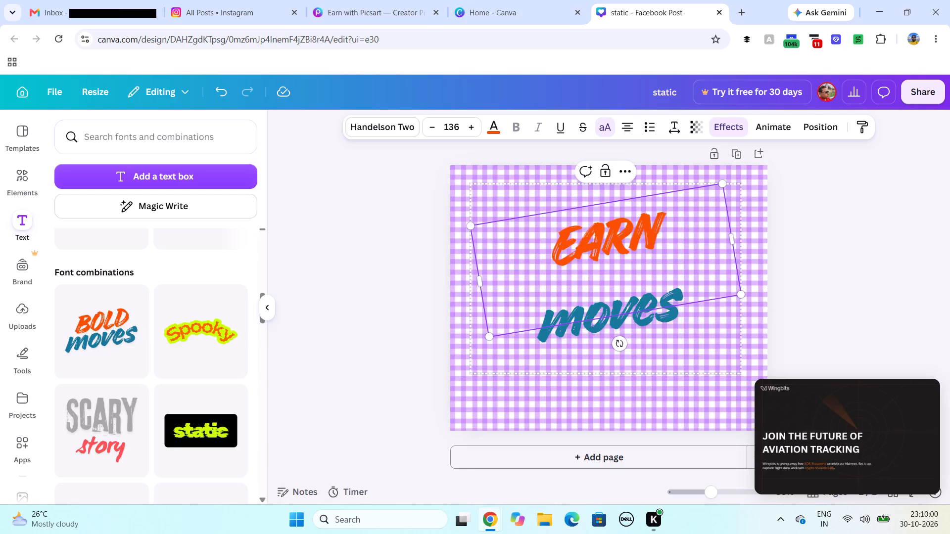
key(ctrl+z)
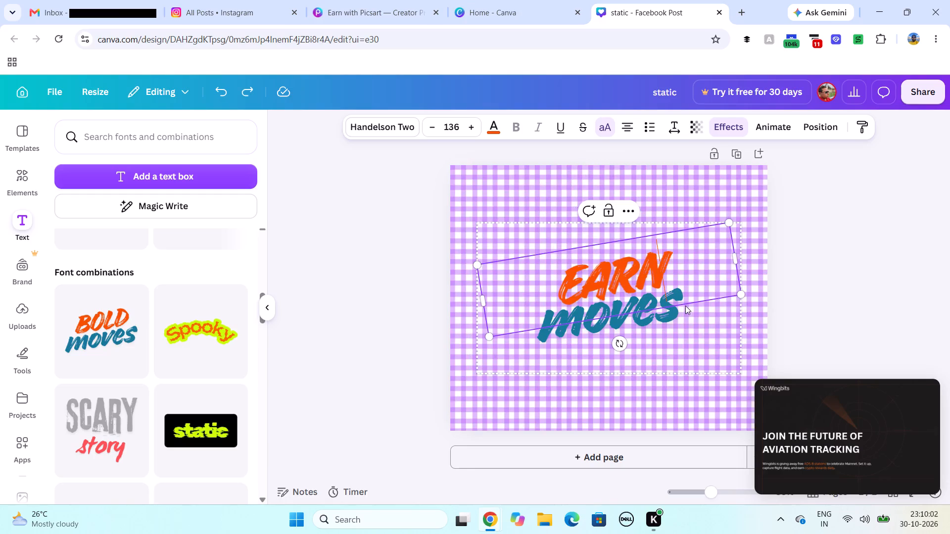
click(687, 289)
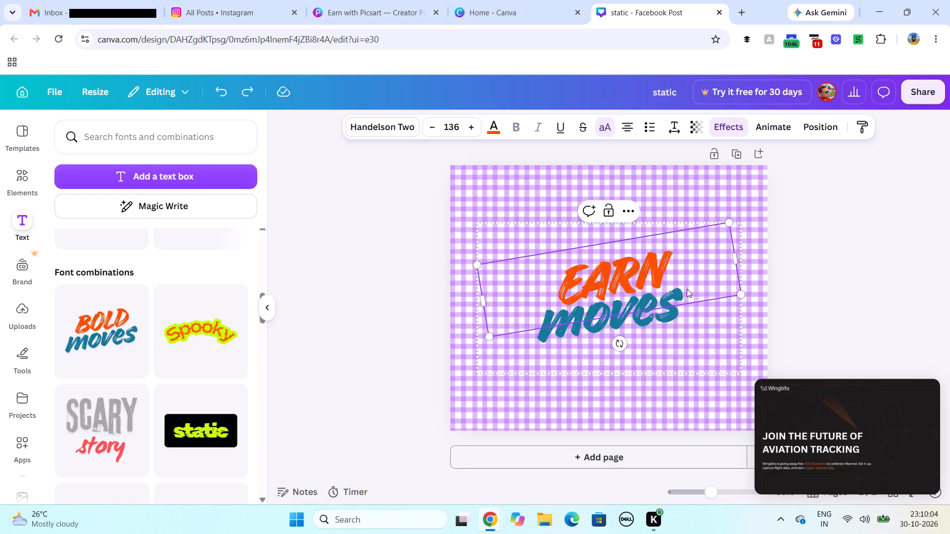
Replace the teal word "moves" in the headline with "money".
click(582, 324)
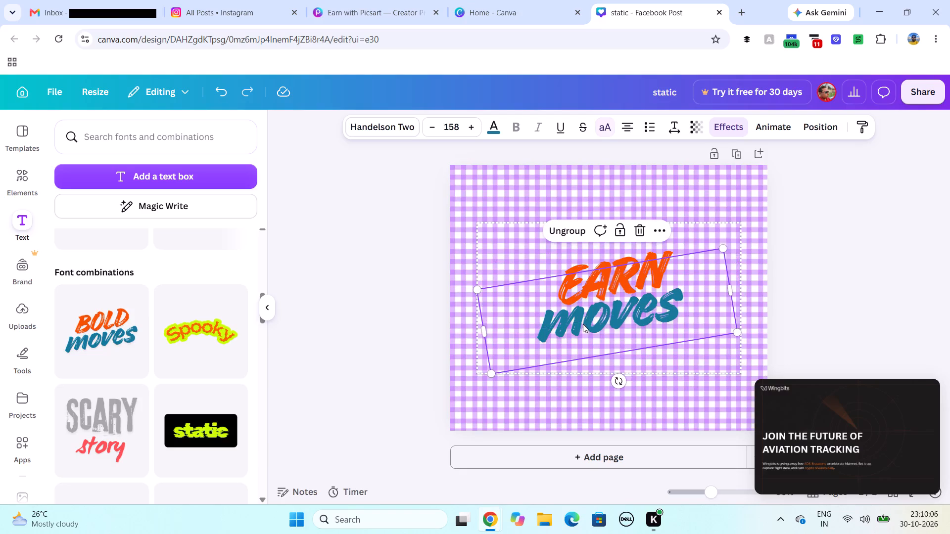
click(682, 321)
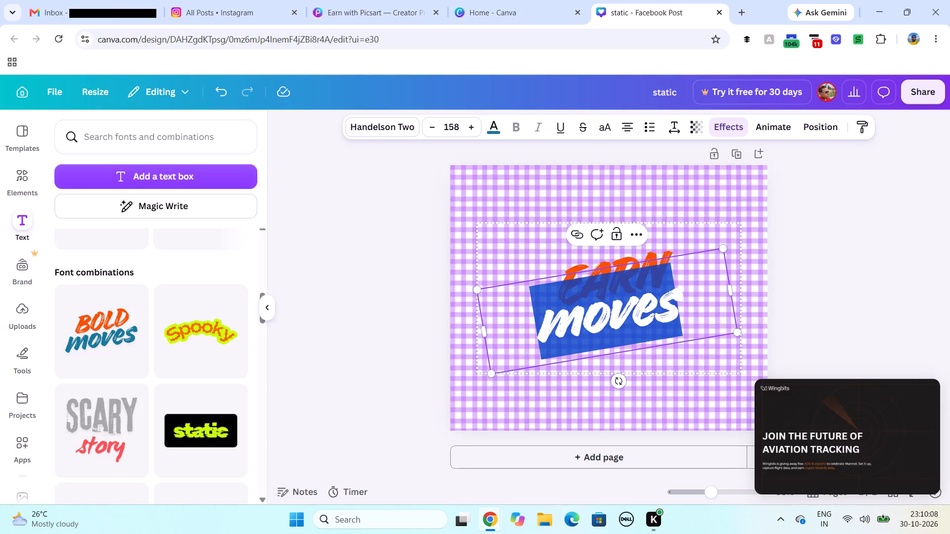
click(684, 311)
click(684, 311)
double_click(684, 311)
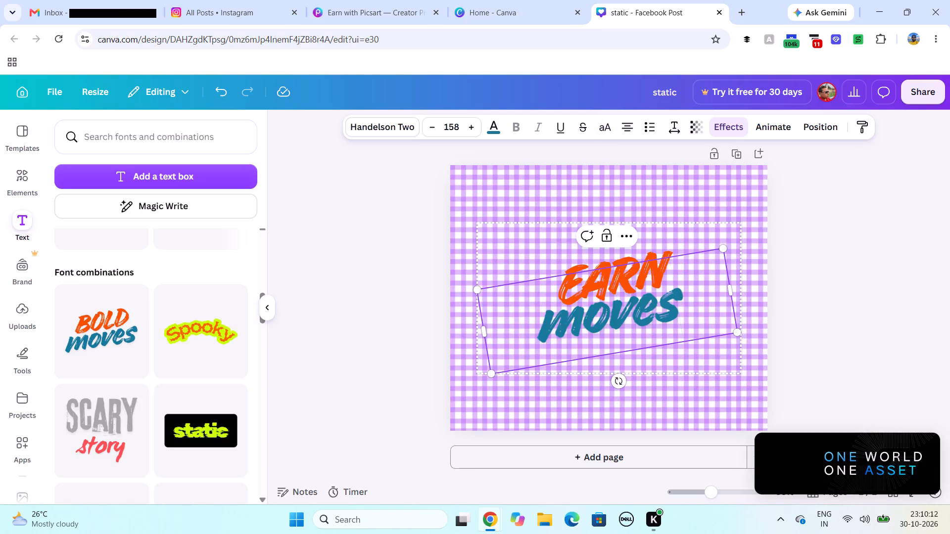
key(BackSpace)
key(BackSpace)
key(BackSpace)
key(BackSpace)
key(BackSpace)
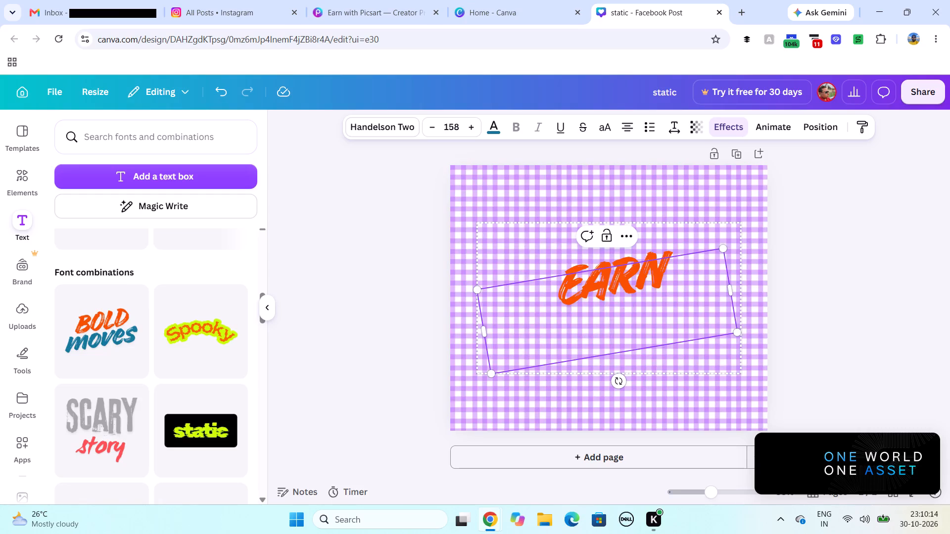
text(mo)
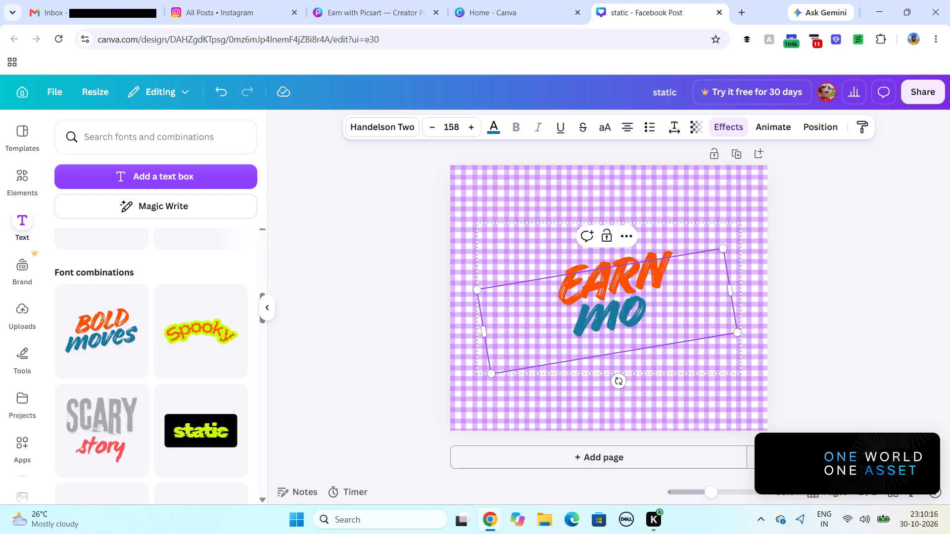
key(n)
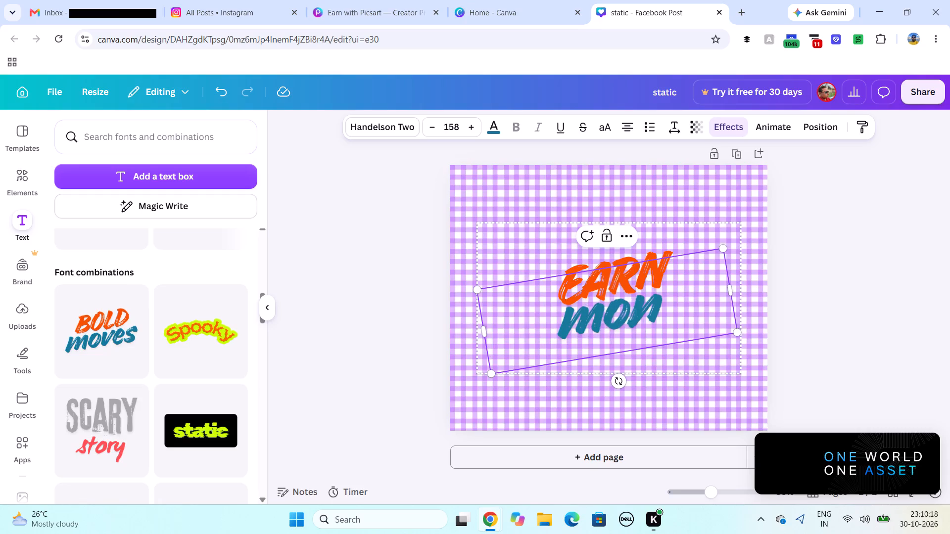
text(ey)
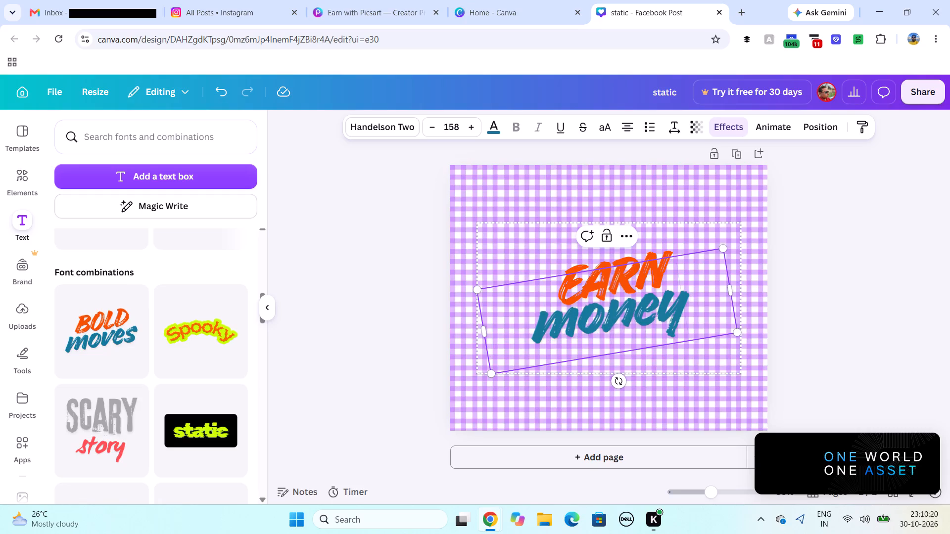
click(862, 293)
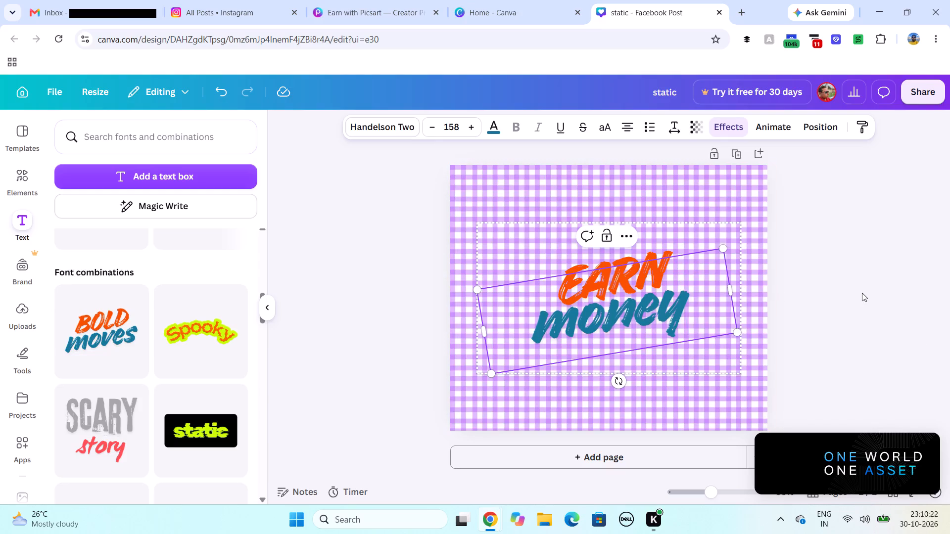
Move the "EARN money" headline group up to the upper part of the page, roughly centred horizontally.
drag(624, 295, 621, 285)
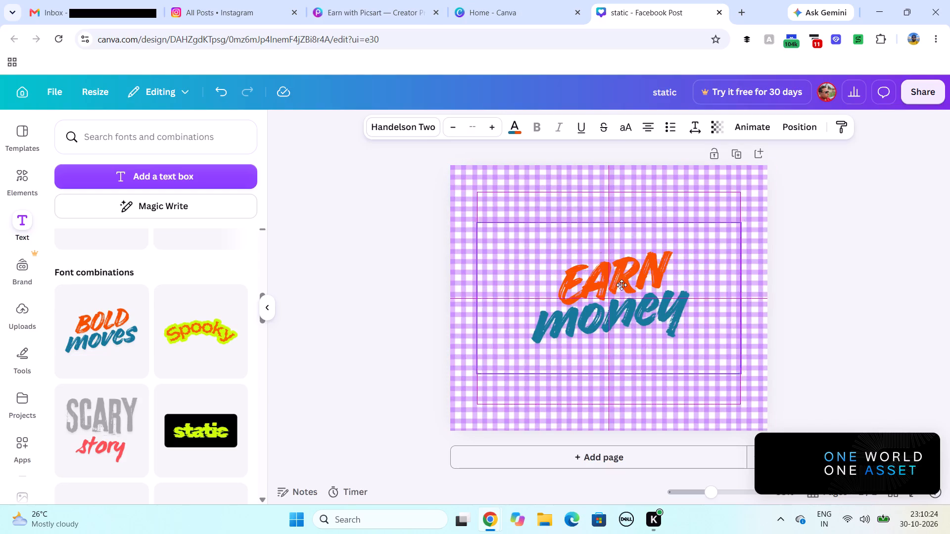
drag(621, 285, 613, 229)
click(834, 282)
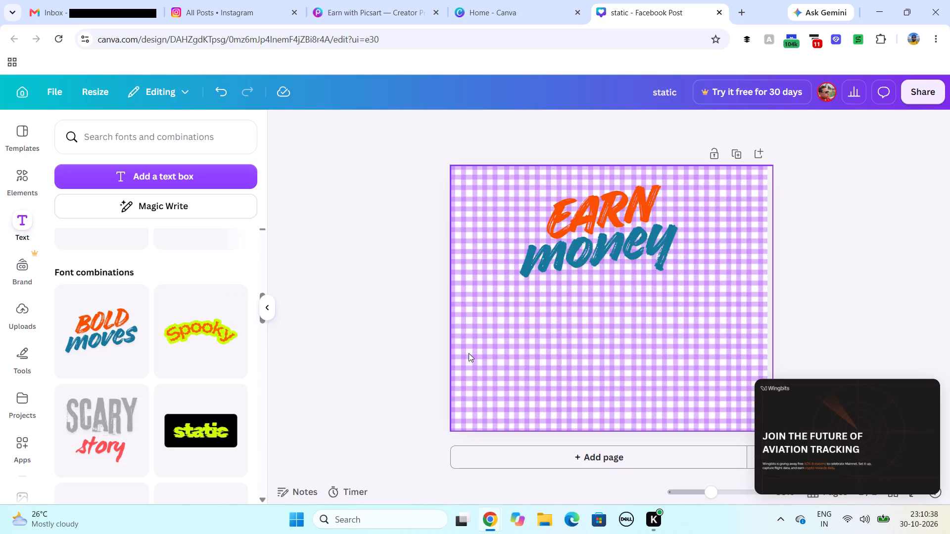
Browse the font combinations for another text style to use on the page.
scroll(149, 377, down, 3)
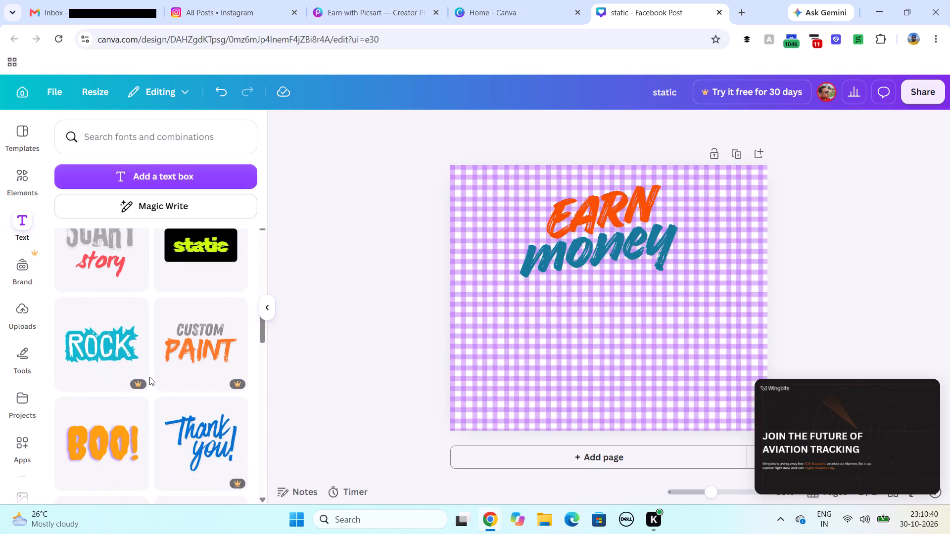
scroll(149, 376, down, 2)
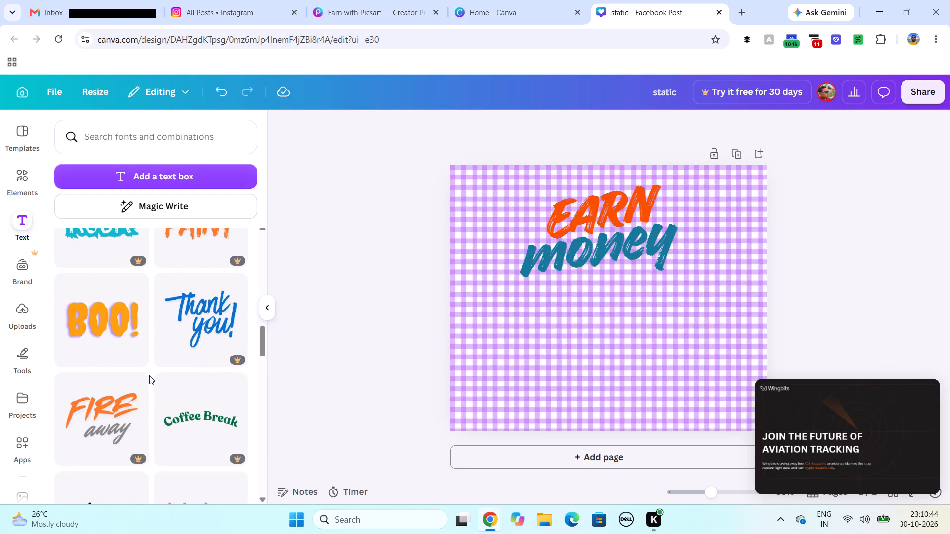
scroll(151, 370, down, 2)
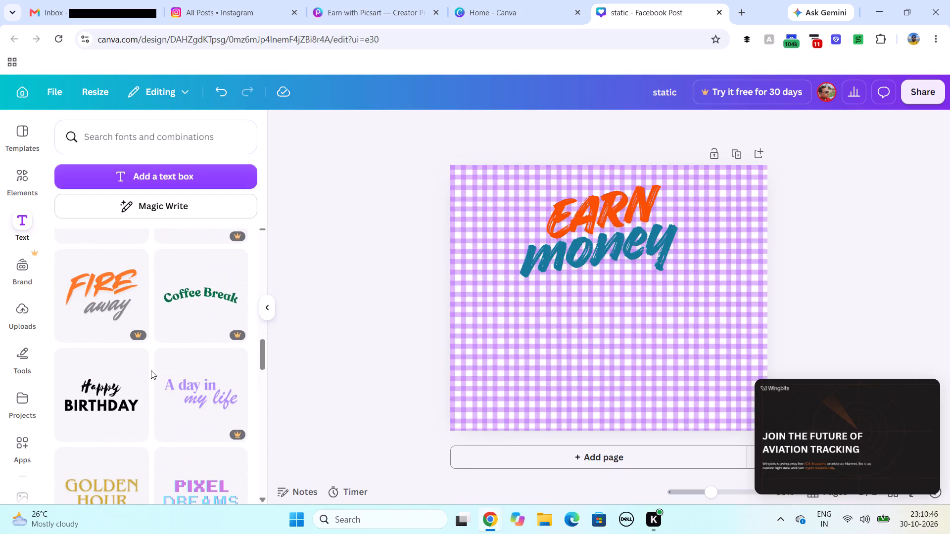
scroll(151, 370, down, 4)
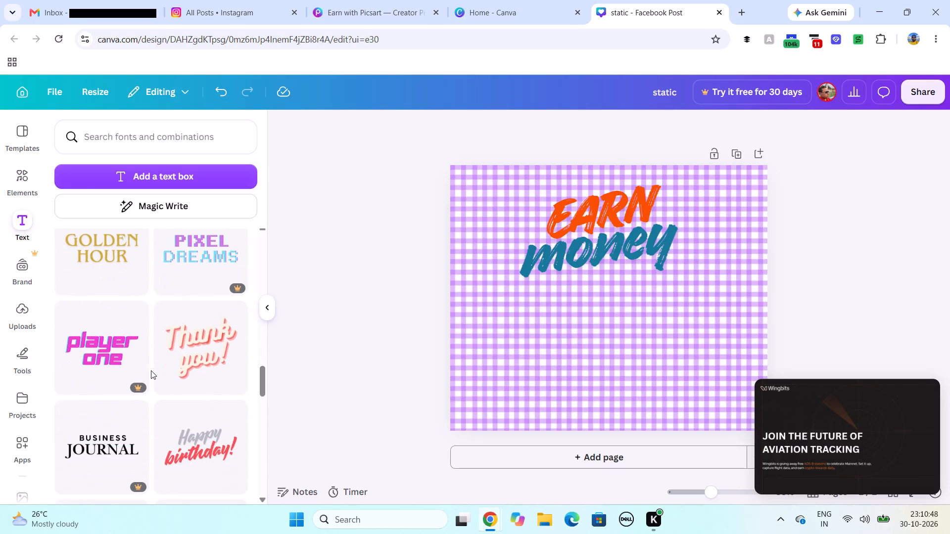
scroll(151, 370, down, 2)
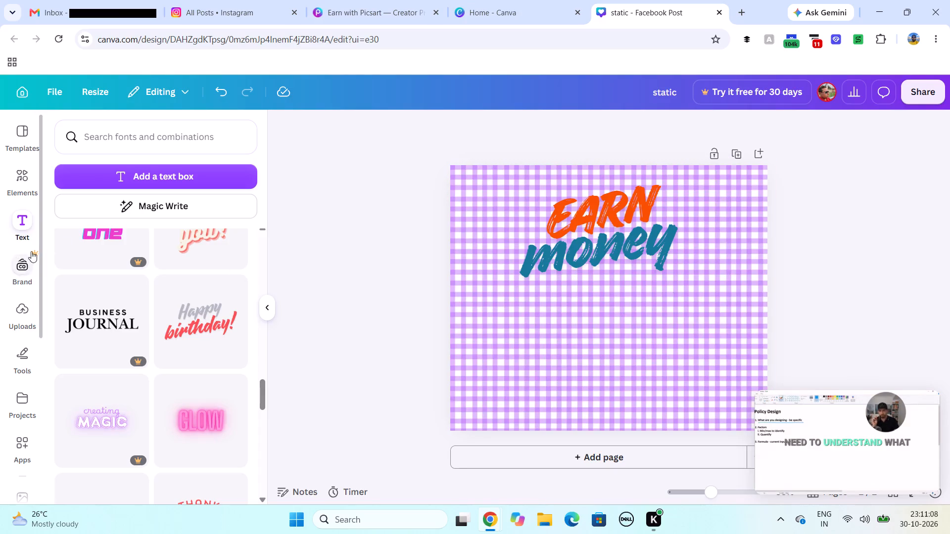
scroll(96, 249, up, 5)
Add a text box below the headline, widen it and scale its text up to about size 21.3.
click(179, 175)
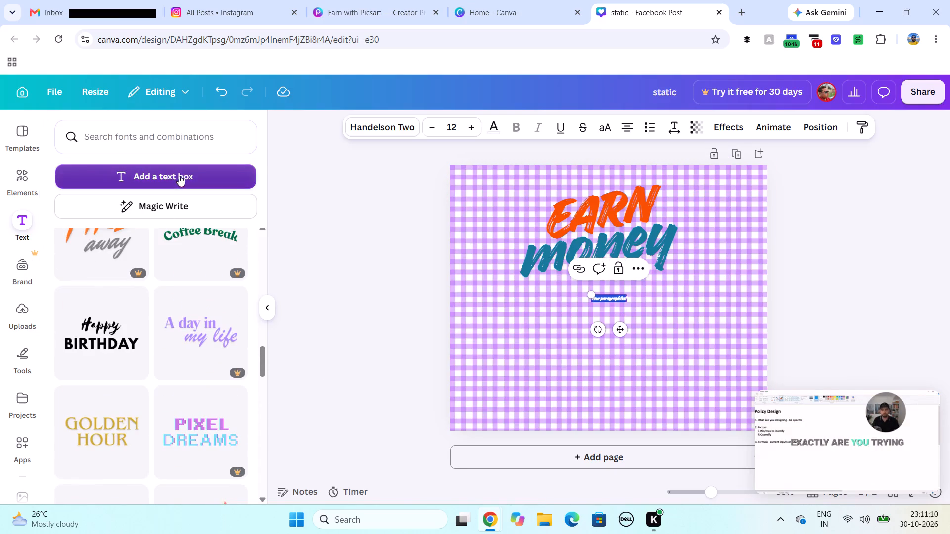
double_click(635, 299)
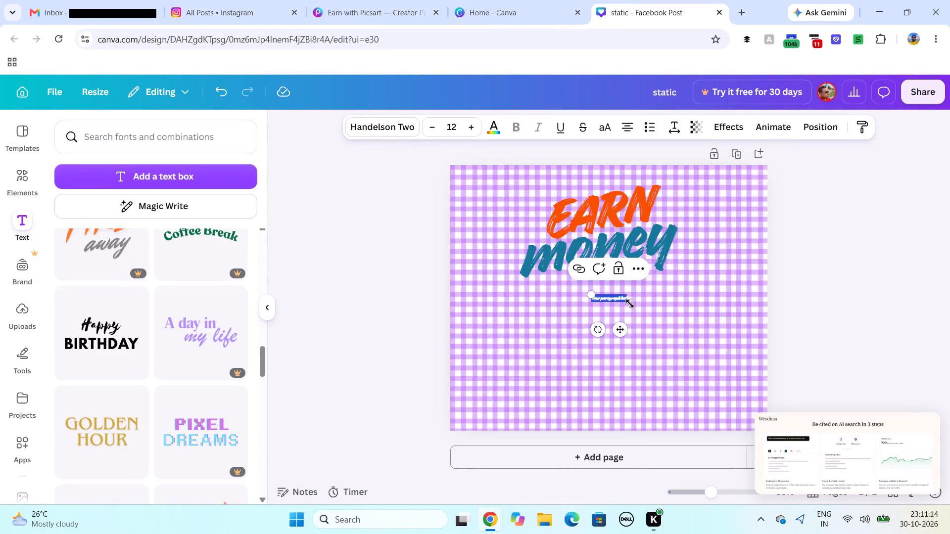
drag(628, 300, 646, 302)
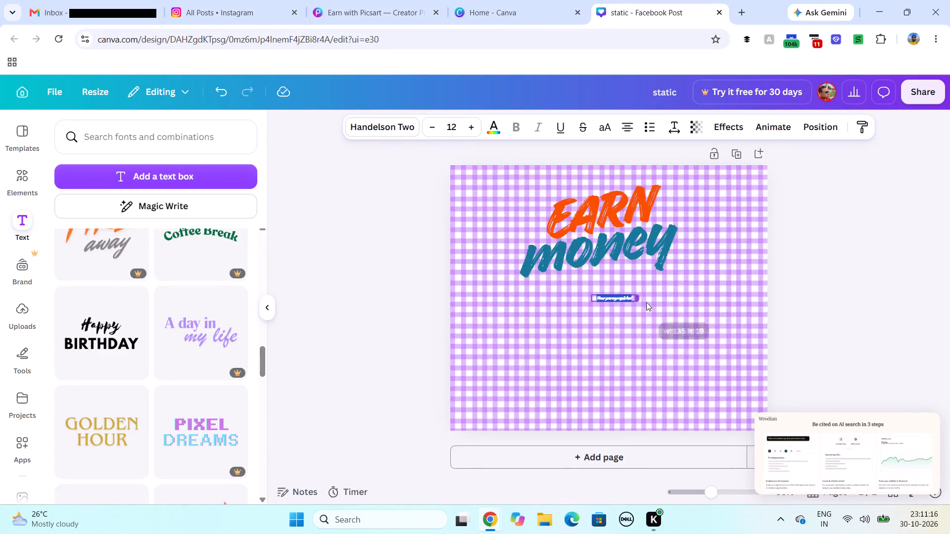
drag(646, 302, 646, 308)
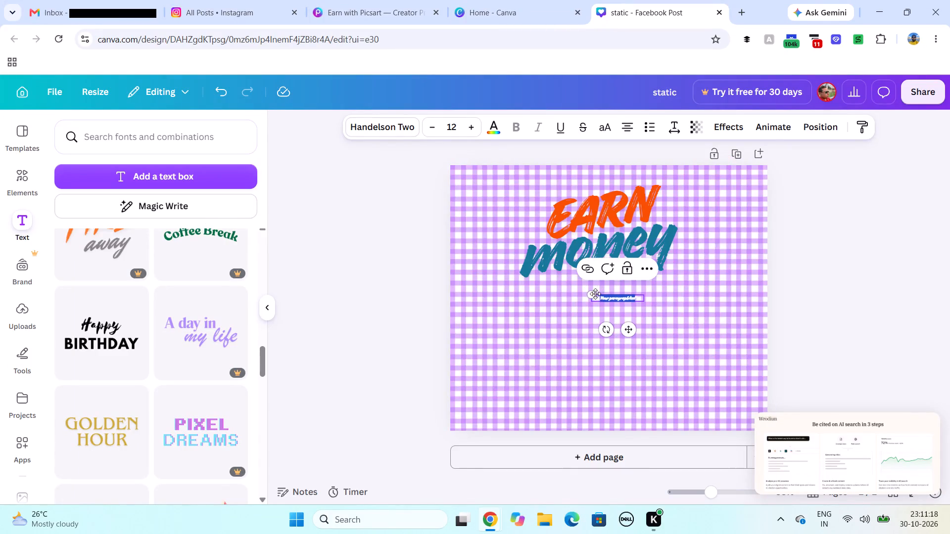
drag(594, 294, 557, 263)
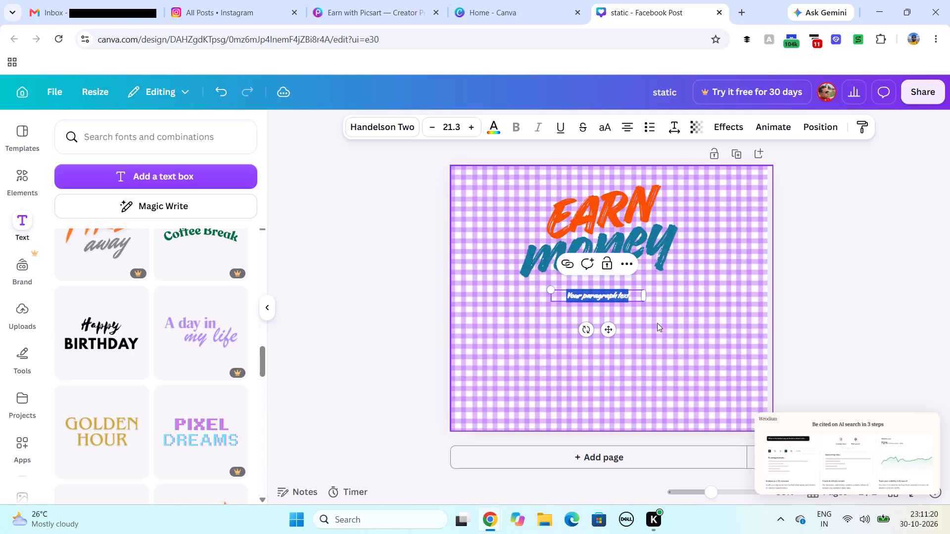
Replace the placeholder paragraph text in the new text box with "with".
click(633, 295)
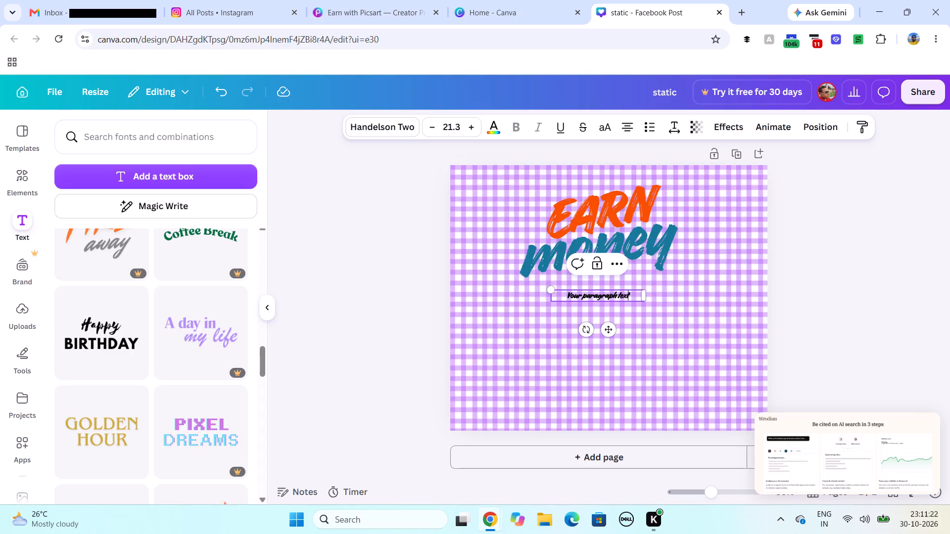
key(BackSpace)
key(BackSpace)
key(BackSpace)
key(BackSpace)
key(BackSpace)
key(BackSpace)
key(BackSpace)
key(BackSpace)
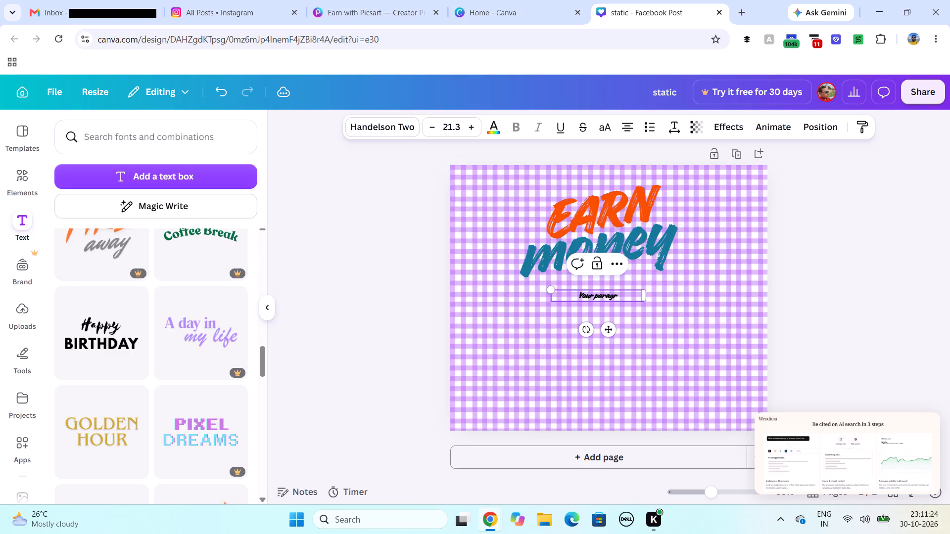
key(BackSpace)
key(BackSpace)
key(BackSpace)
key(BackSpace)
key(BackSpace)
key(BackSpace)
key(BackSpace)
key(BackSpace)
key(BackSpace)
key(BackSpace)
key(BackSpace)
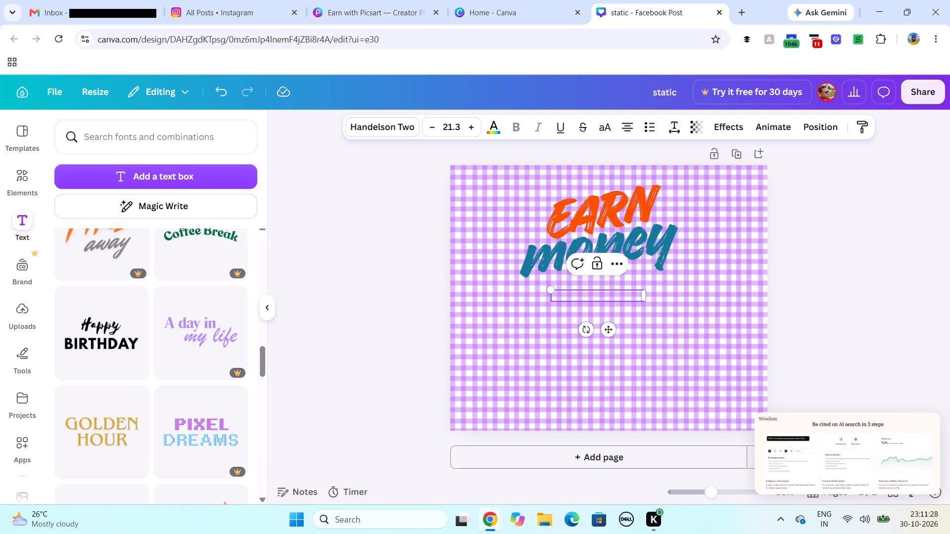
text(wi)
text(th)
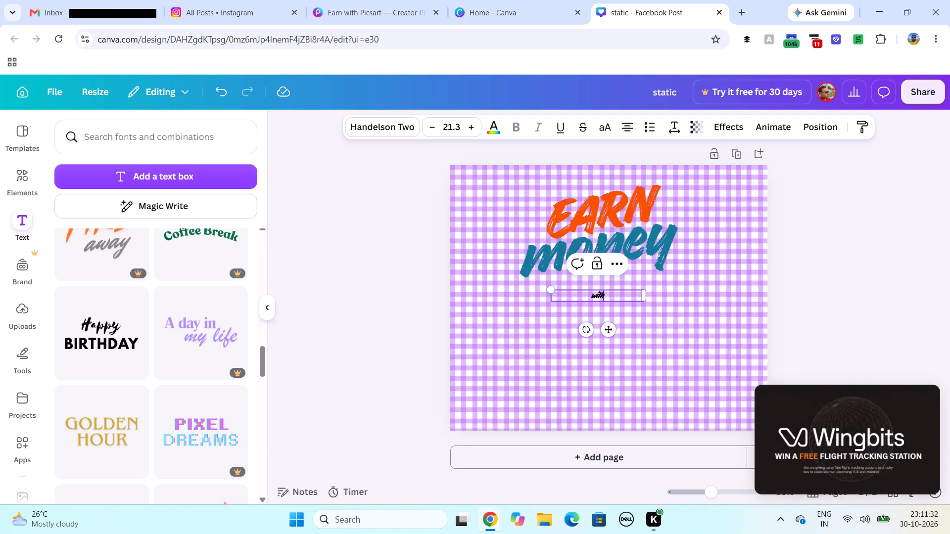
Increase the font size of the word "with" to 57.3.
click(471, 127)
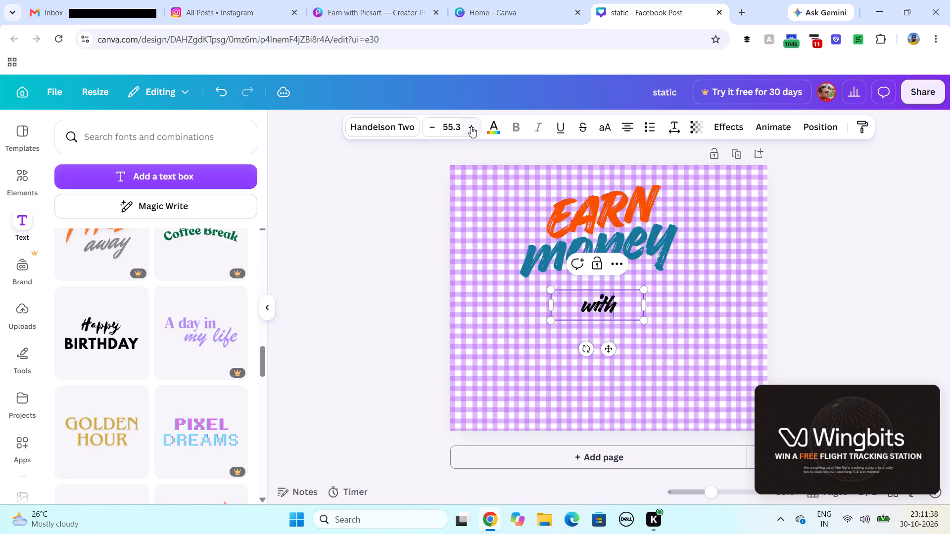
click(711, 304)
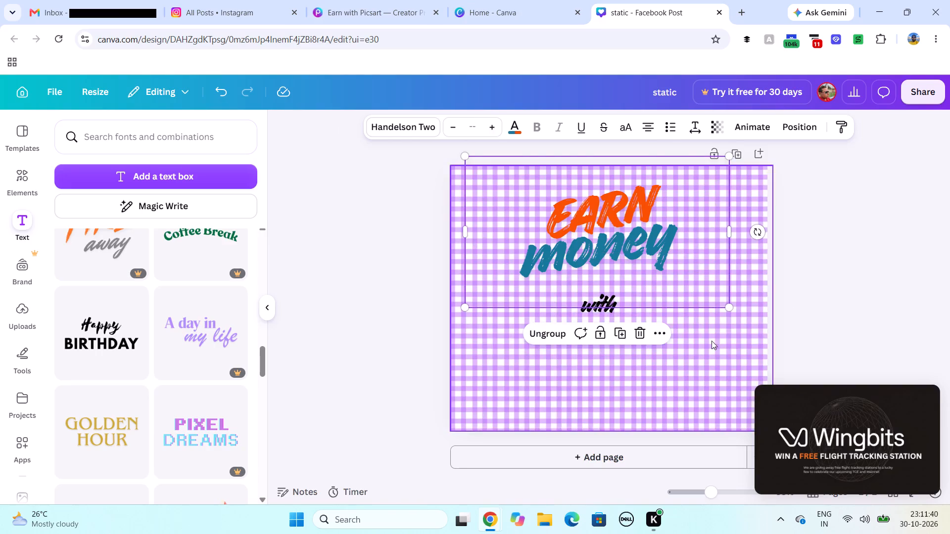
Shift the "EARN money" headline slightly up and move "with" up so it sits close beneath "money".
drag(605, 307, 608, 299)
drag(602, 306, 607, 290)
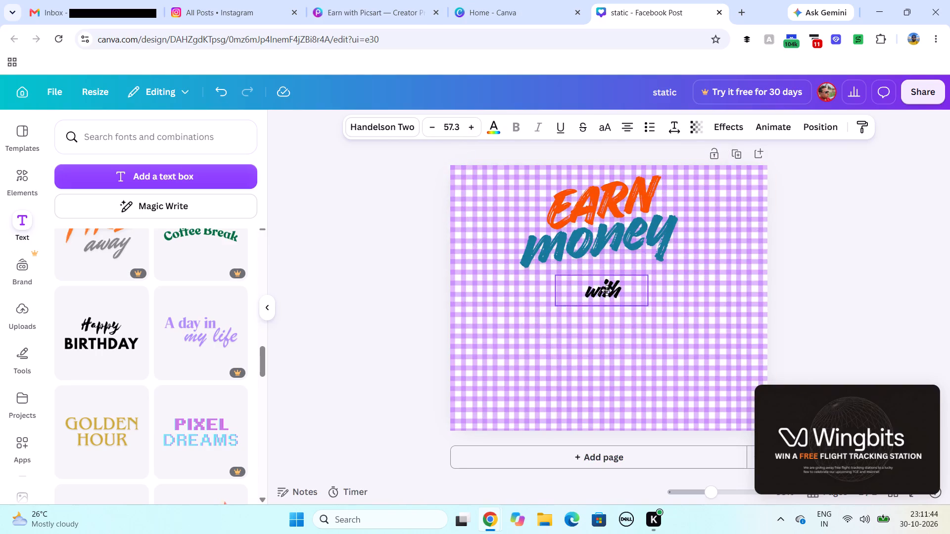
drag(607, 290, 607, 288)
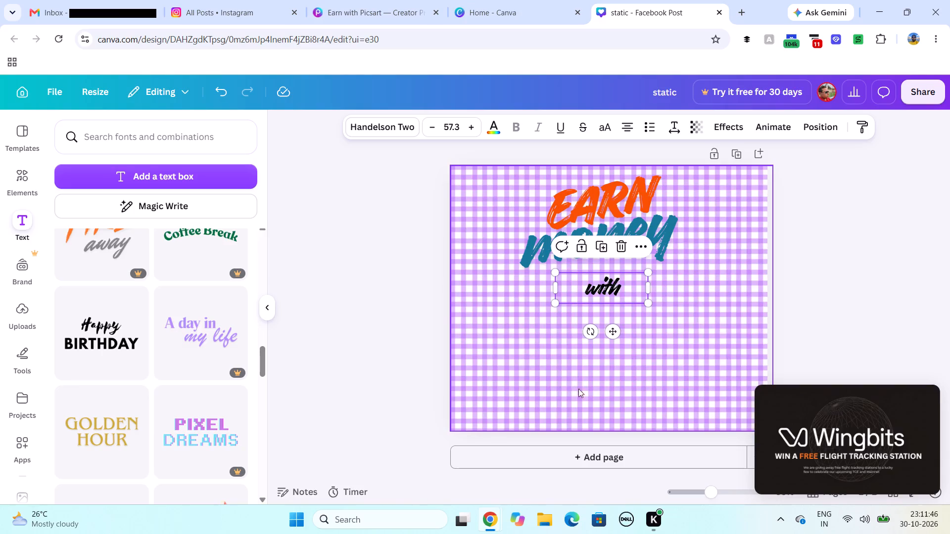
click(888, 264)
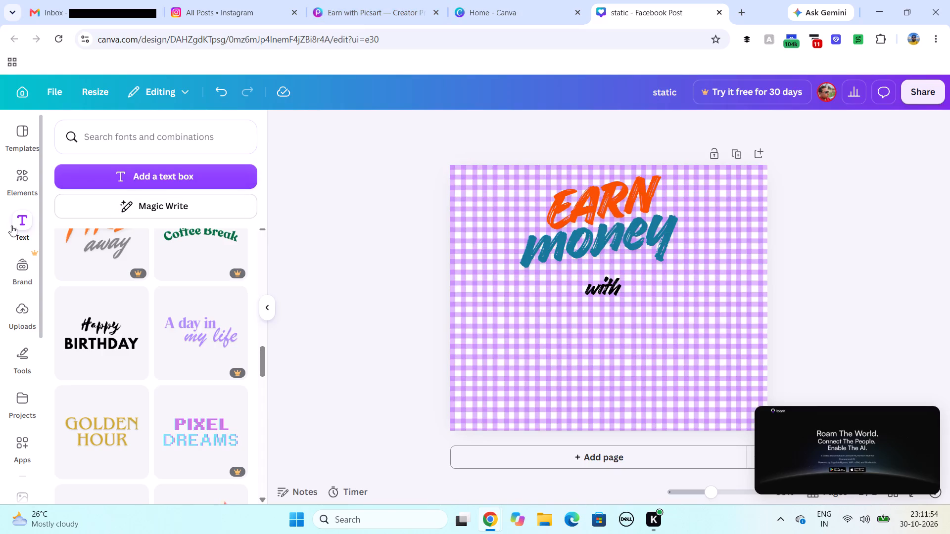
Clear the "background" query from the elements library and search all elements for "picsart".
click(22, 181)
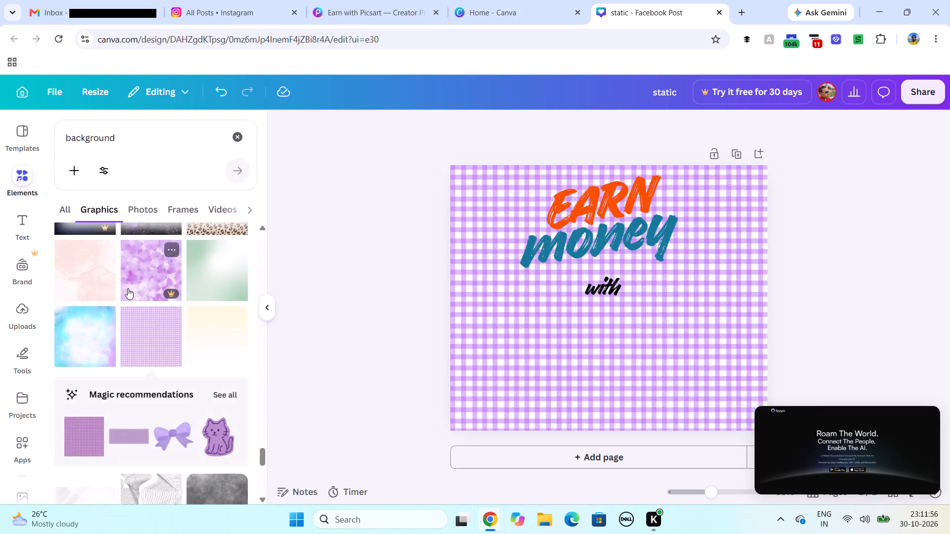
scroll(136, 305, down, 5)
scroll(136, 305, up, 13)
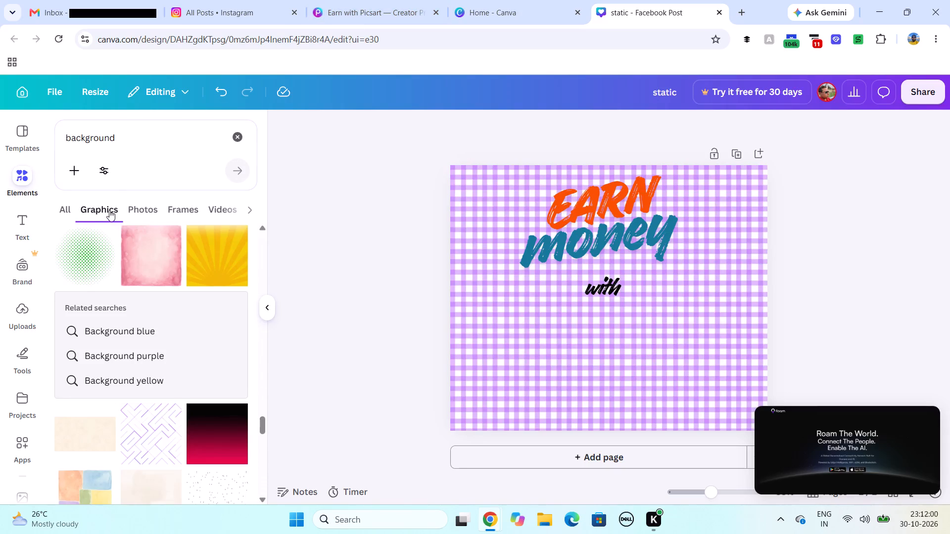
click(65, 212)
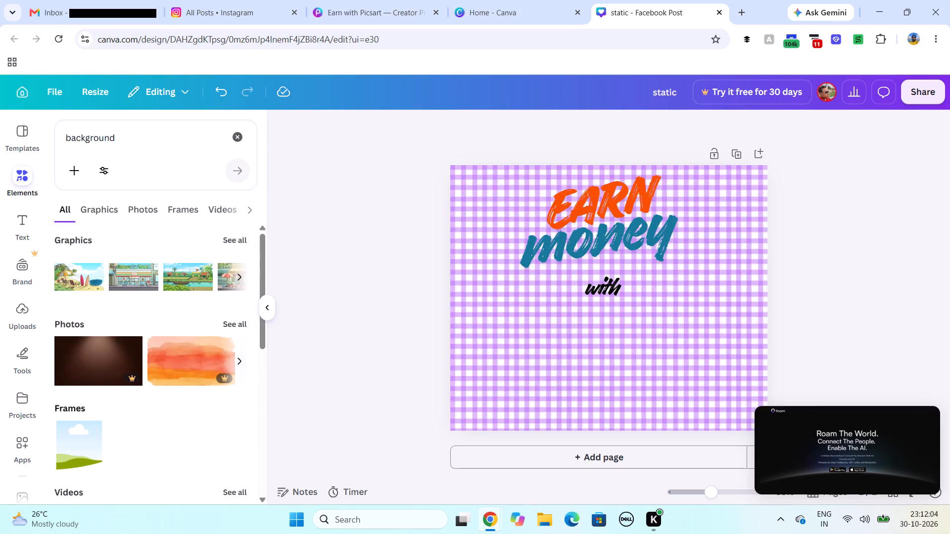
click(239, 136)
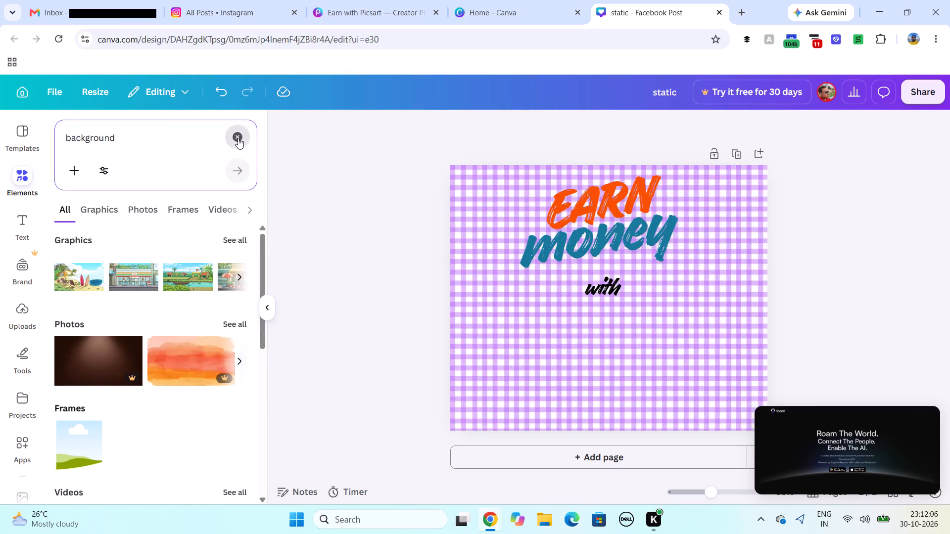
click(128, 133)
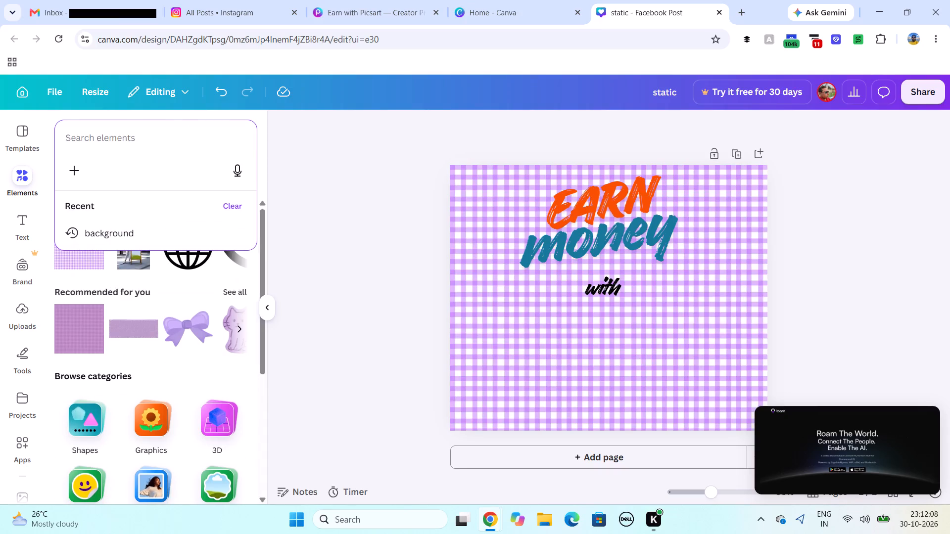
key(p)
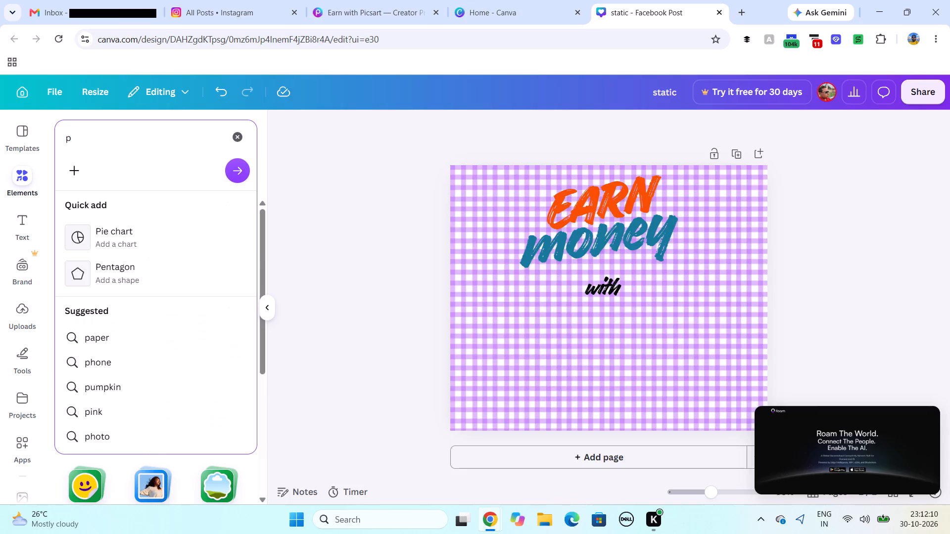
key(i)
key(x)
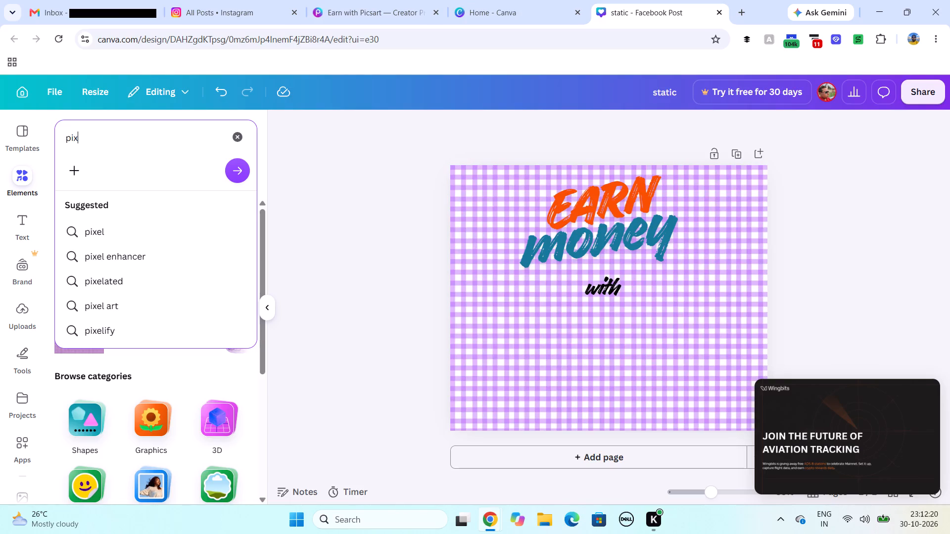
key(BackSpace)
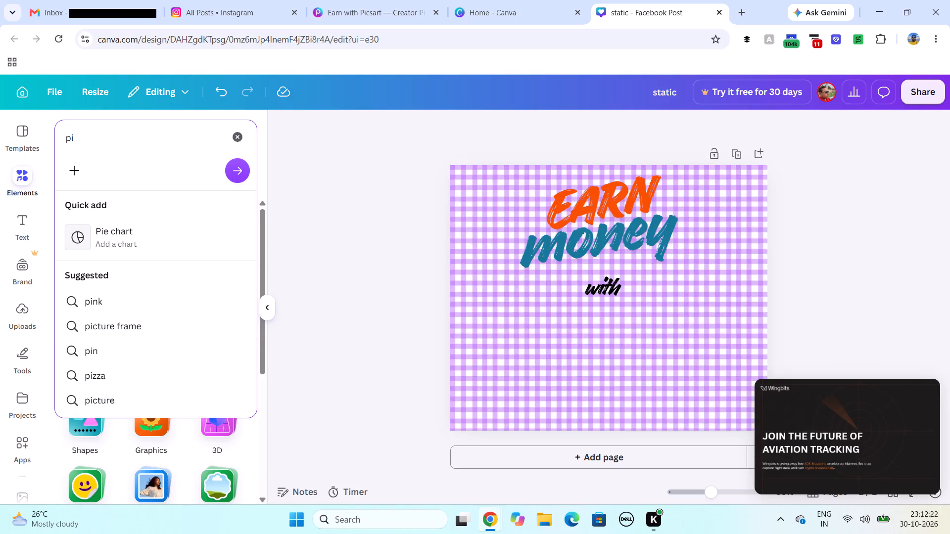
text(cs)
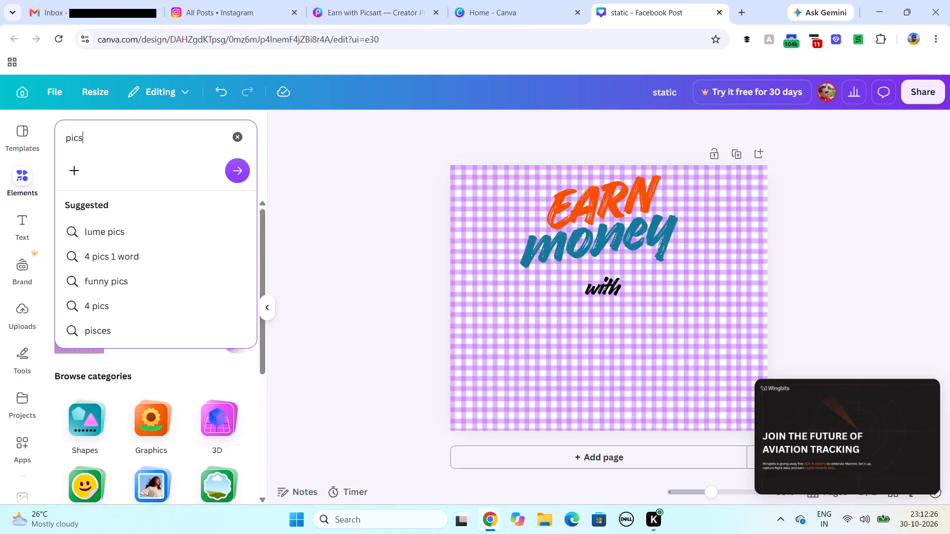
key(a)
text(rt)
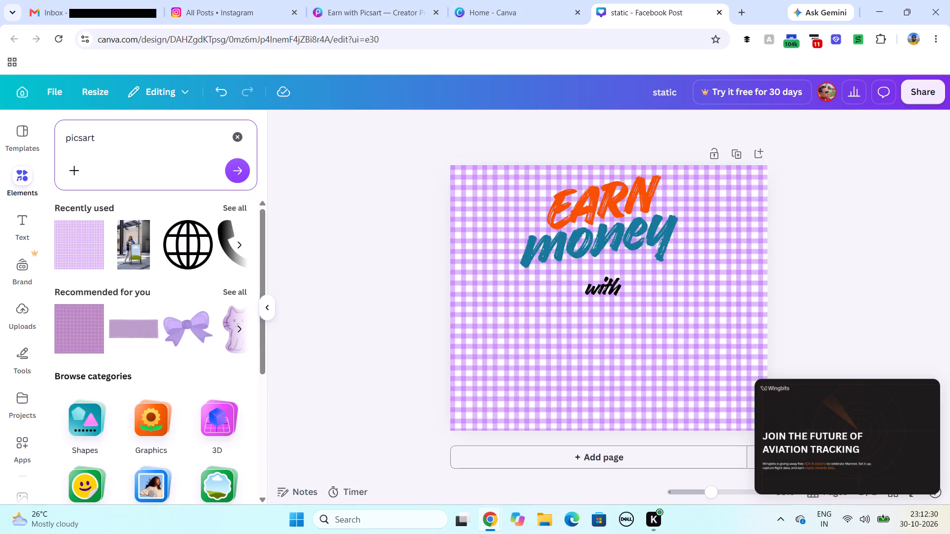
key(Return)
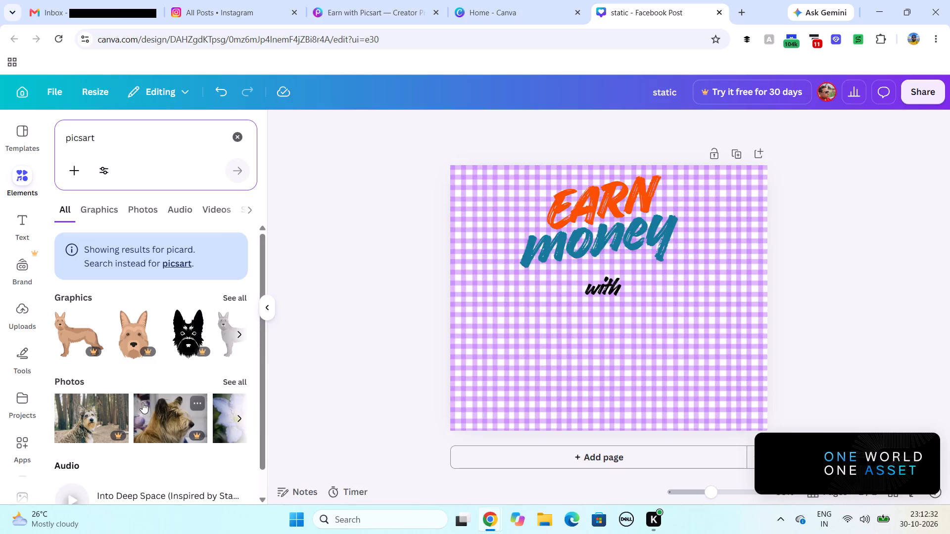
Show all graphics results for "picsart" and look through them for a Picsart logo.
scroll(154, 355, down, 3)
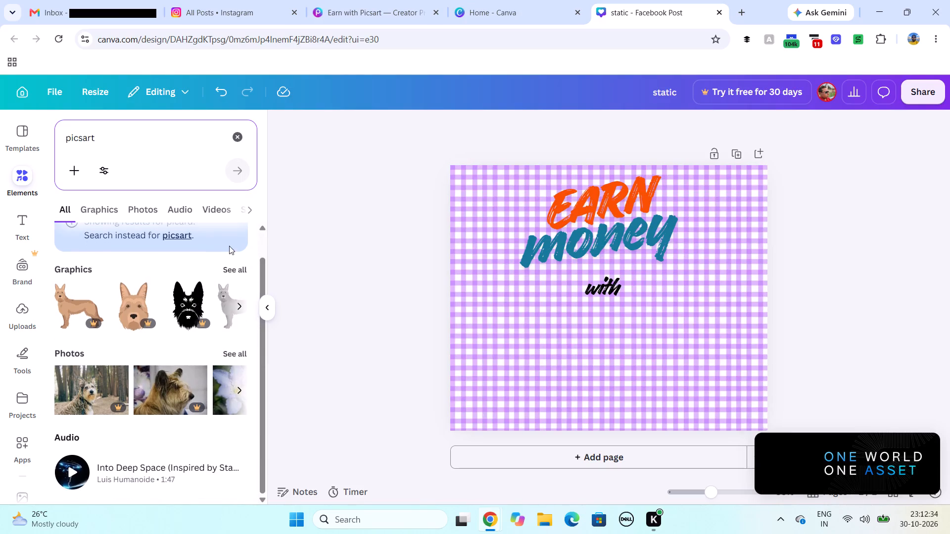
click(237, 270)
scroll(187, 304, down, 4)
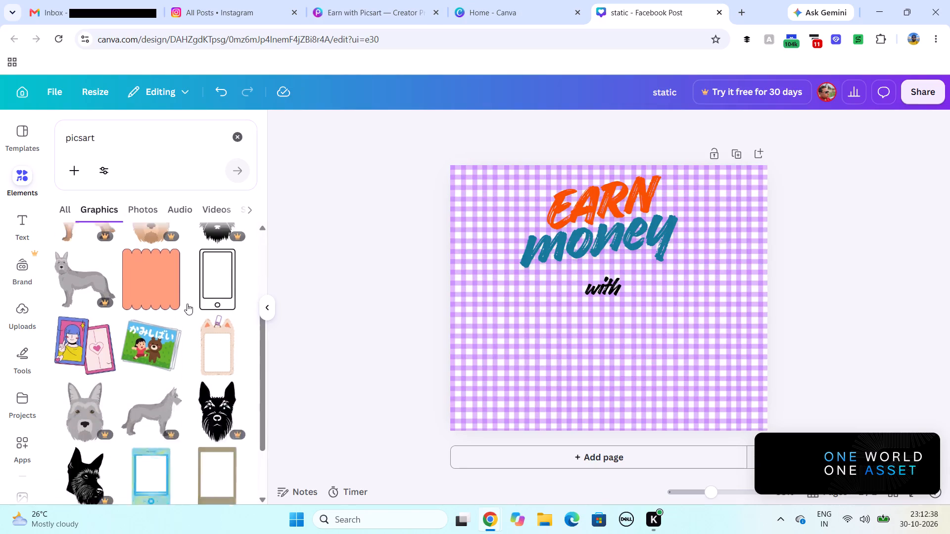
scroll(187, 304, down, 6)
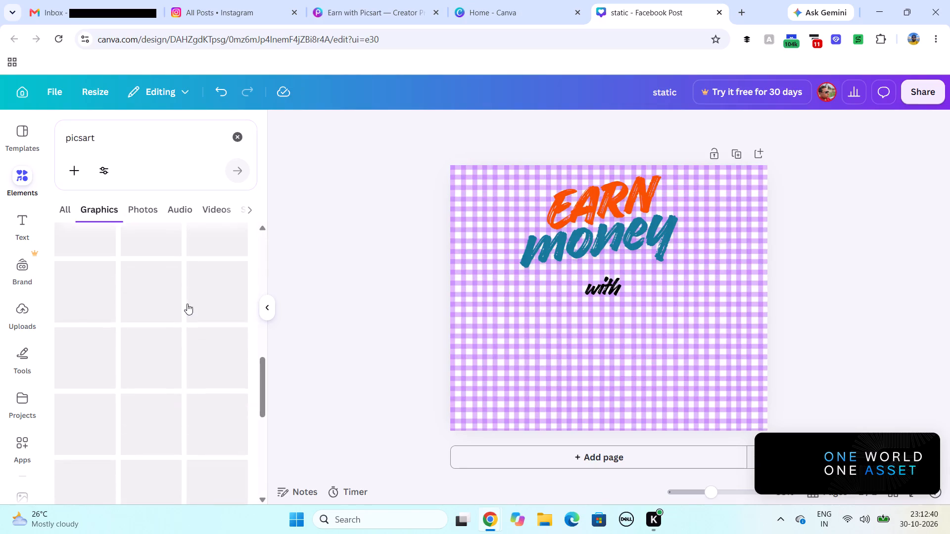
scroll(187, 304, up, 14)
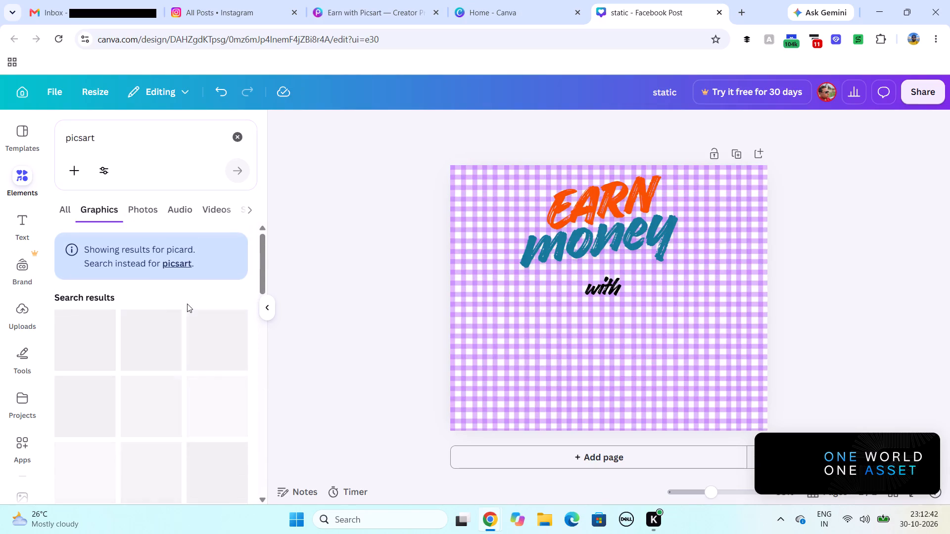
Refine the graphics search to "picsart logo".
click(100, 139)
key(space)
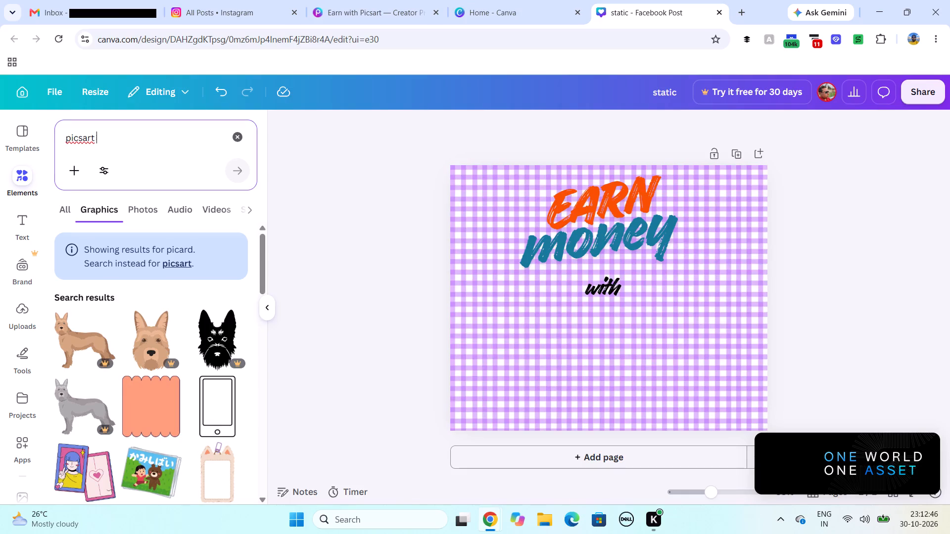
text(logo)
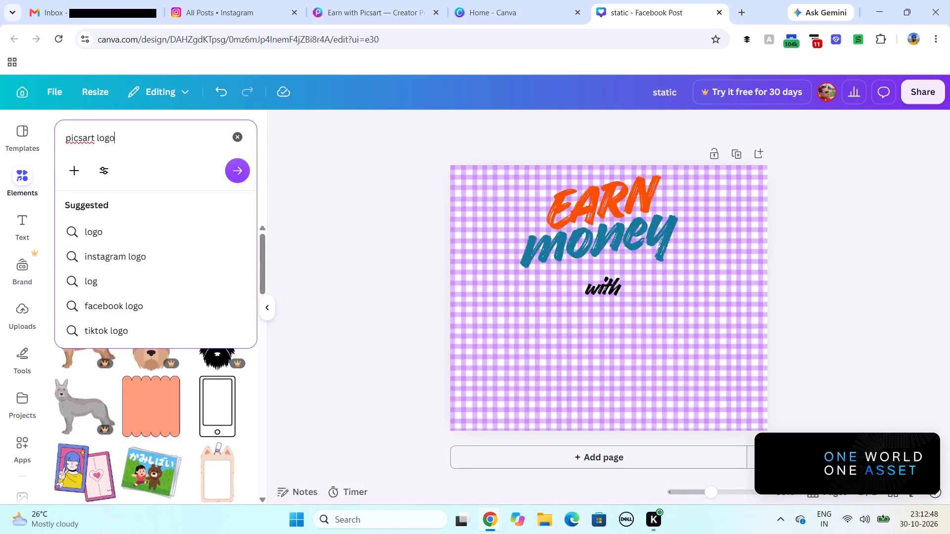
key(Return)
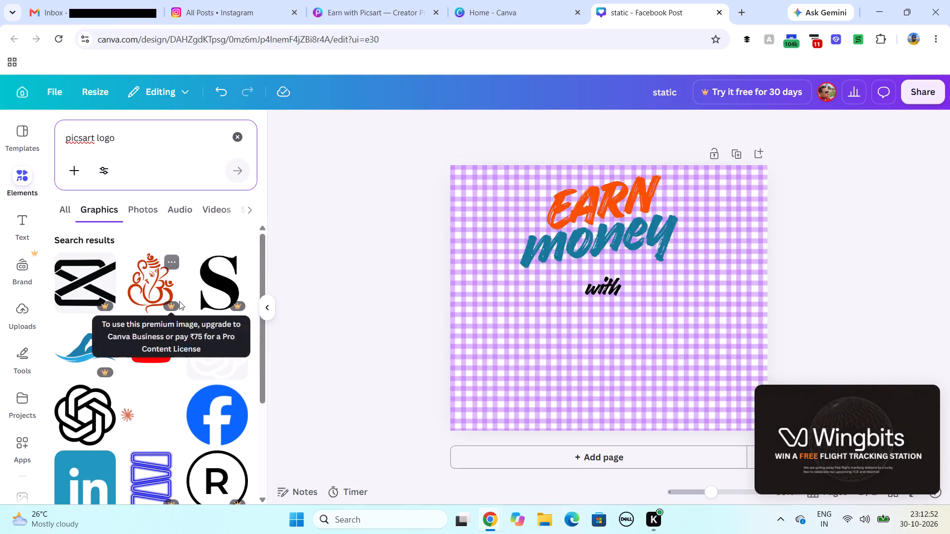
Look through the "picsart logo" graphics results for a Picsart logo to go with the headline.
scroll(192, 275, down, 3)
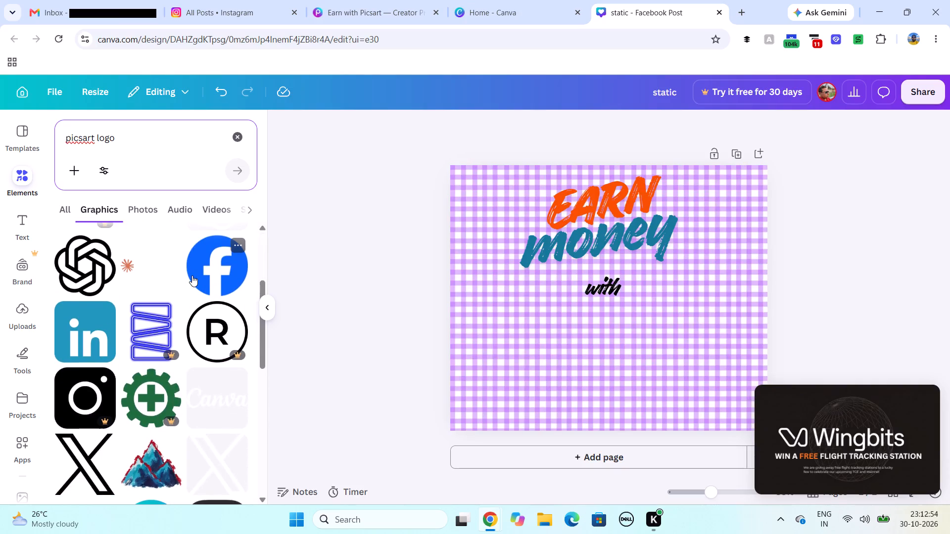
scroll(192, 275, down, 3)
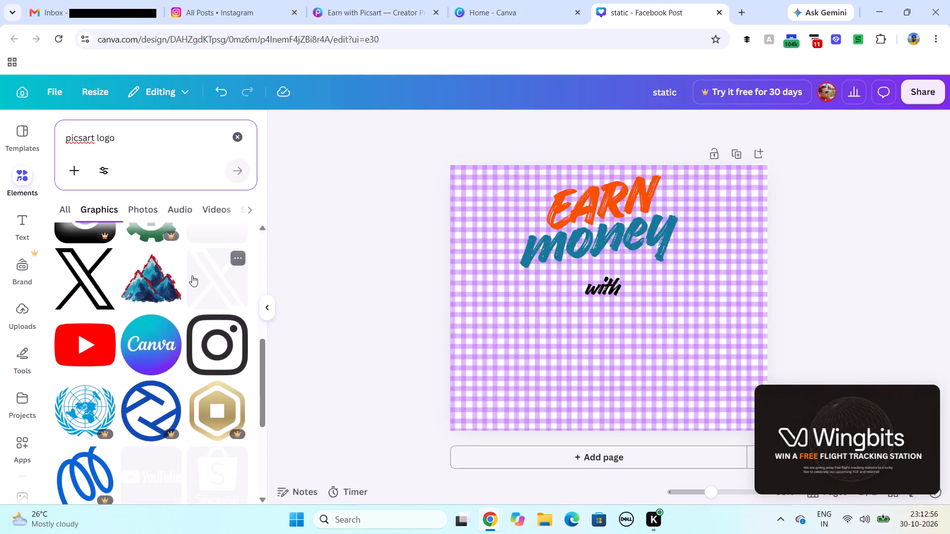
scroll(192, 275, down, 6)
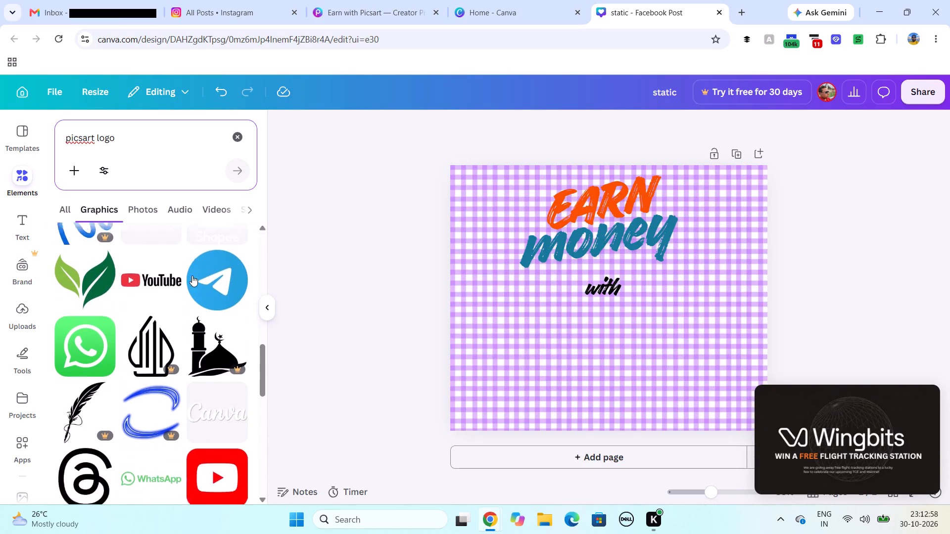
scroll(192, 275, down, 2)
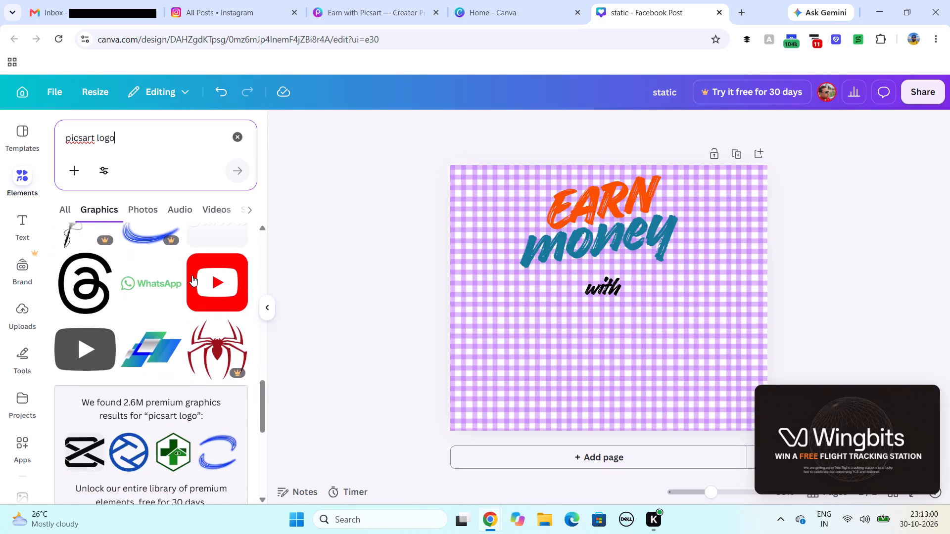
scroll(192, 275, down, 4)
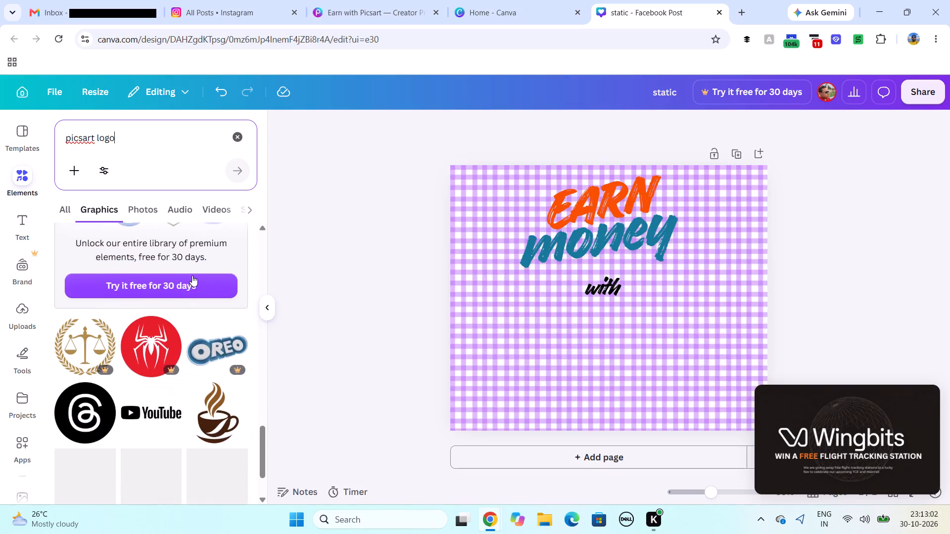
scroll(192, 275, down, 5)
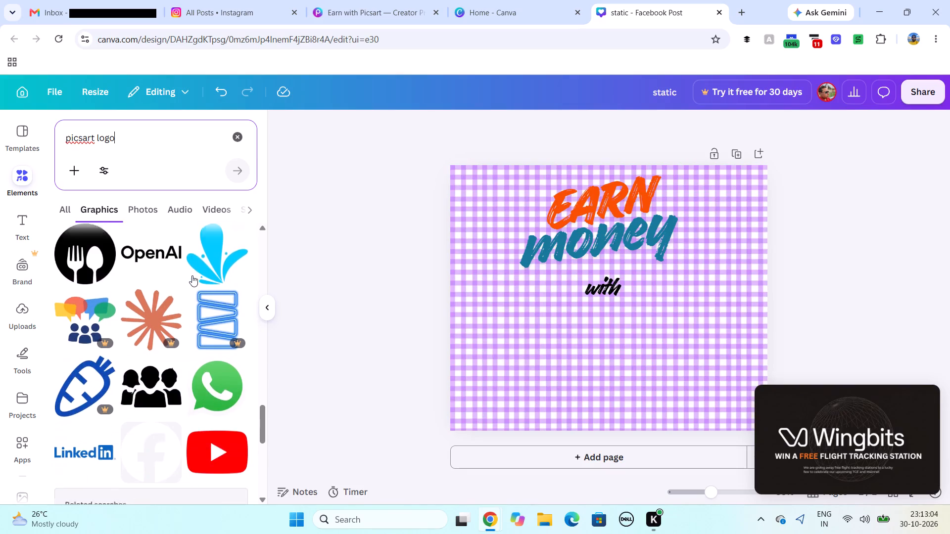
scroll(192, 275, down, 4)
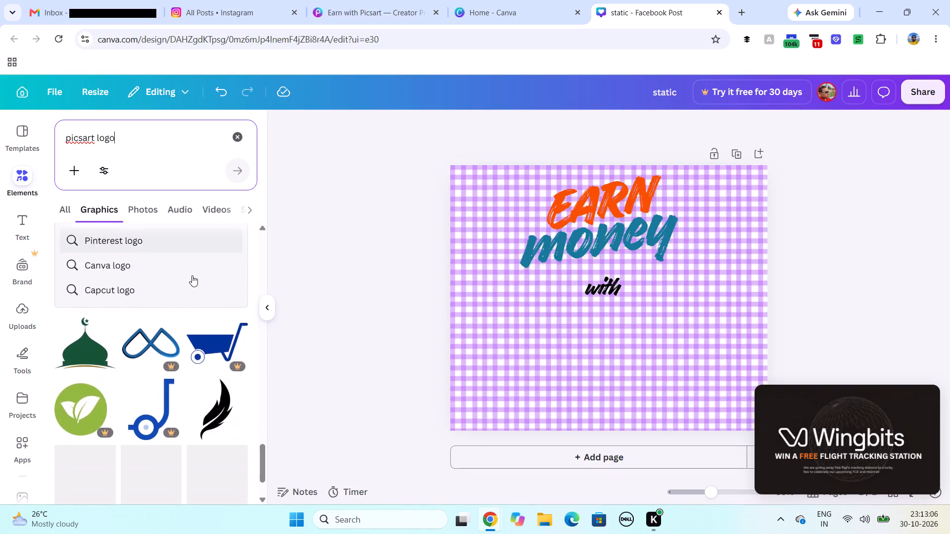
scroll(192, 275, down, 3)
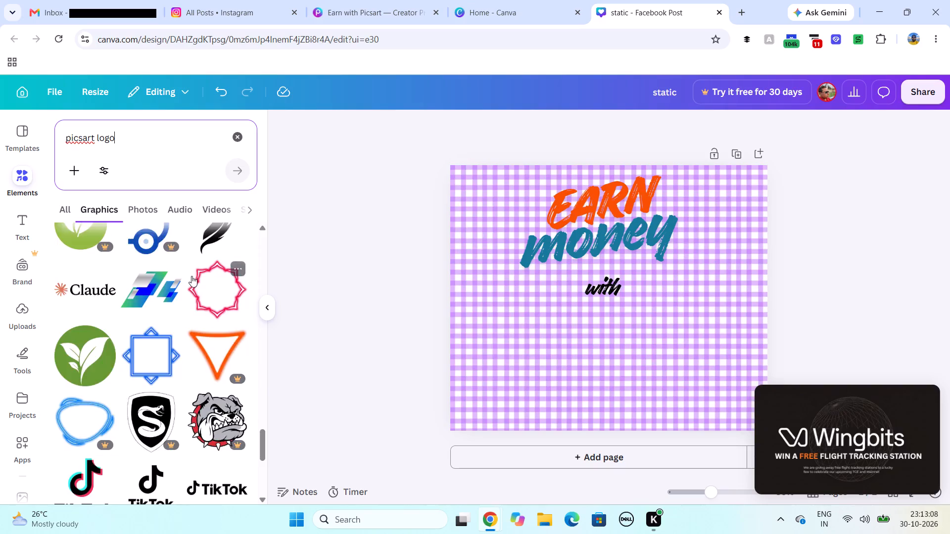
scroll(191, 276, down, 4)
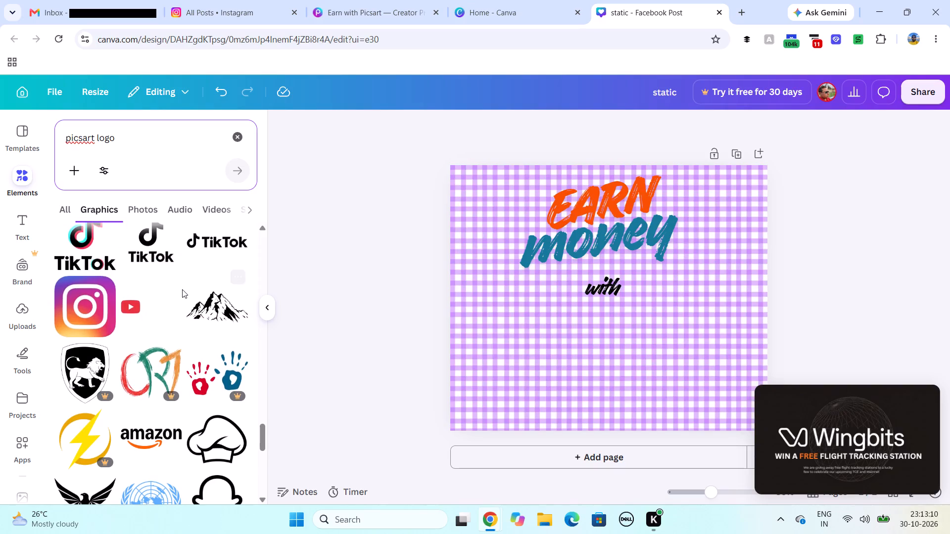
scroll(170, 302, down, 2)
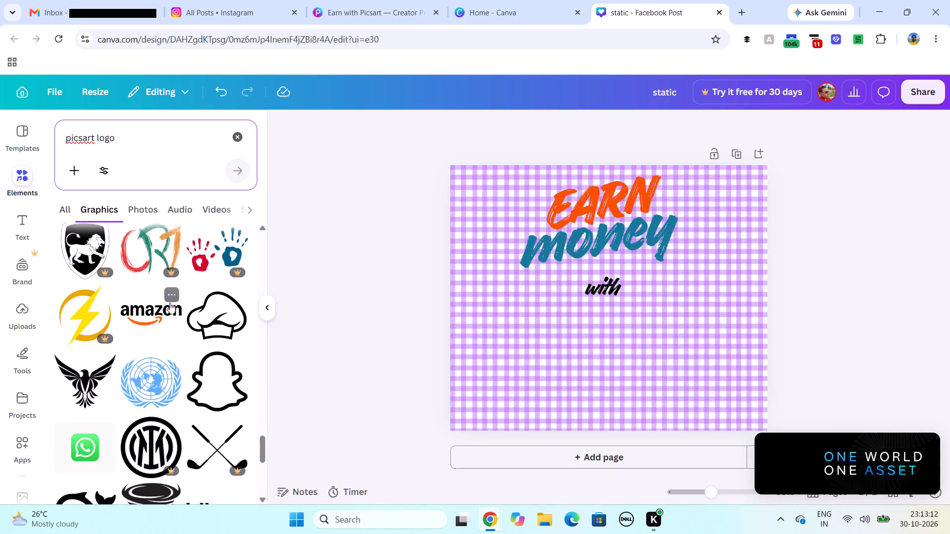
scroll(170, 303, down, 4)
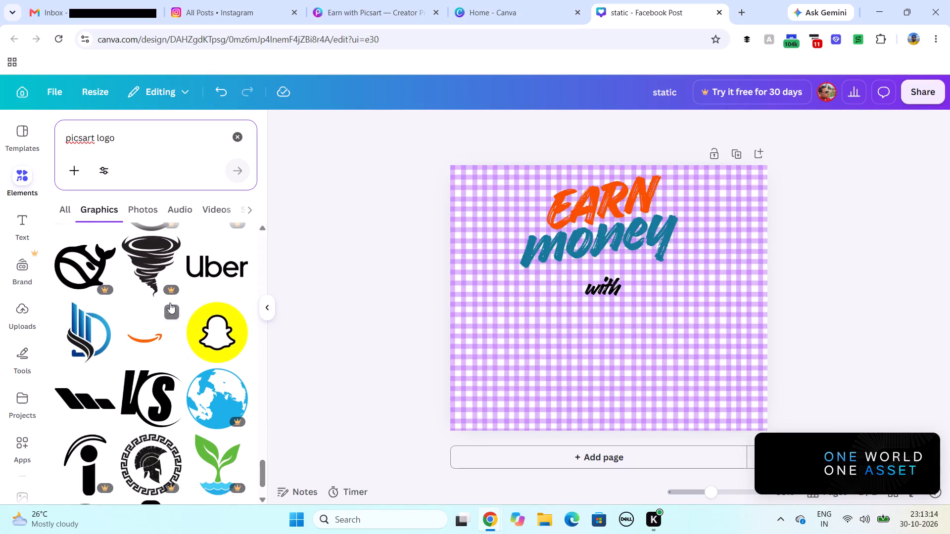
scroll(169, 304, down, 3)
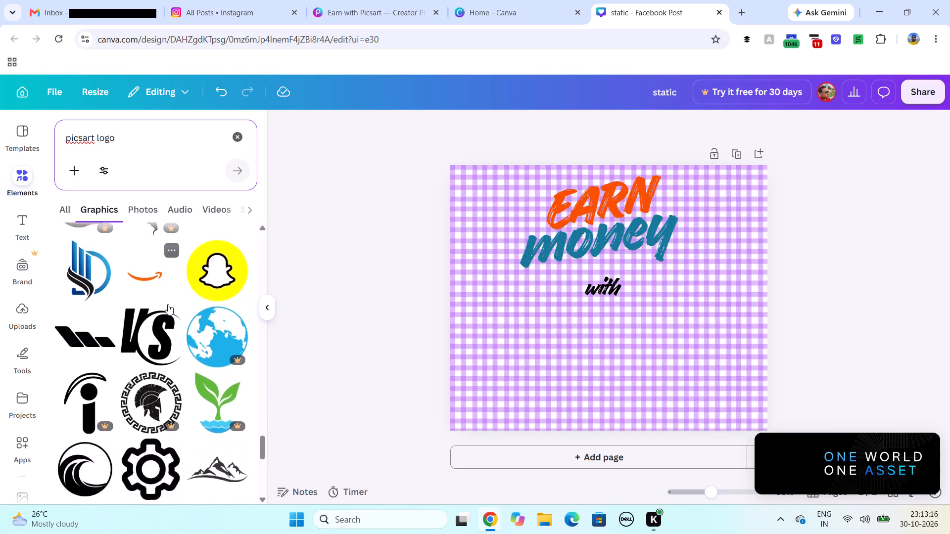
scroll(168, 304, down, 5)
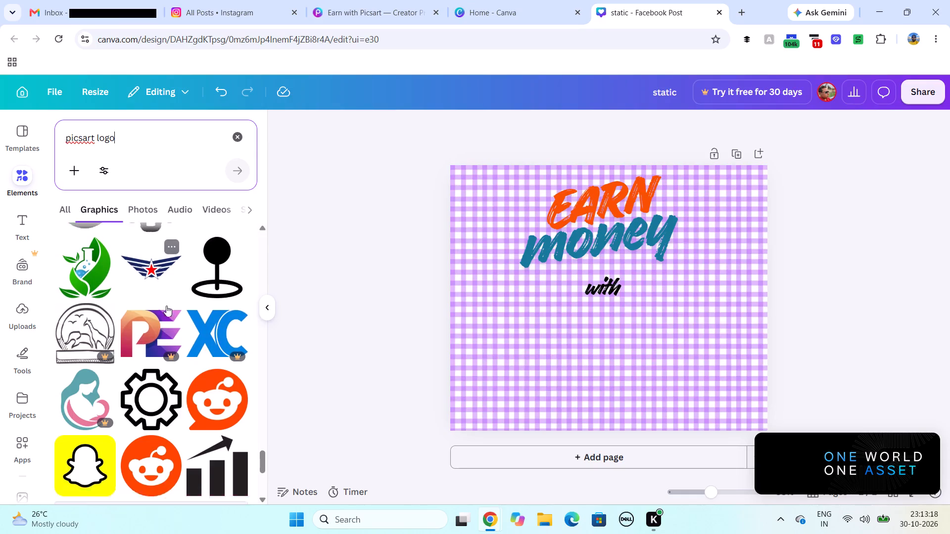
scroll(166, 306, down, 4)
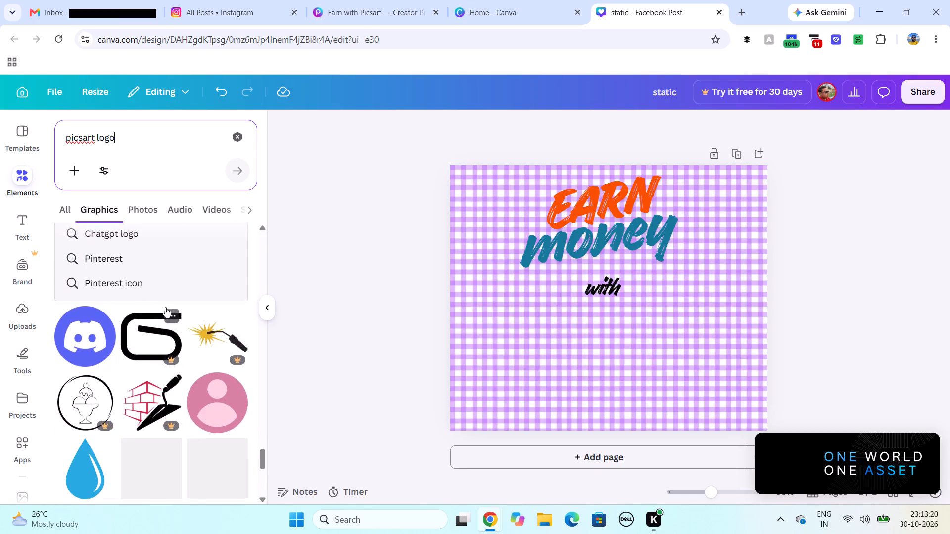
scroll(165, 307, down, 2)
scroll(165, 308, up, 2)
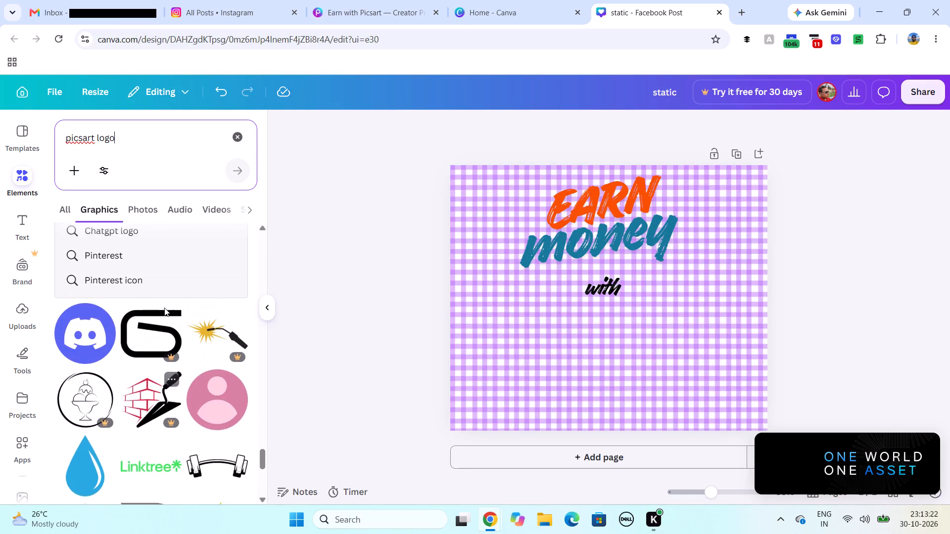
Continue looking through the "picsart logo" graphics results for a usable Picsart logo.
scroll(164, 308, up, 2)
scroll(164, 308, down, 8)
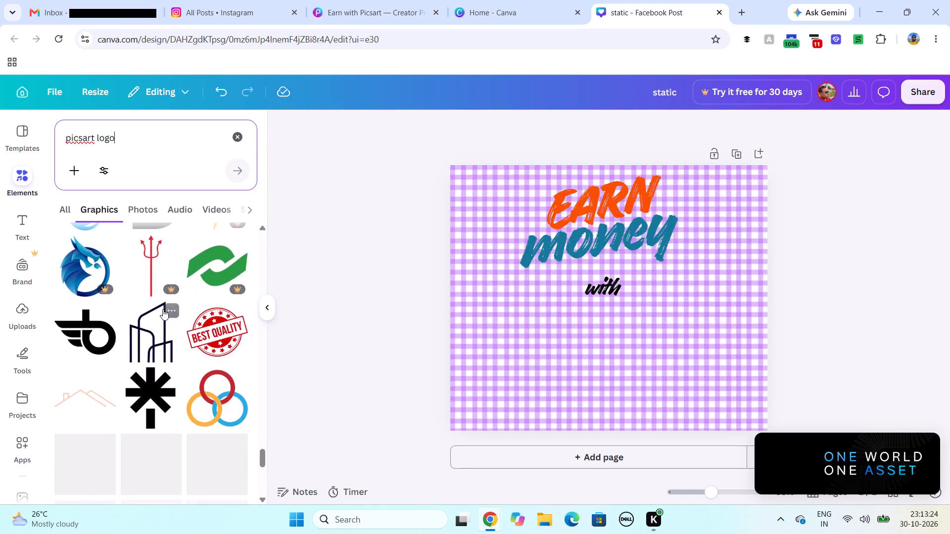
scroll(163, 309, down, 2)
scroll(163, 309, up, 2)
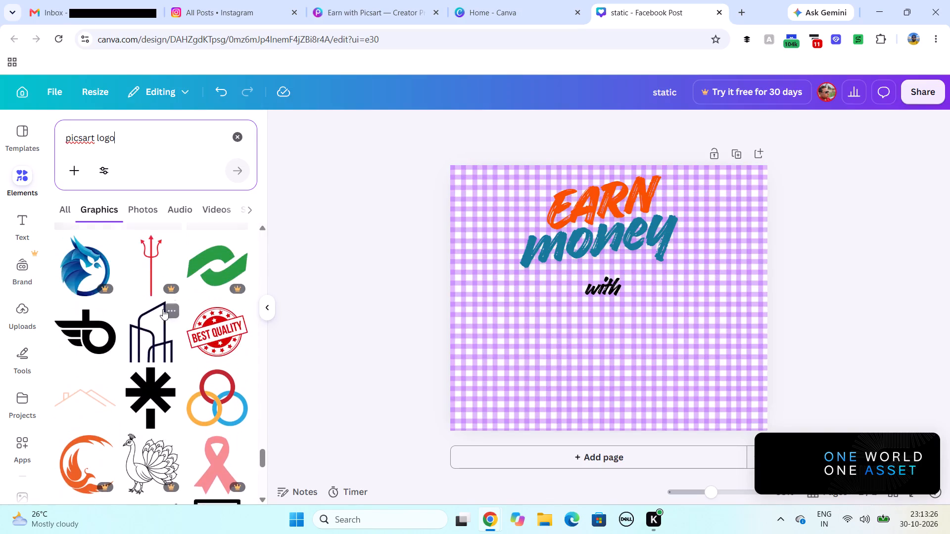
scroll(163, 309, down, 6)
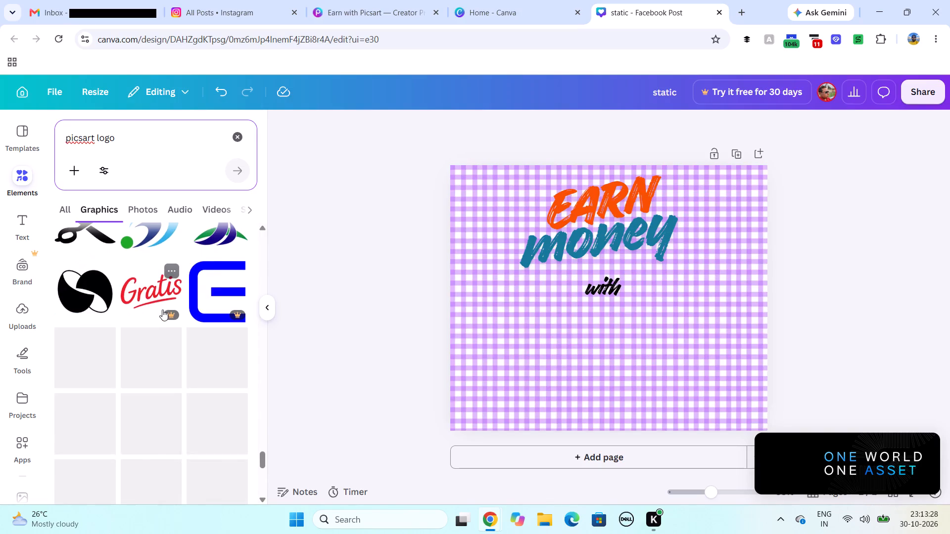
scroll(162, 310, down, 2)
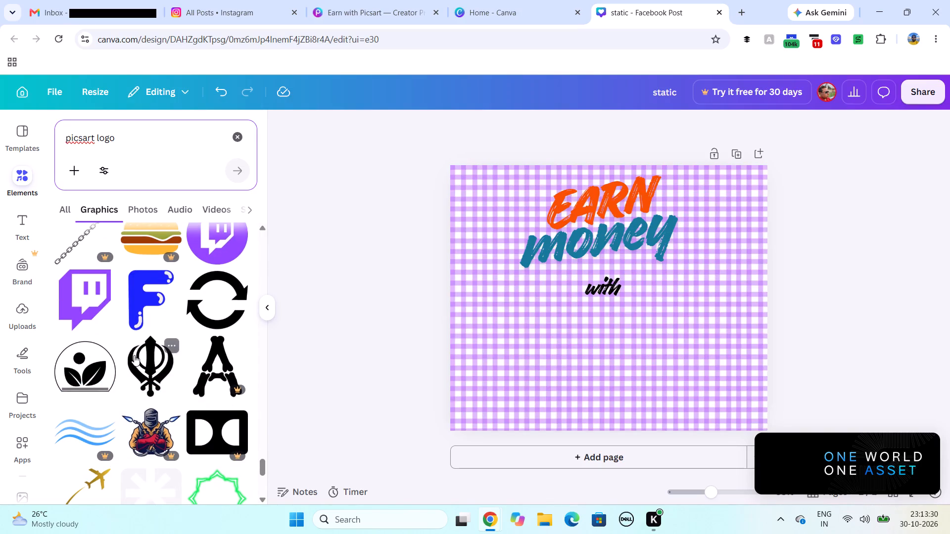
scroll(134, 355, down, 7)
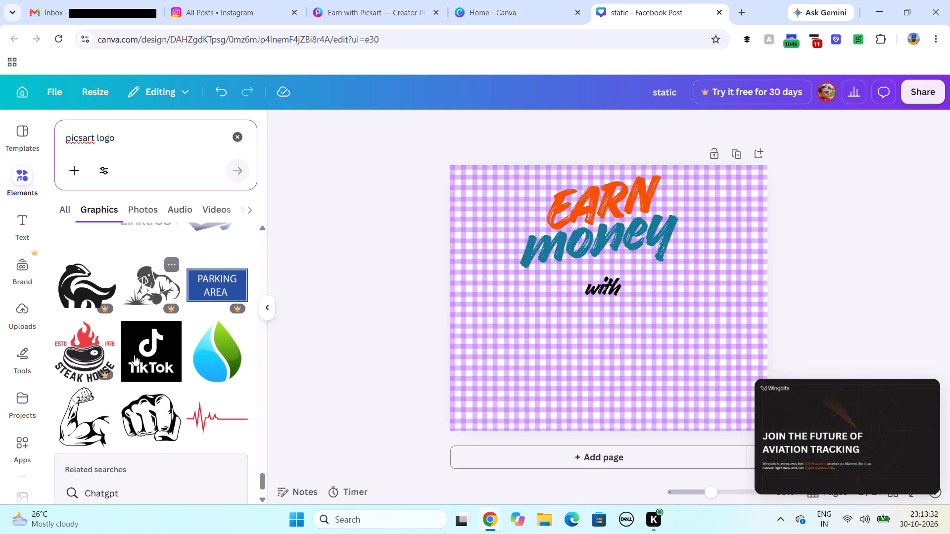
scroll(134, 355, down, 5)
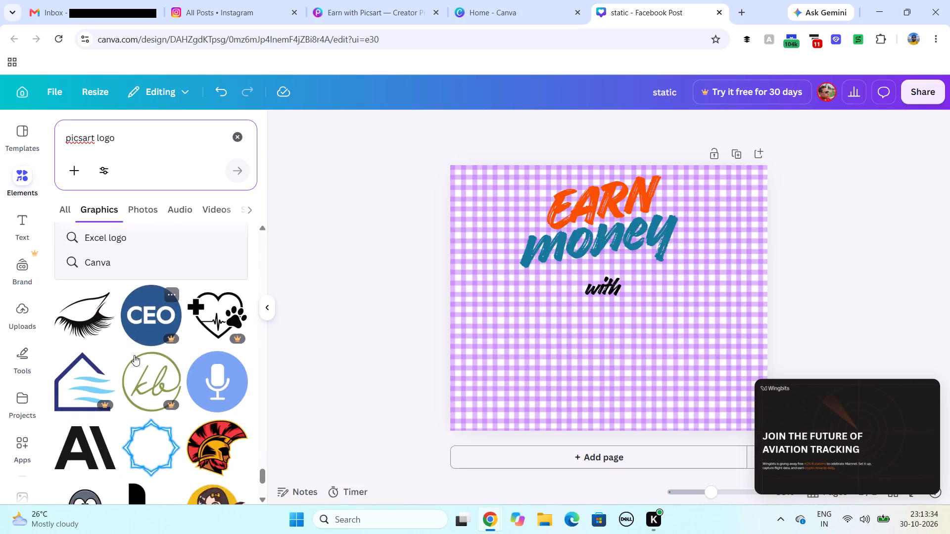
scroll(134, 355, down, 5)
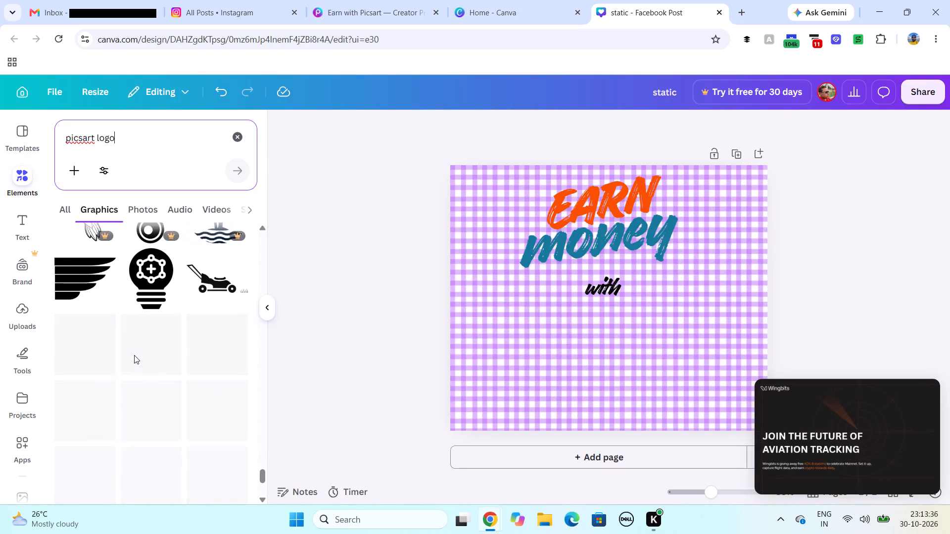
scroll(134, 355, down, 5)
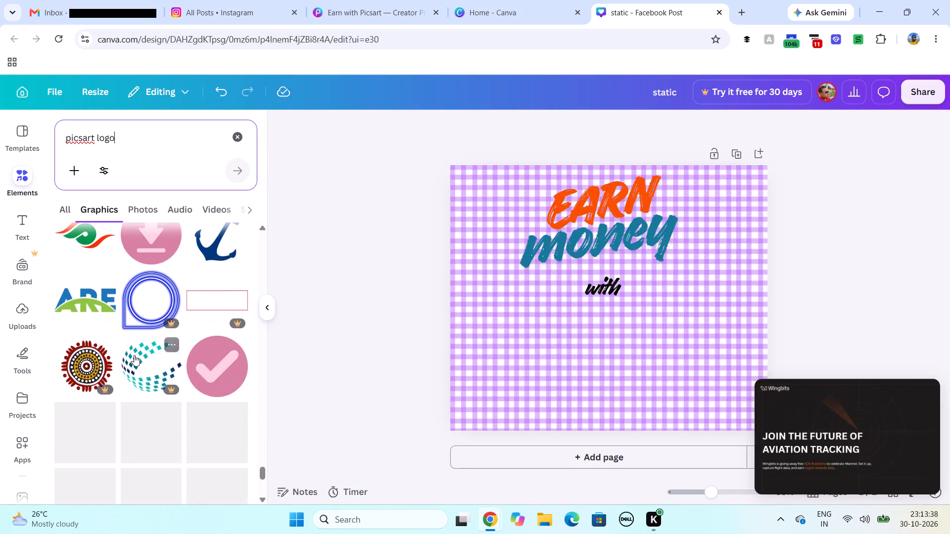
scroll(134, 355, down, 3)
scroll(214, 273, down, 2)
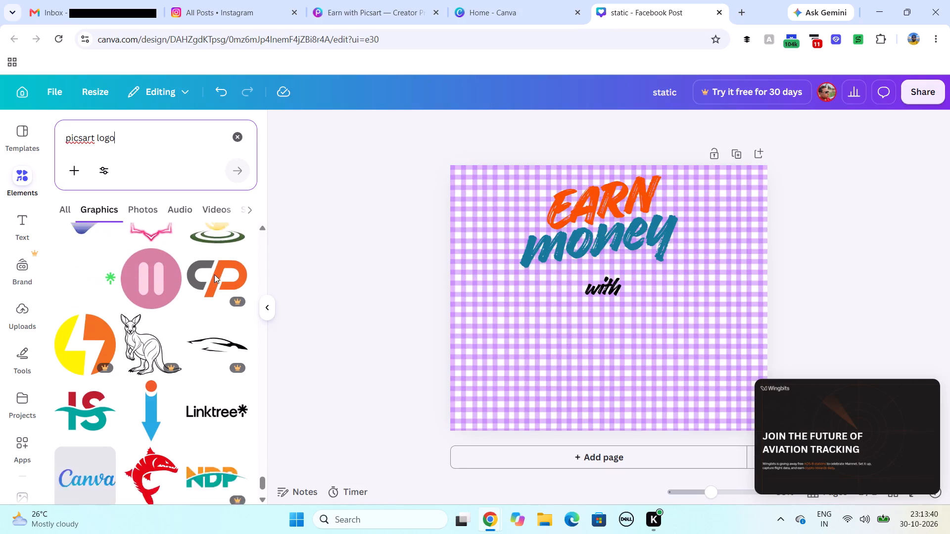
scroll(214, 274, down, 4)
scroll(214, 275, up, 3)
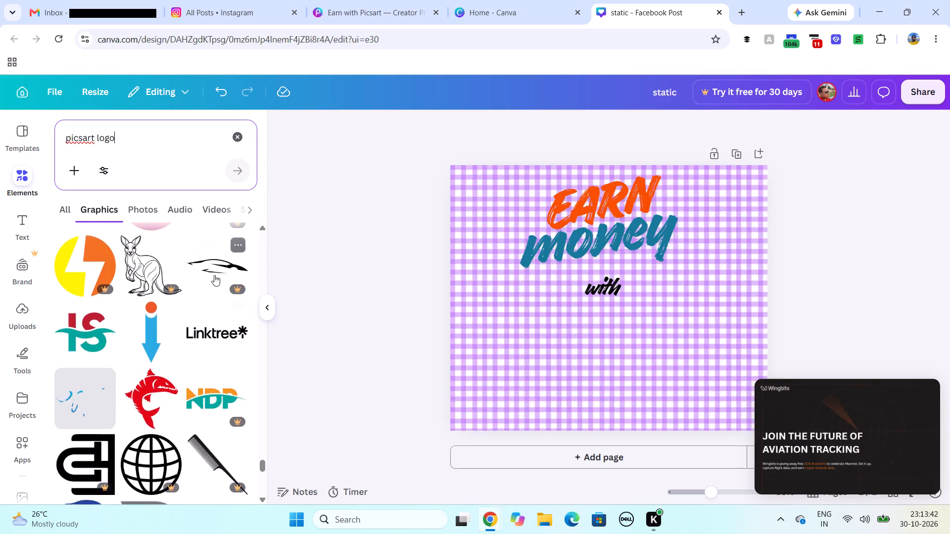
scroll(214, 275, down, 10)
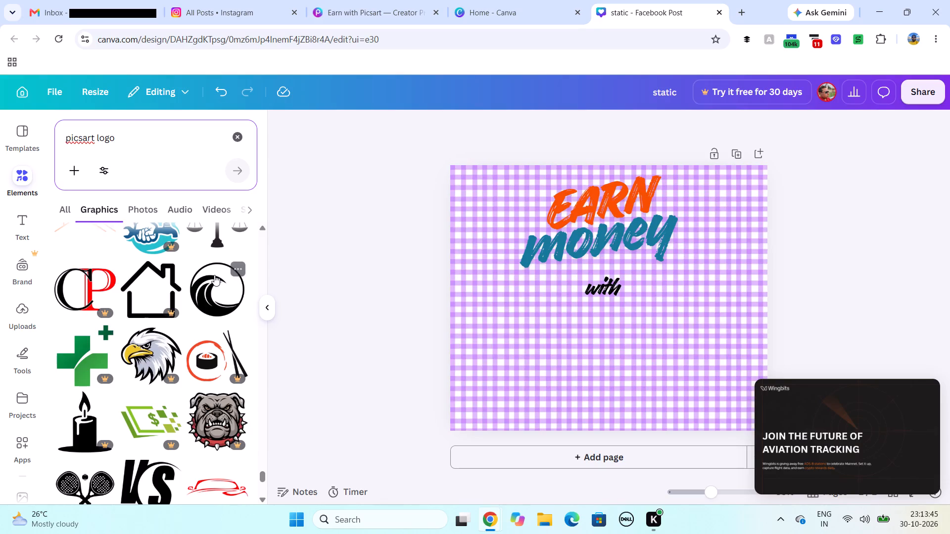
scroll(214, 275, down, 3)
scroll(214, 275, up, 3)
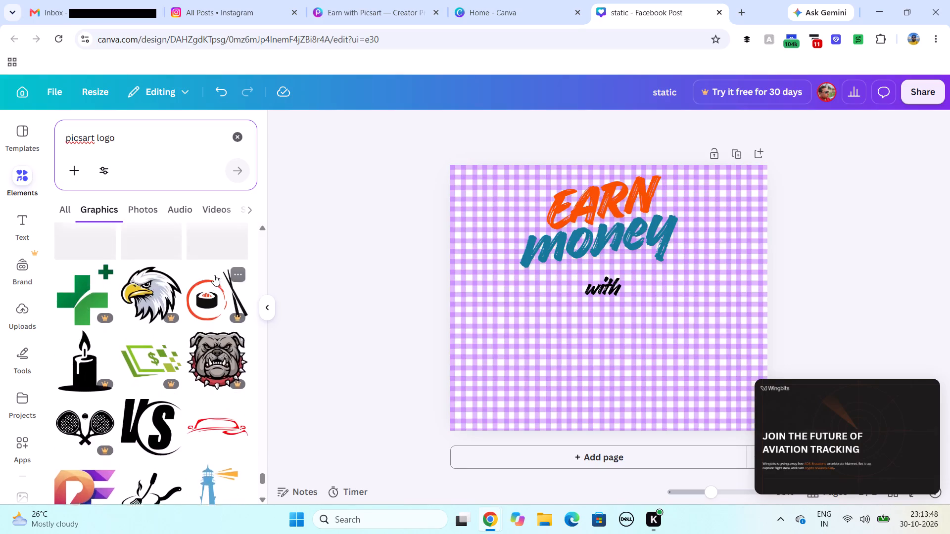
scroll(214, 275, up, 2)
Switch to the Picsart creators site and open its header Picsart logo image in a new tab.
click(396, 11)
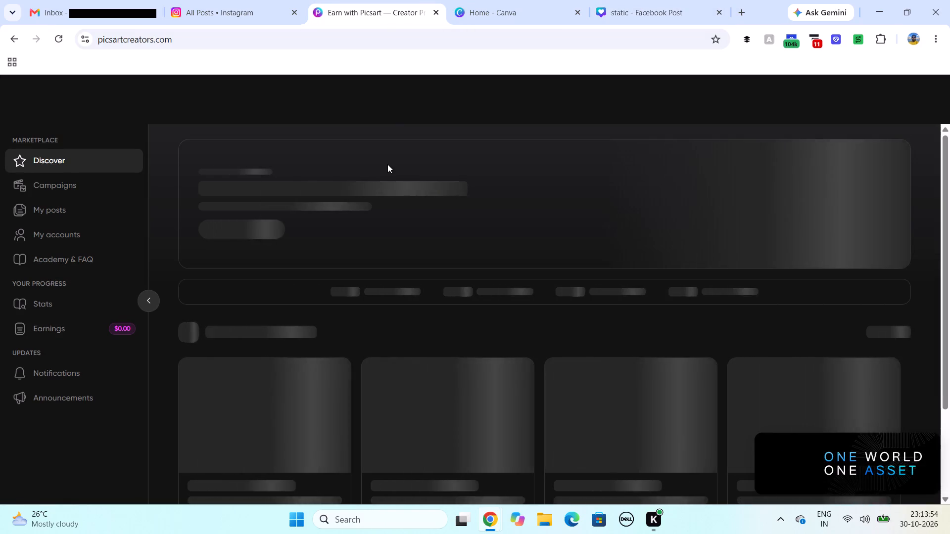
click(669, 10)
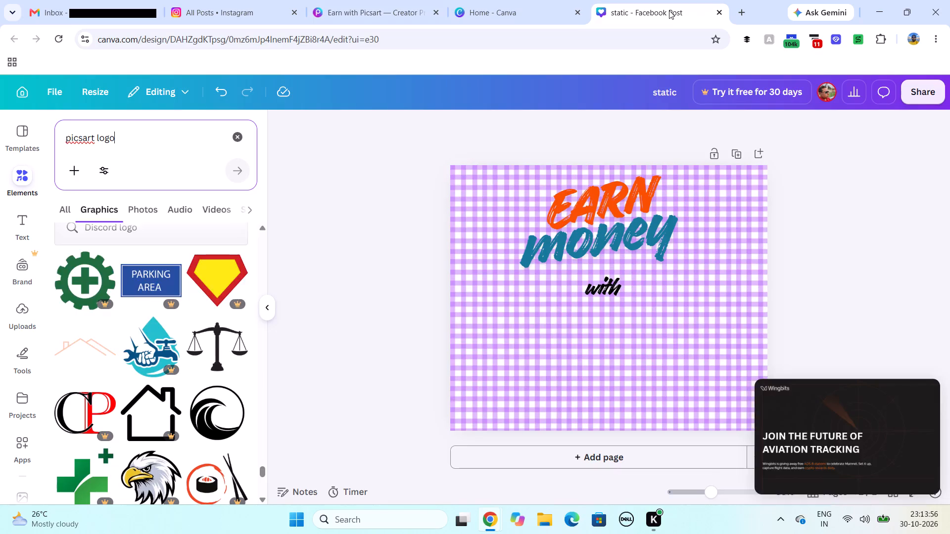
click(542, 14)
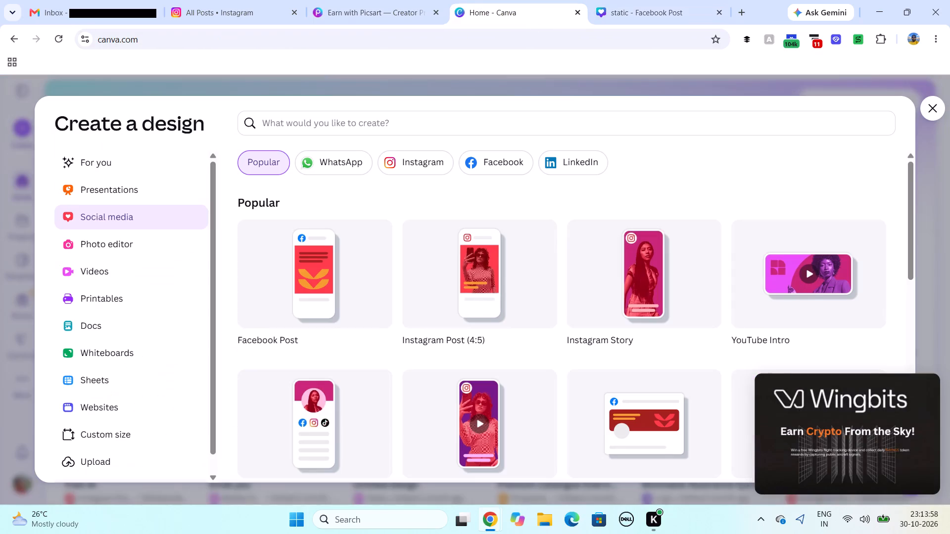
click(359, 13)
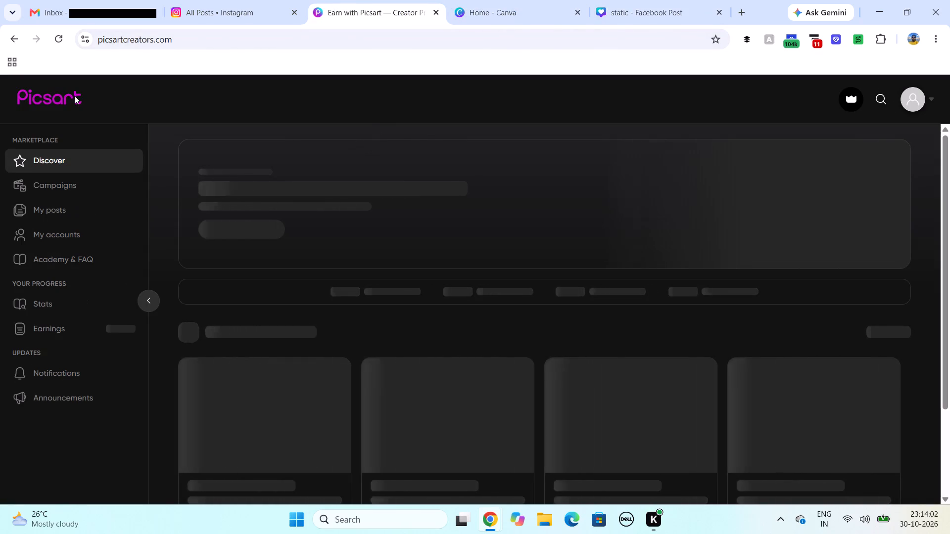
drag(79, 95, 29, 89)
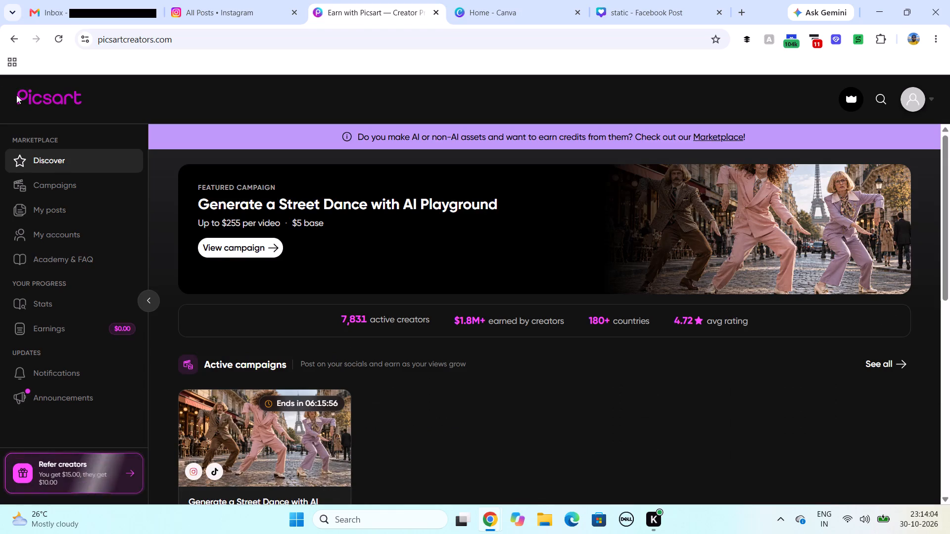
drag(16, 95, 72, 100)
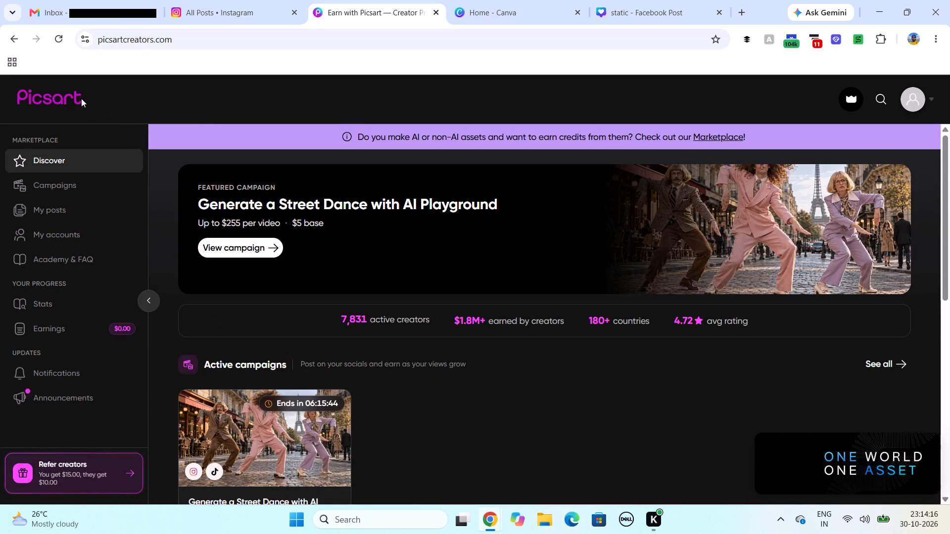
drag(81, 95, 66, 94)
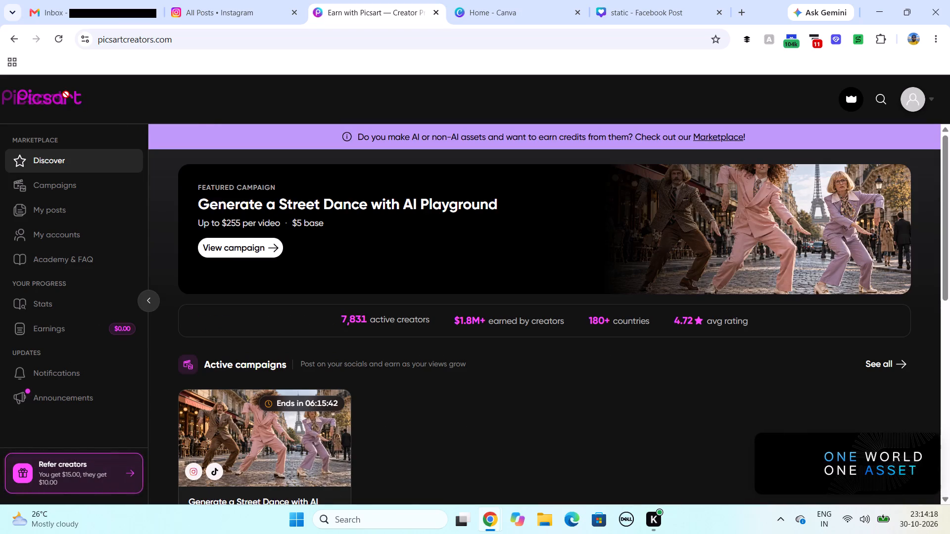
drag(66, 94, 70, 94)
right_click(61, 94)
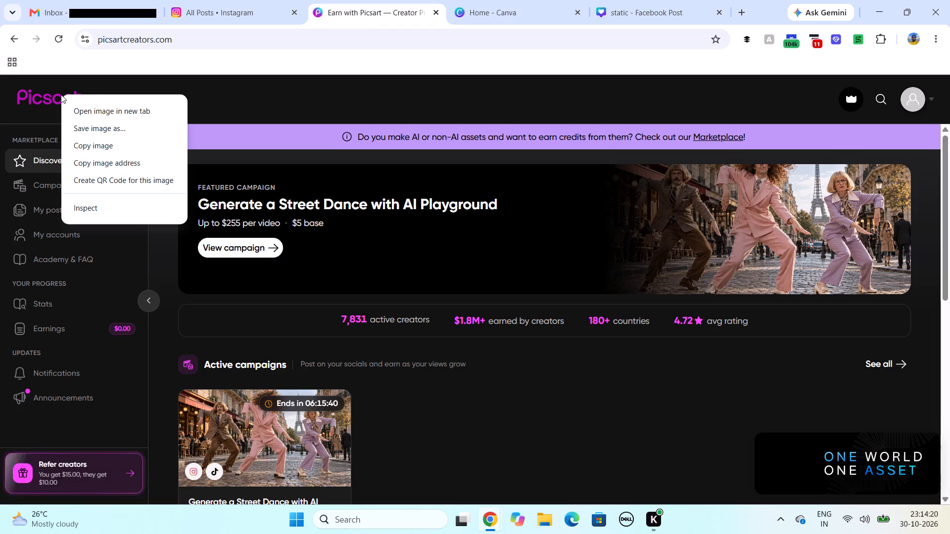
click(97, 113)
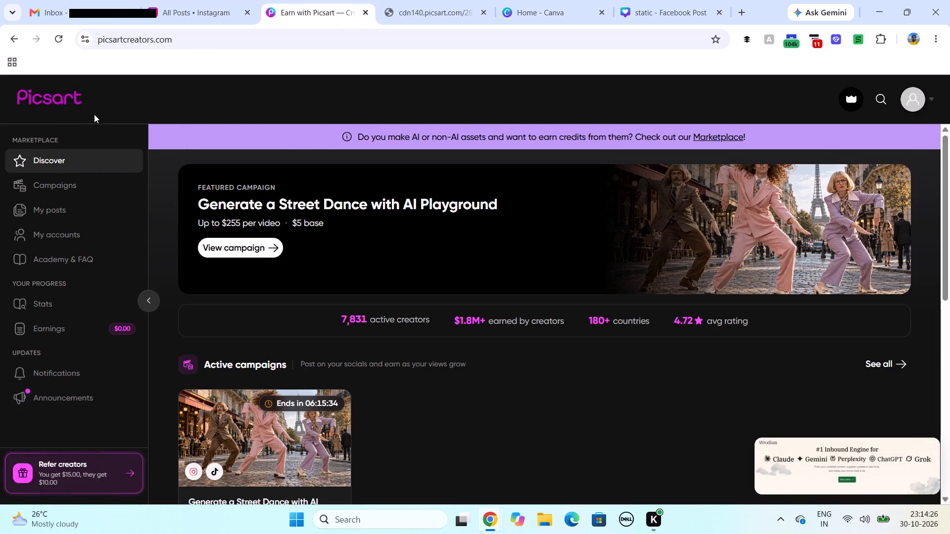
click(434, 15)
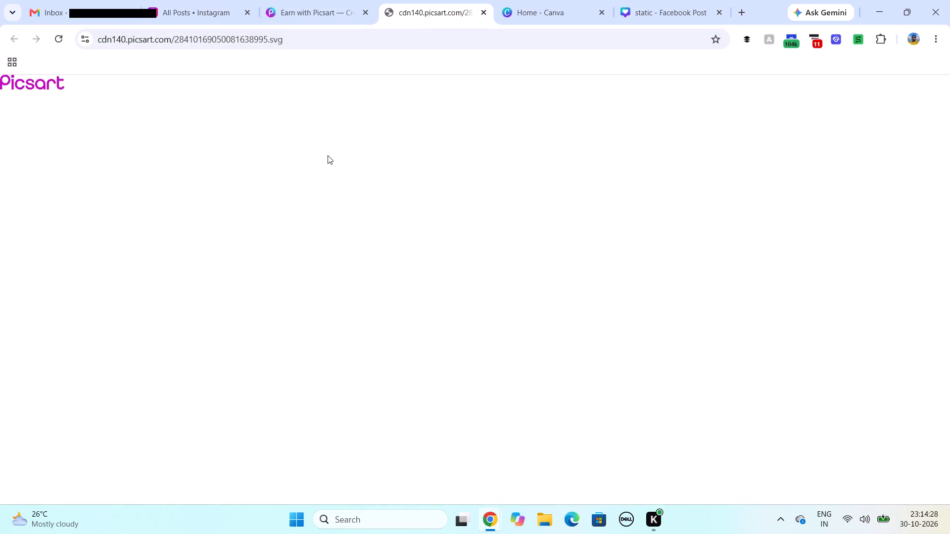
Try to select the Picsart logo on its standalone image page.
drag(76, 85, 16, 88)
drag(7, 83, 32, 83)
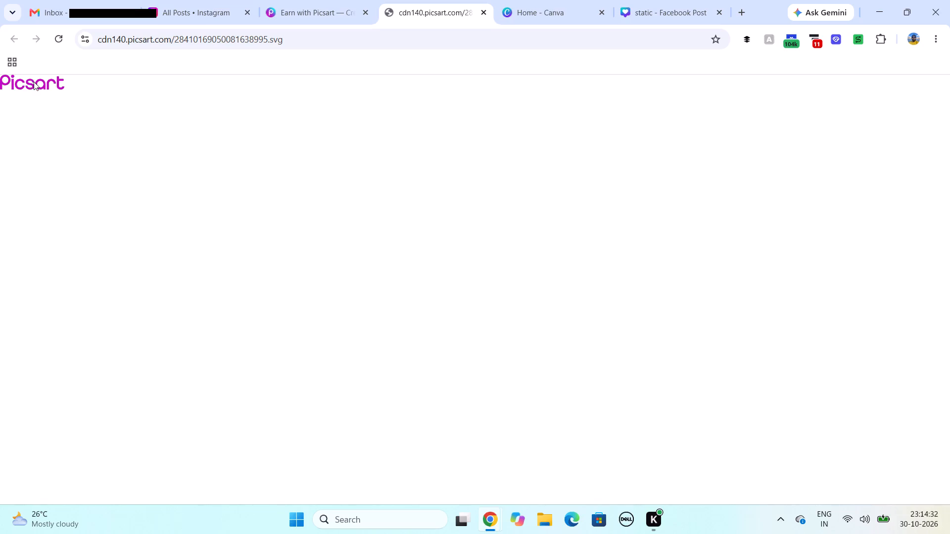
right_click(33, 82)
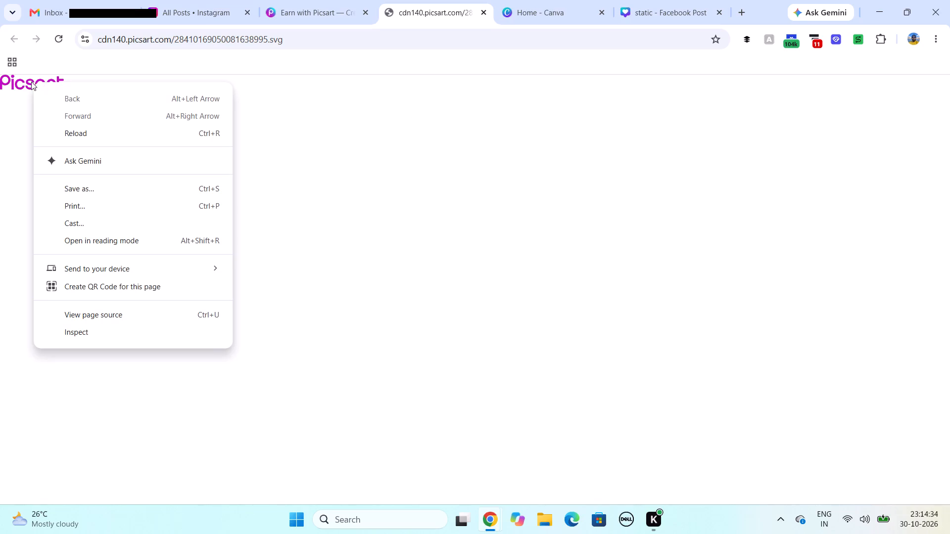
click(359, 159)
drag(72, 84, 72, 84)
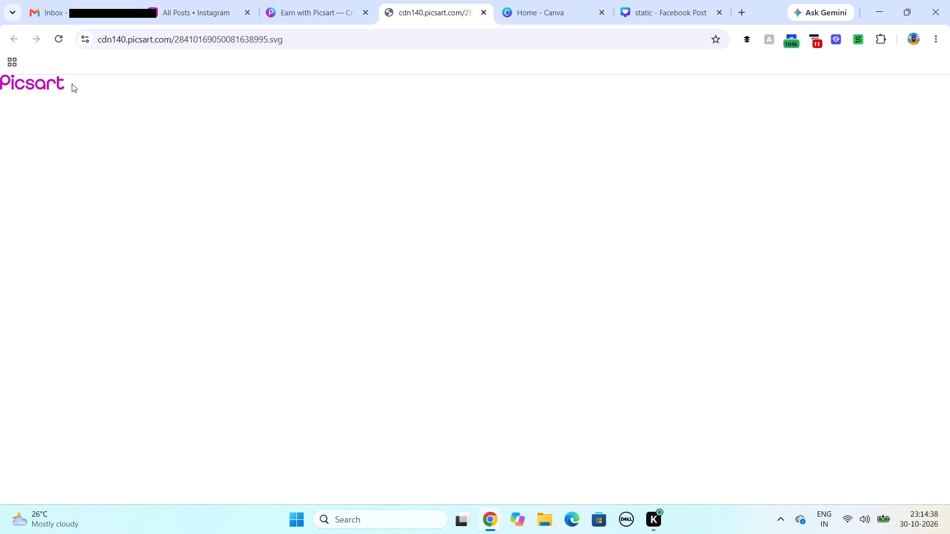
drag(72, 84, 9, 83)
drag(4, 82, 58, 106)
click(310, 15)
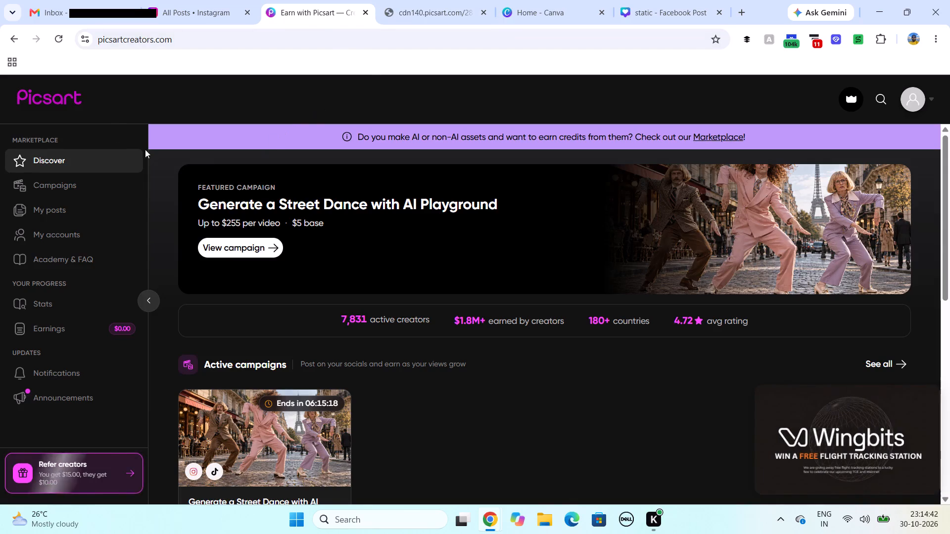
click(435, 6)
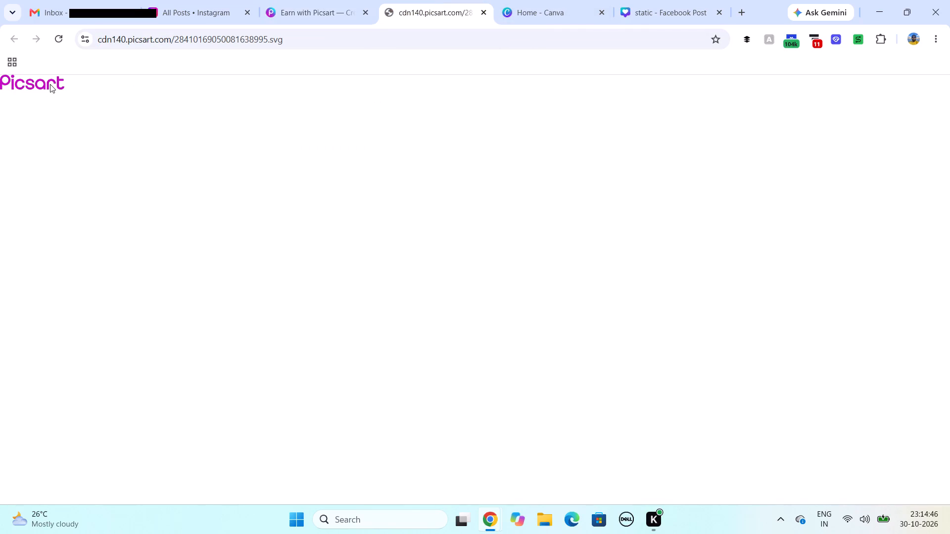
Save the Picsart logo image to the Desktop as an SVG document, keeping the suggested file name.
right_click(50, 84)
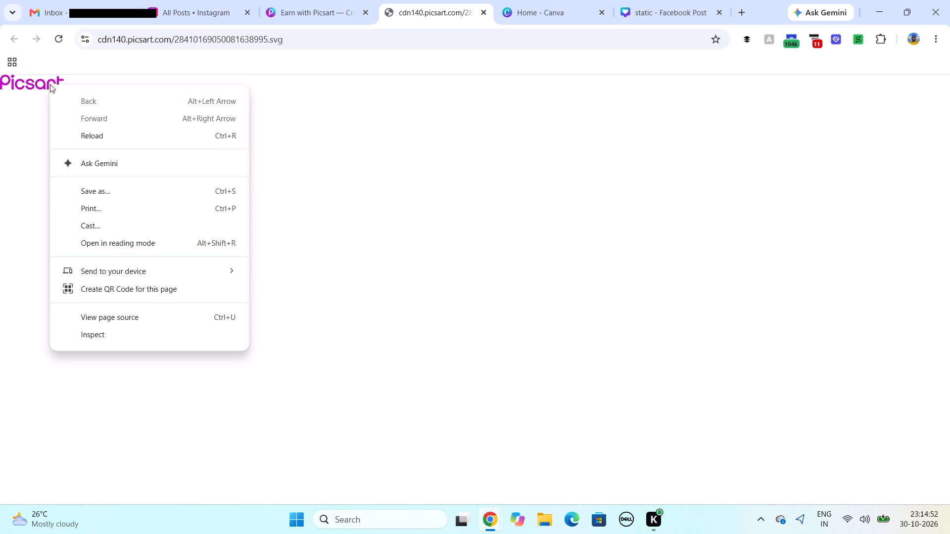
click(101, 192)
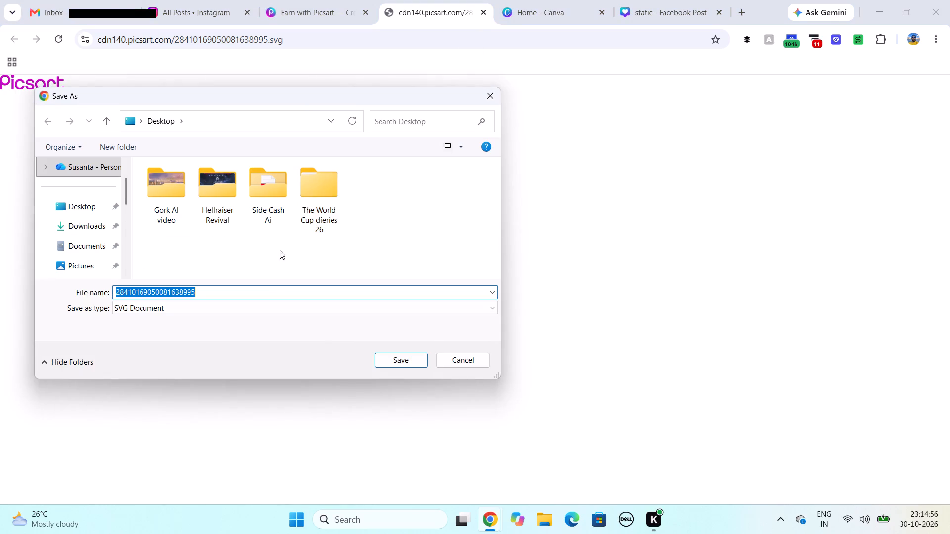
click(89, 208)
click(400, 359)
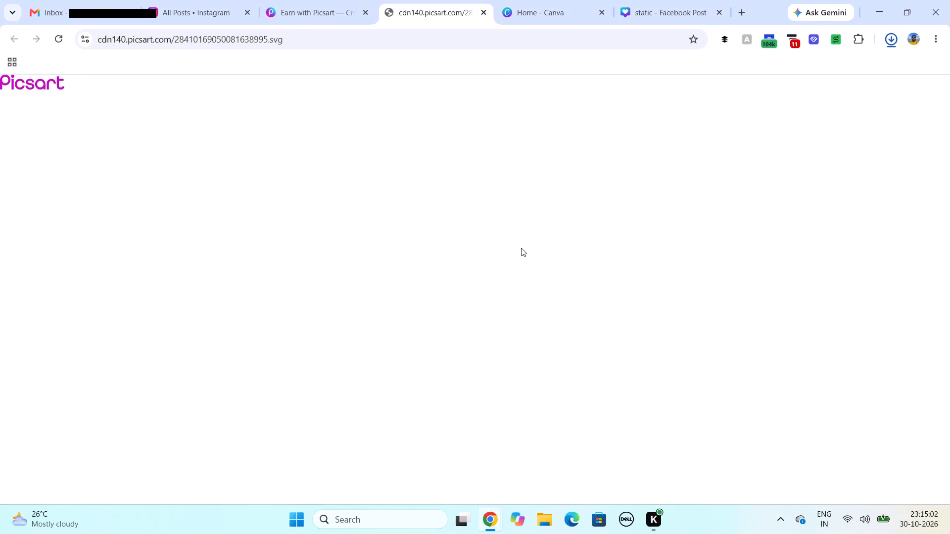
Close the browser window containing the Picsart logo and Canva tabs, and switch to the remaining New Tab window.
click(491, 523)
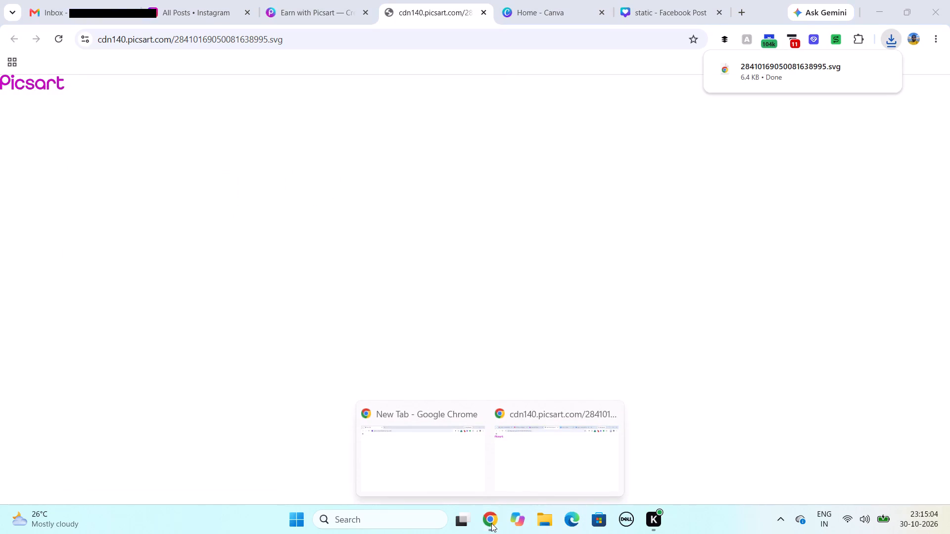
click(491, 523)
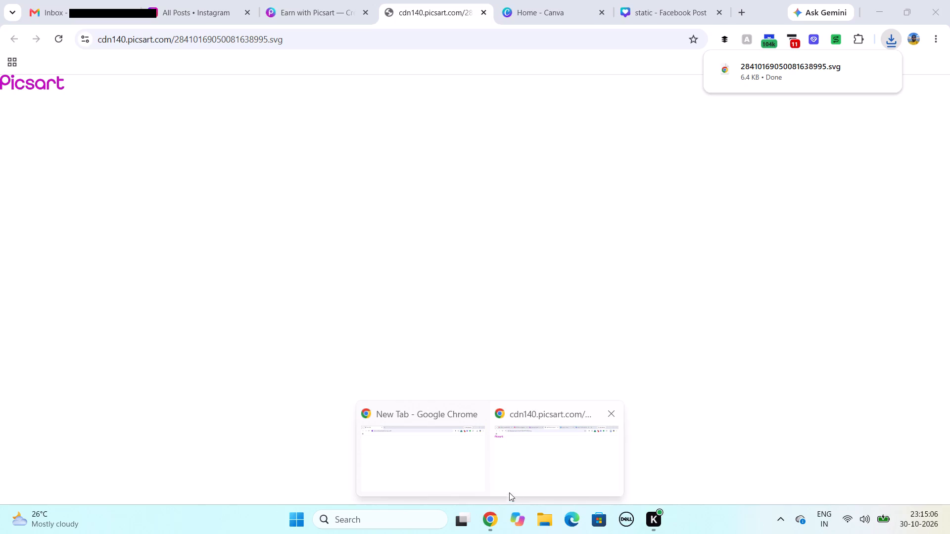
click(611, 415)
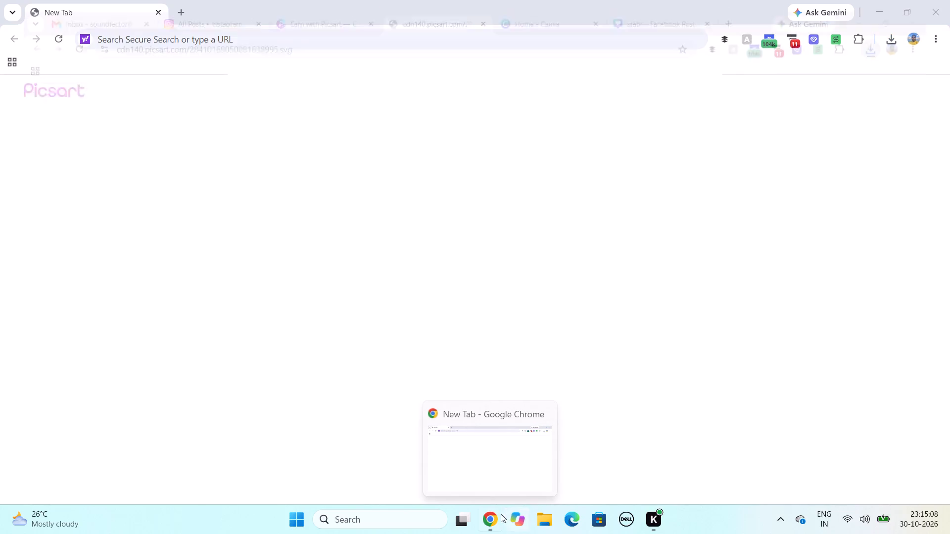
click(490, 522)
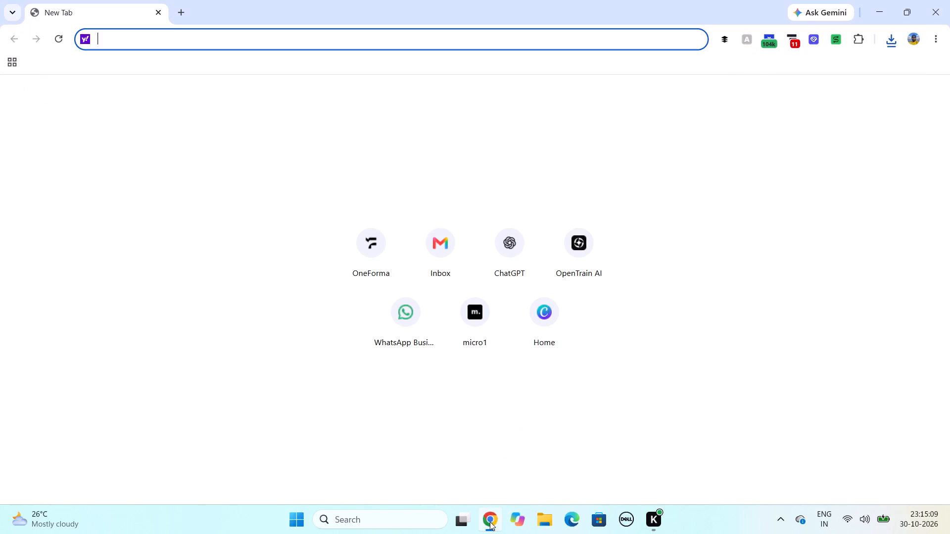
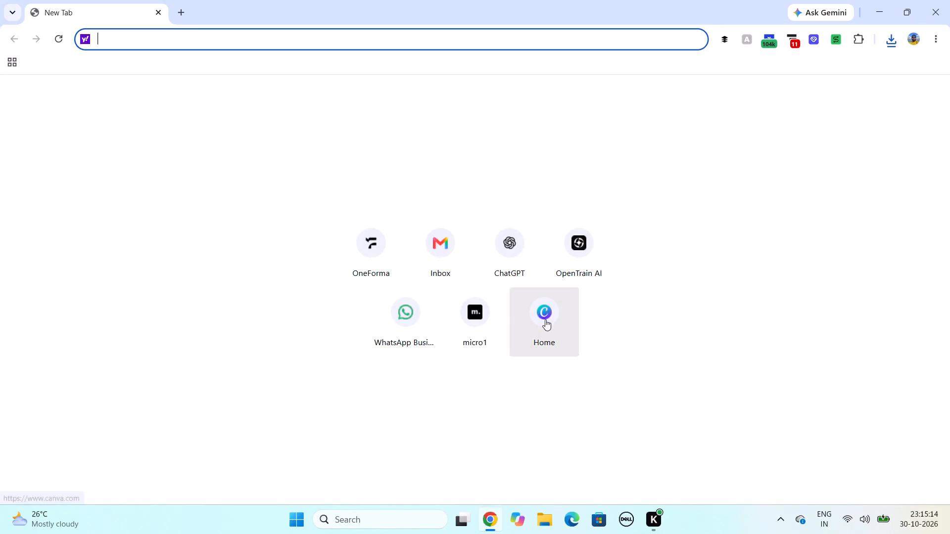
Go to the Canva home page and reopen the recent "static" design with the "EARN money with" headline on purple gingham.
click(545, 319)
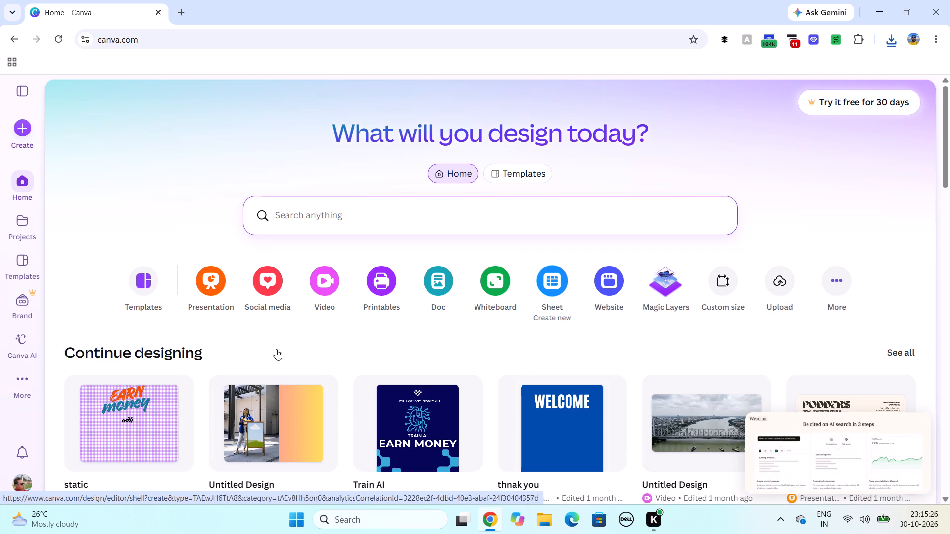
click(145, 417)
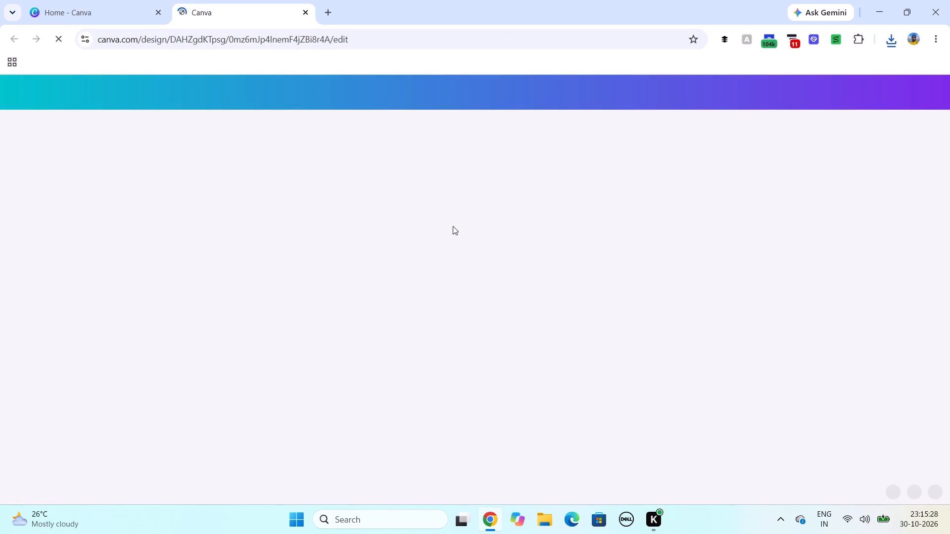
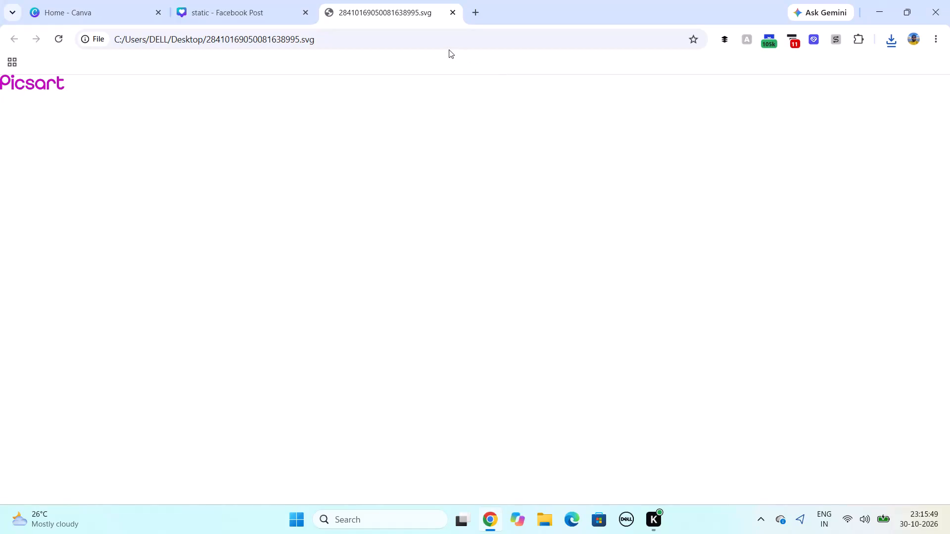
Close the SVG logo file and open the picsartcreators.com site in a new tab.
click(453, 14)
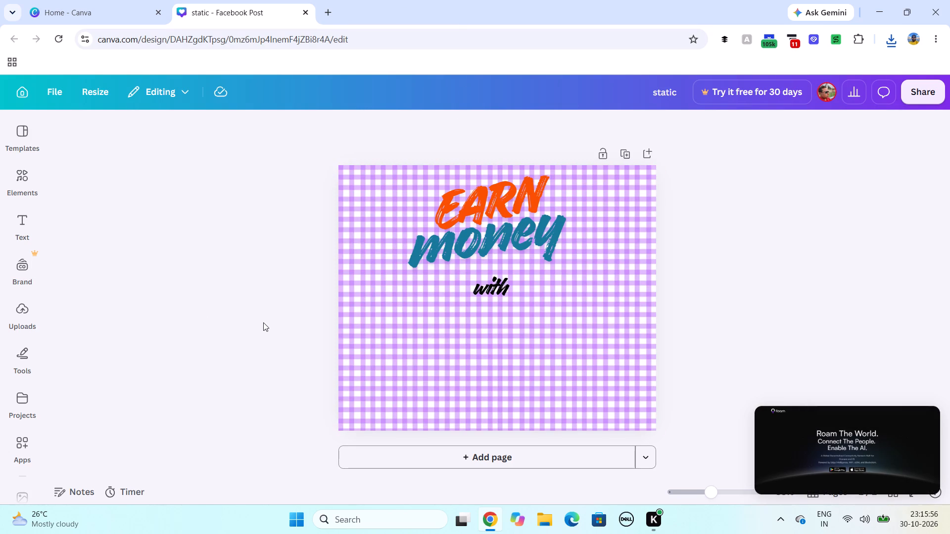
click(326, 13)
click(348, 34)
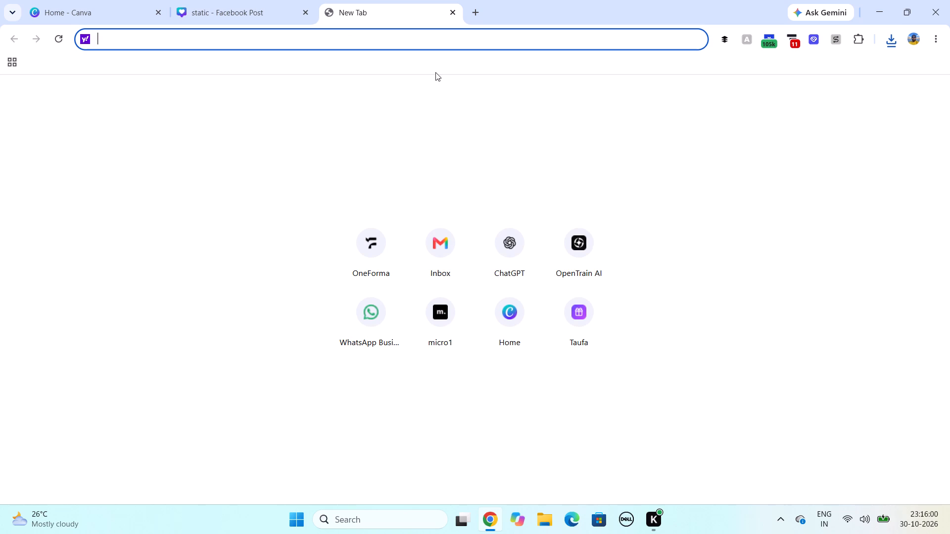
key(p)
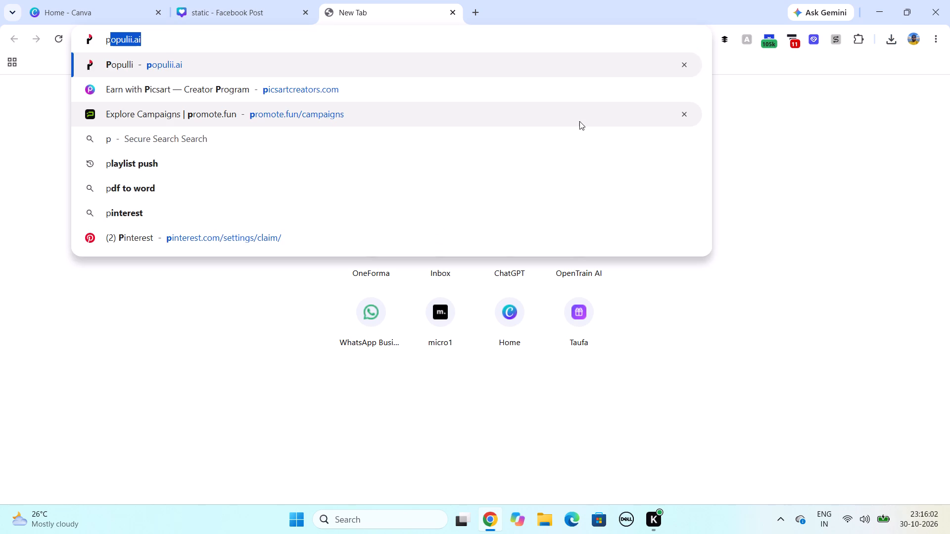
key(i)
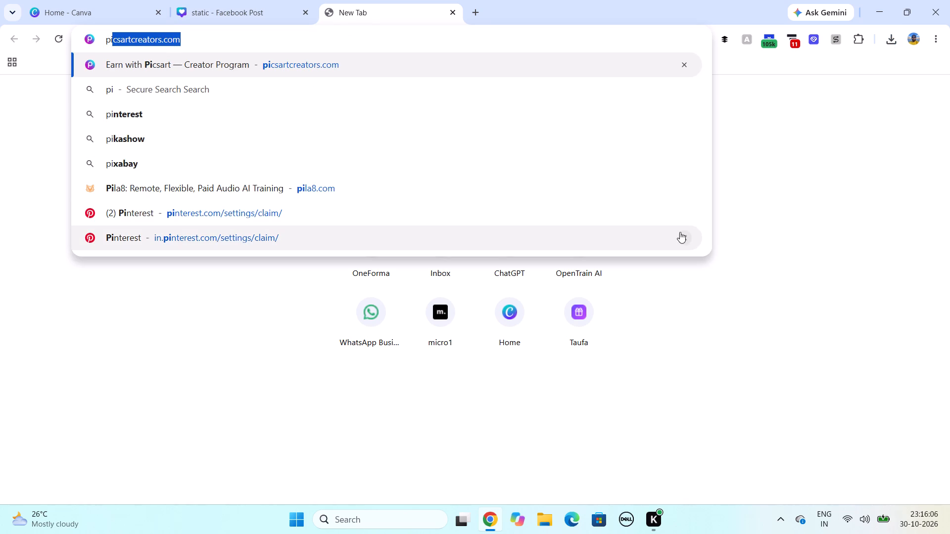
key(Return)
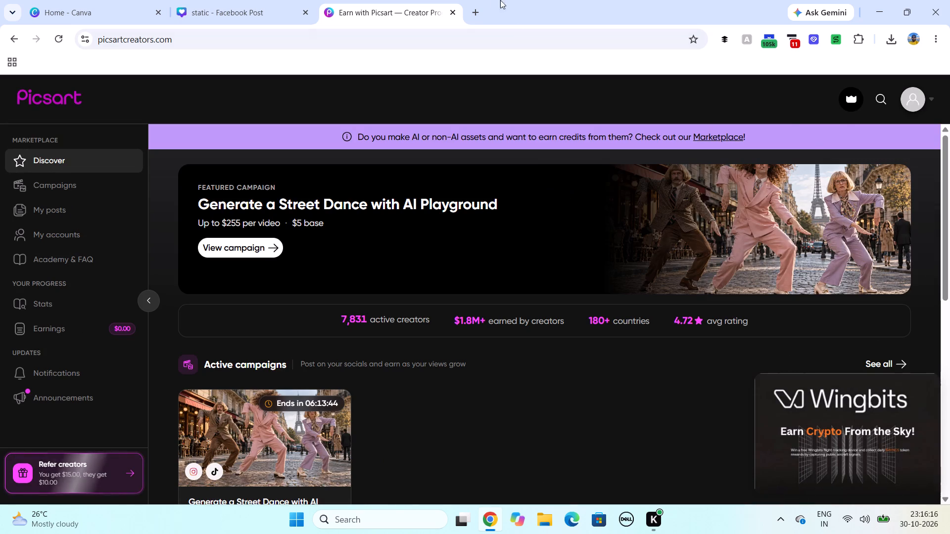
Search the web for "image picsart" in another new tab and show the image results.
click(476, 12)
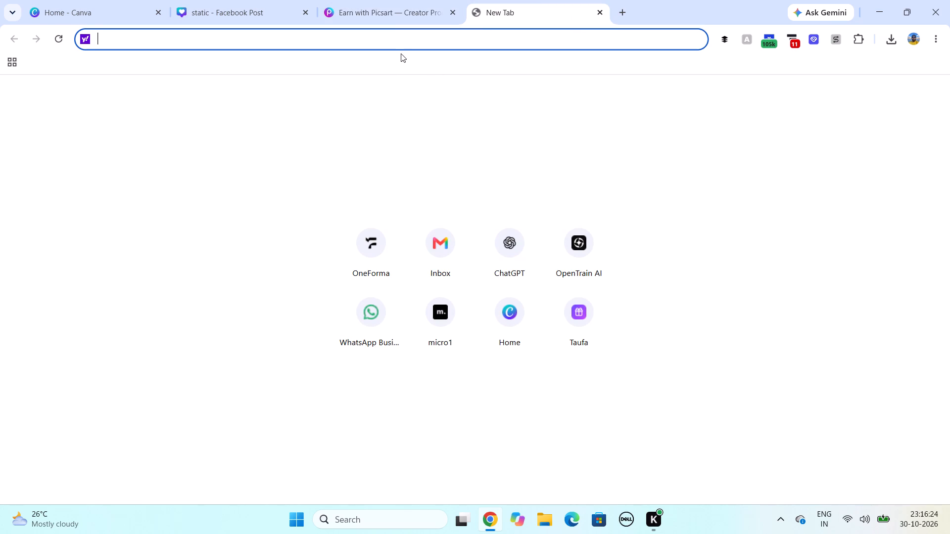
click(416, 39)
key(i)
text(ma)
text(ge)
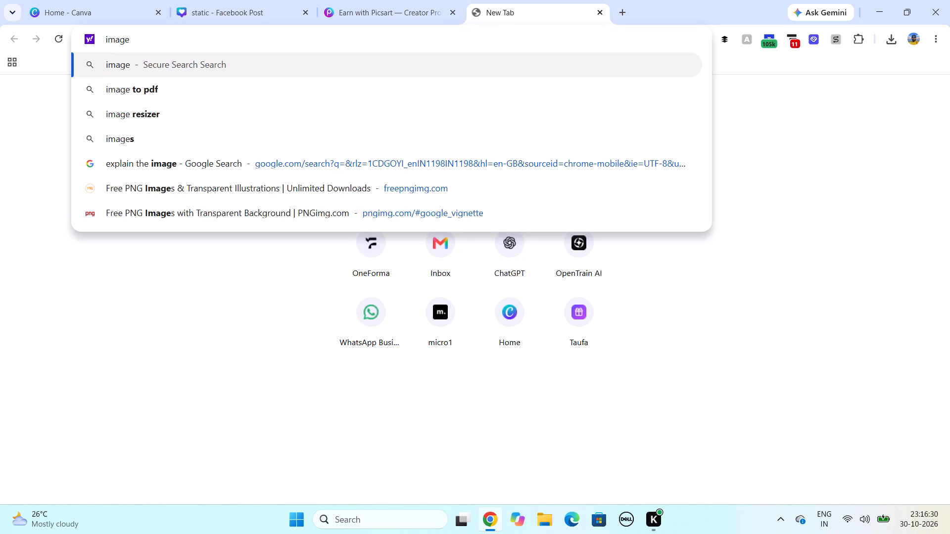
key(space)
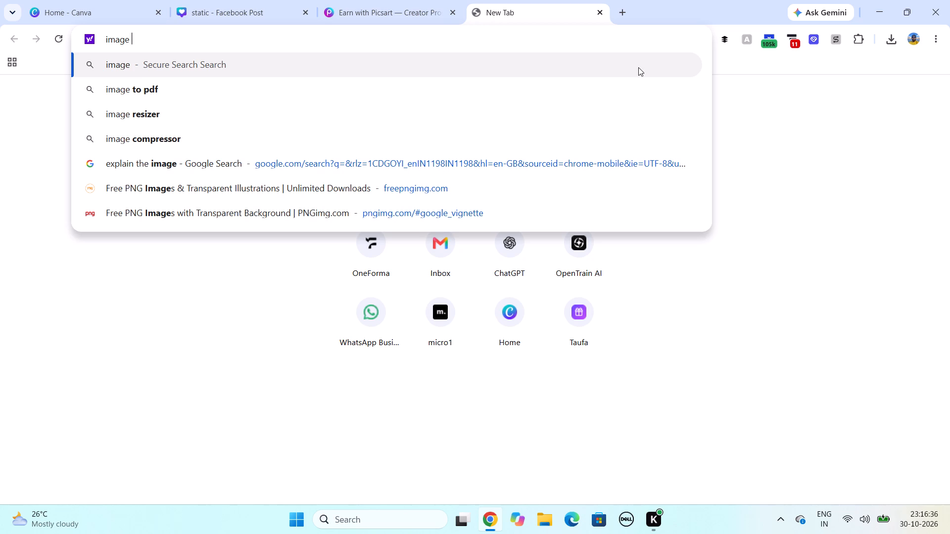
key(p)
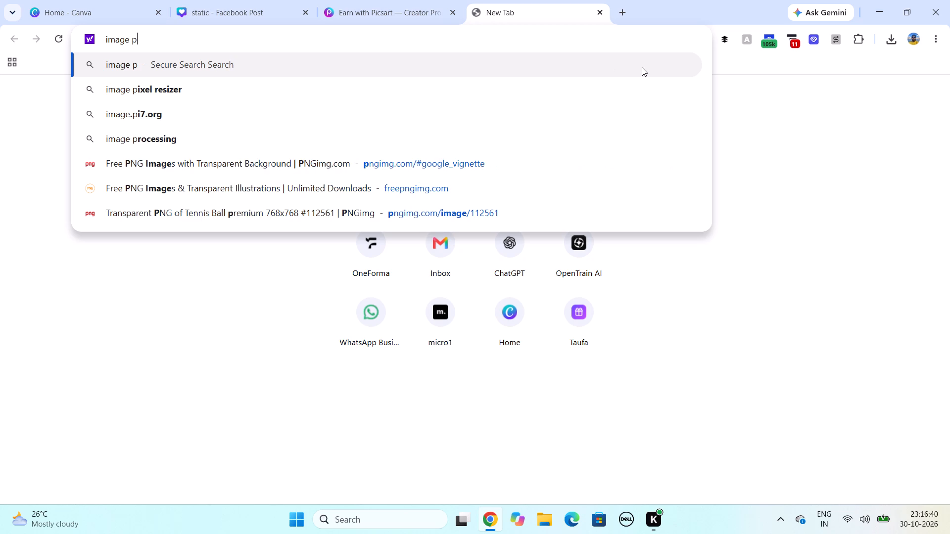
text(icsa)
key(r)
key(t)
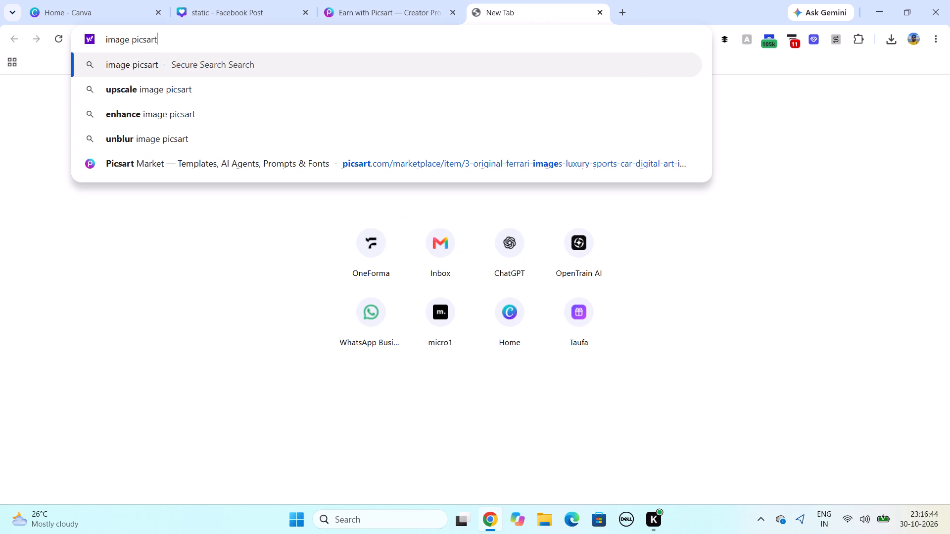
key(Return)
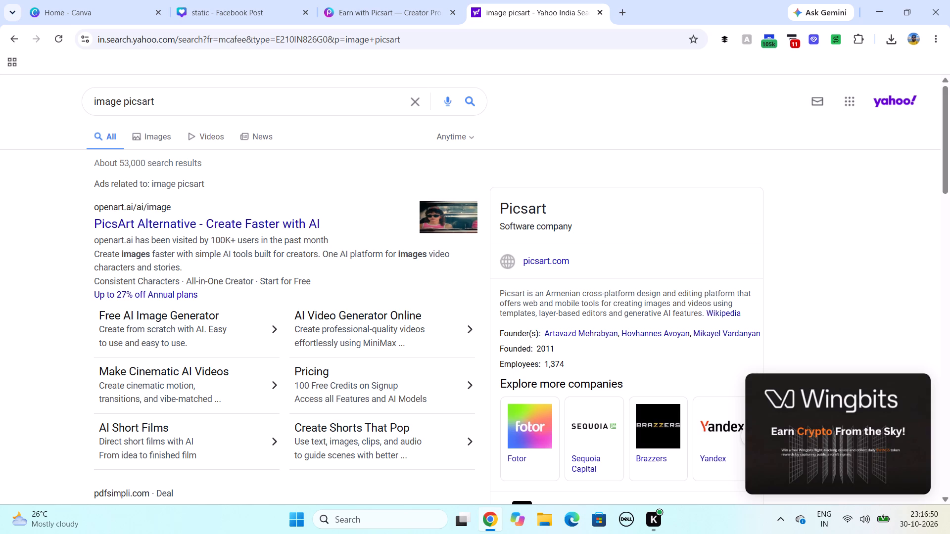
click(161, 139)
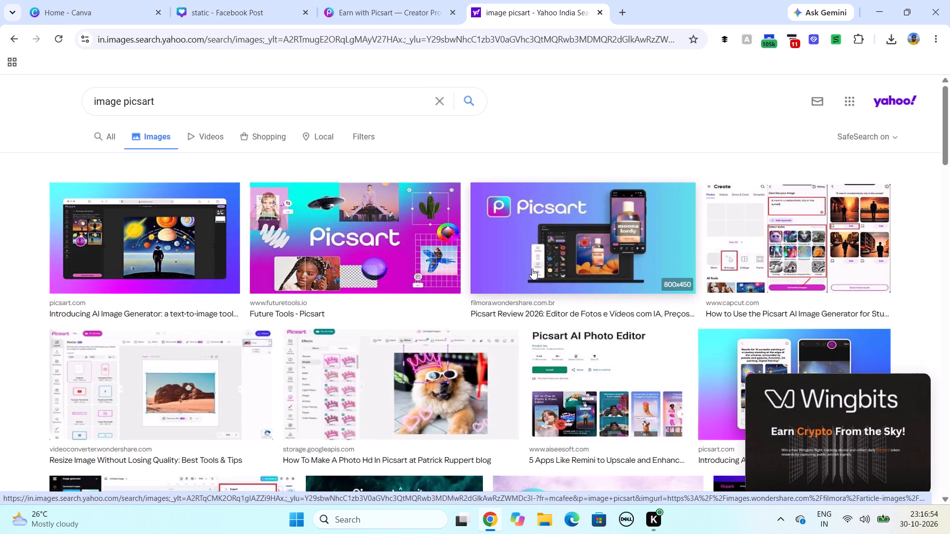
Browse the Picsart image results for a clear logo picture suitable for the post.
scroll(532, 259, down, 5)
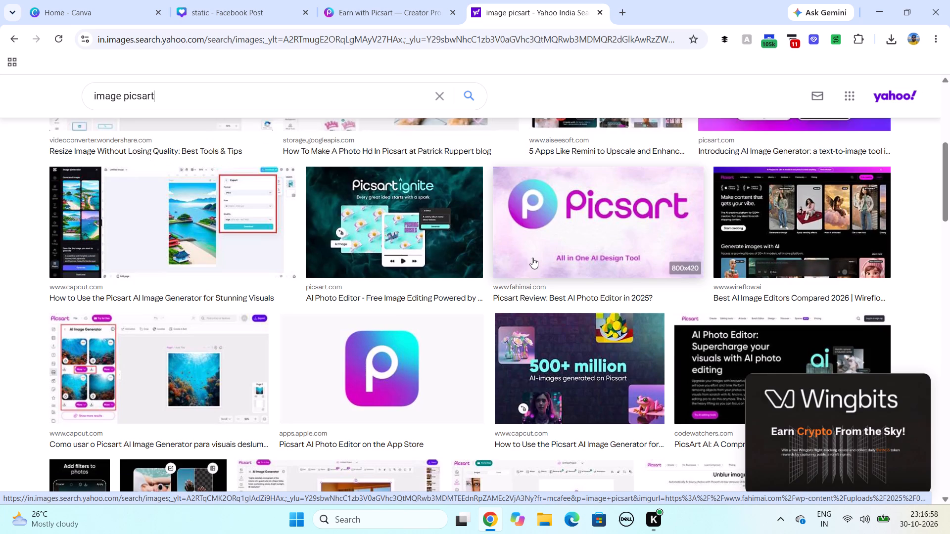
scroll(532, 258, down, 3)
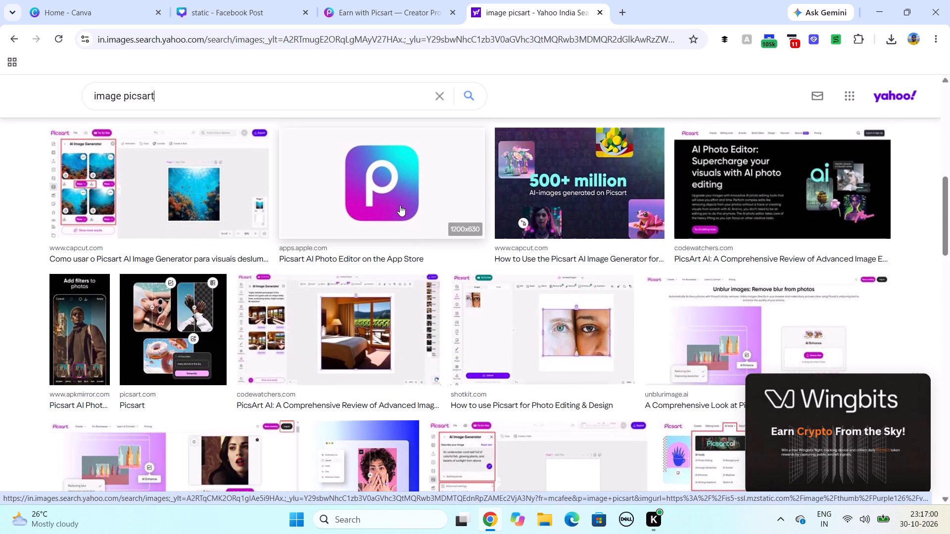
scroll(503, 214, down, 3)
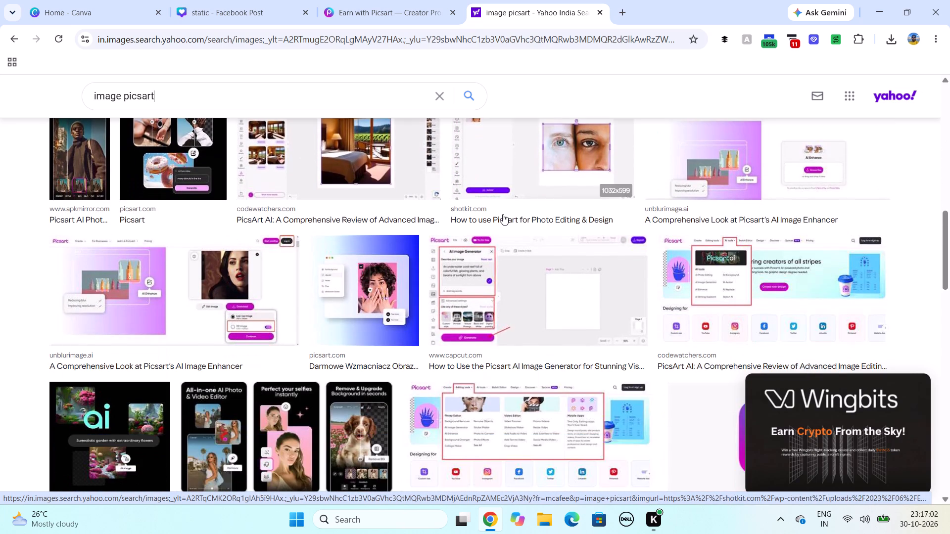
scroll(503, 214, down, 5)
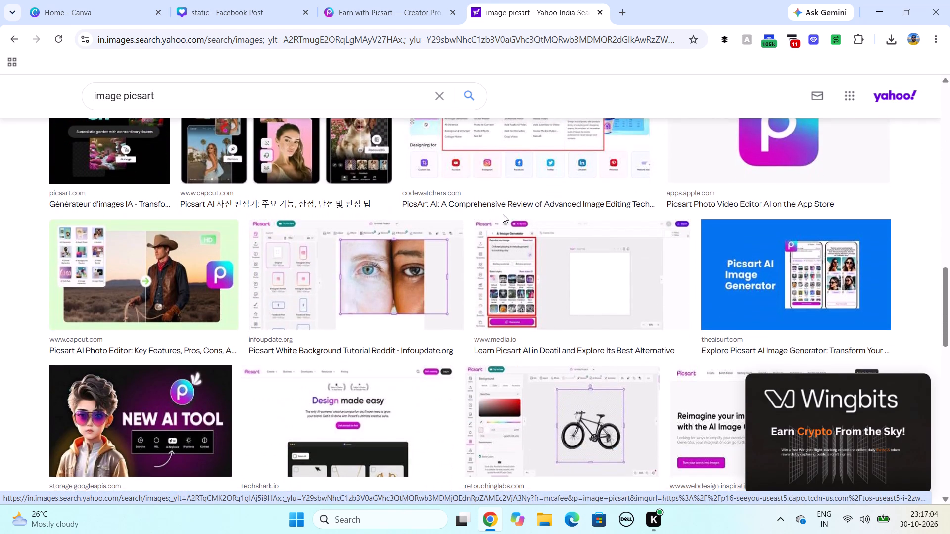
scroll(503, 214, down, 6)
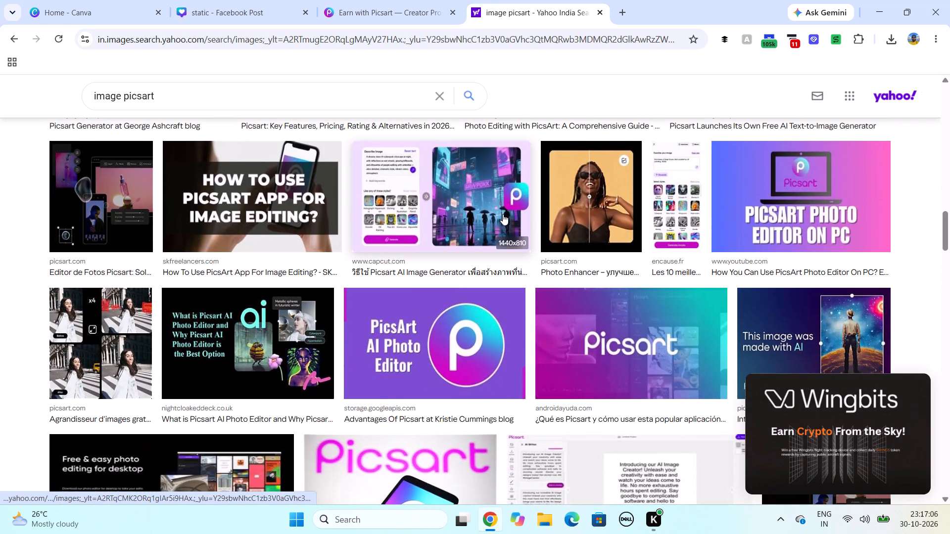
scroll(503, 214, down, 2)
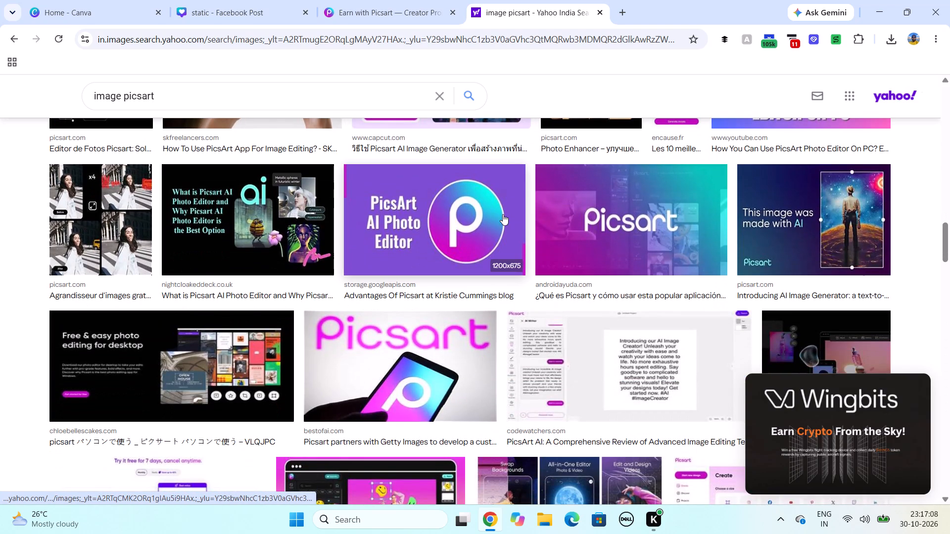
scroll(503, 214, down, 5)
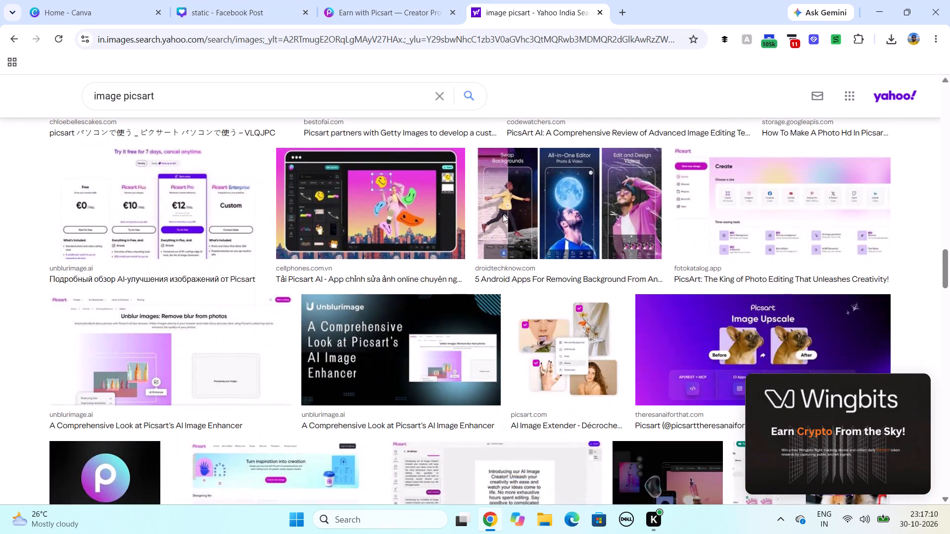
scroll(503, 214, down, 5)
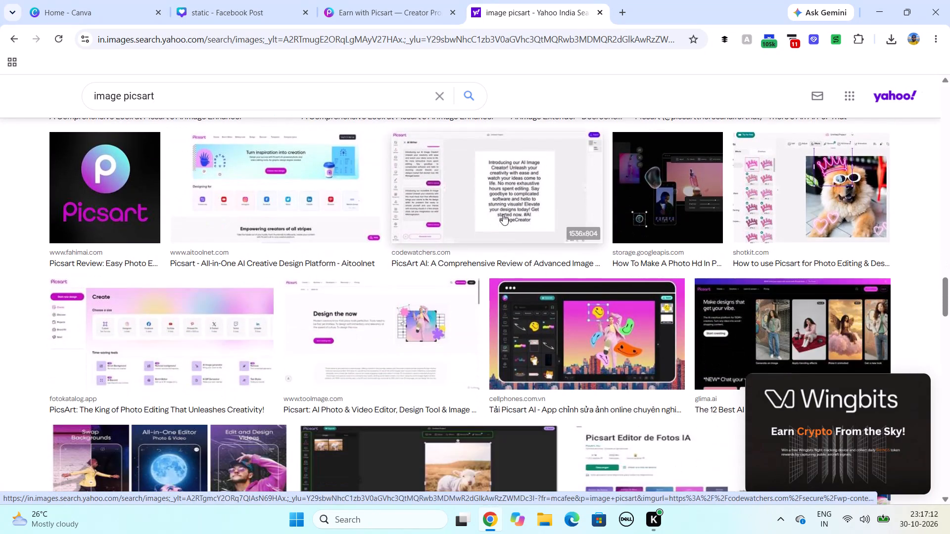
scroll(503, 214, down, 9)
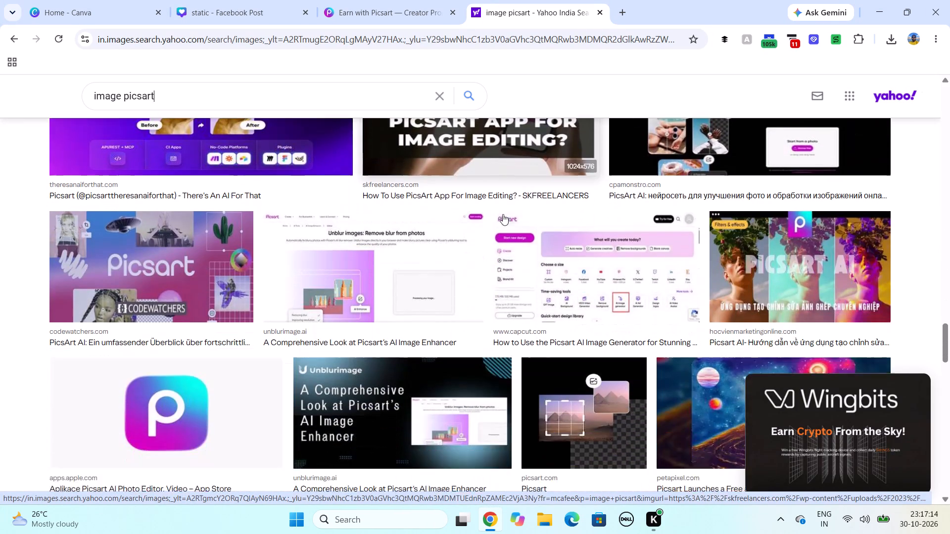
scroll(503, 214, down, 3)
scroll(503, 214, up, 5)
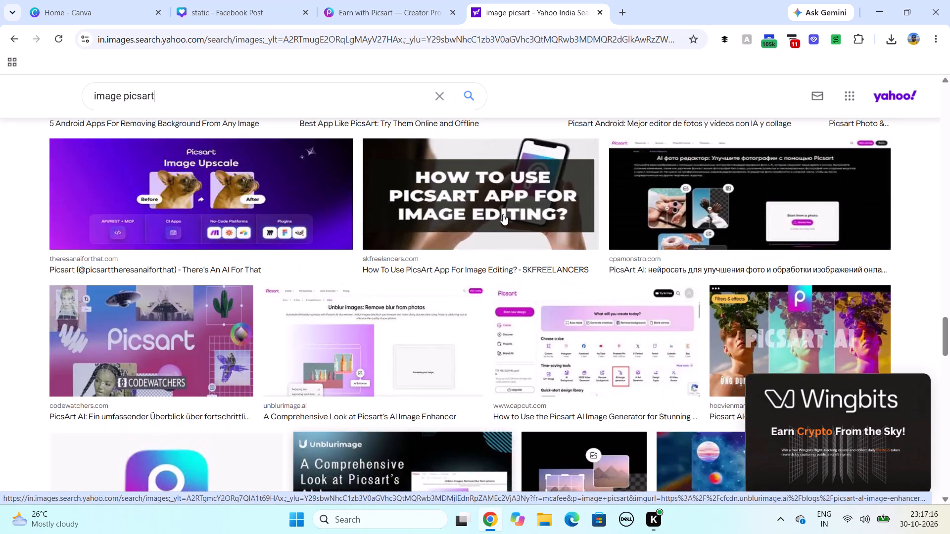
scroll(503, 214, up, 11)
scroll(503, 214, up, 14)
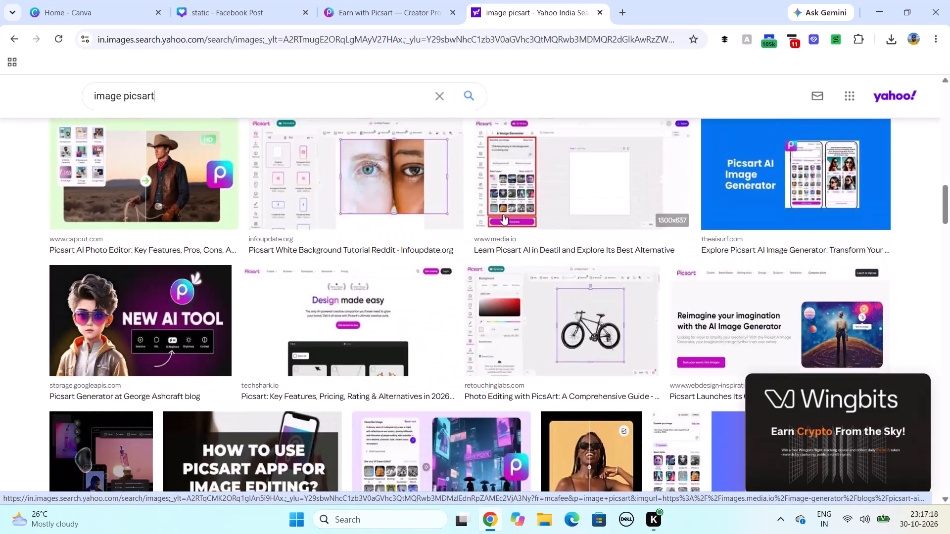
scroll(503, 214, up, 10)
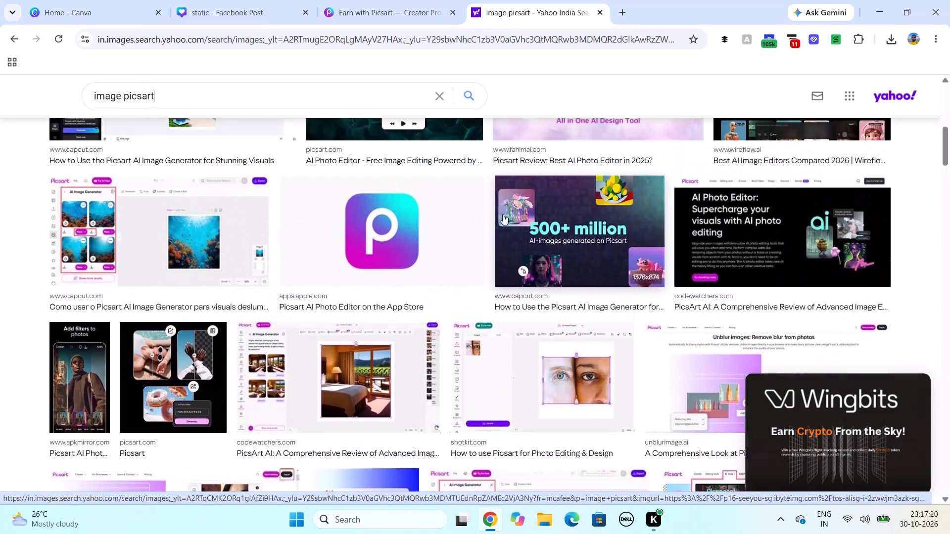
scroll(503, 214, up, 2)
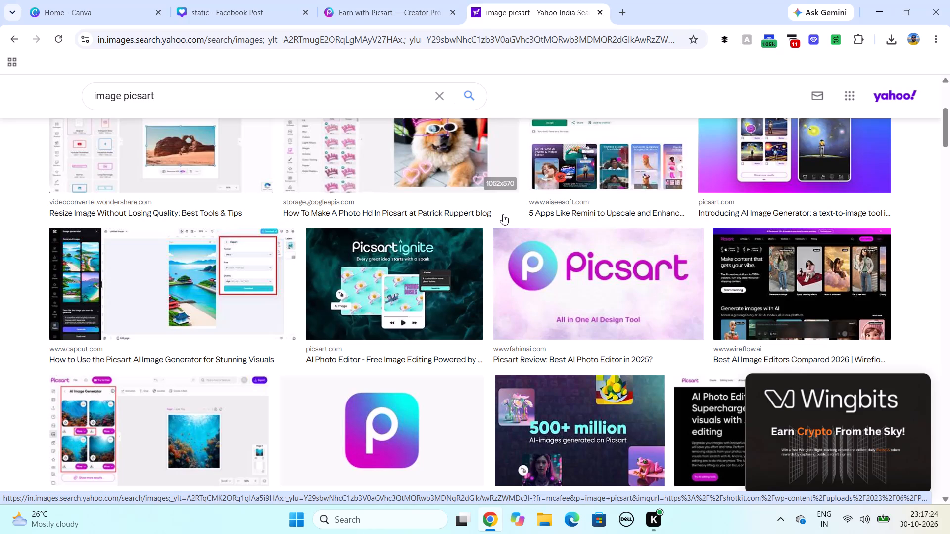
Save the fahimai.com Picsart logo image with the "All in One AI Design Tool" tagline to the Desktop as a WEBP file.
click(601, 275)
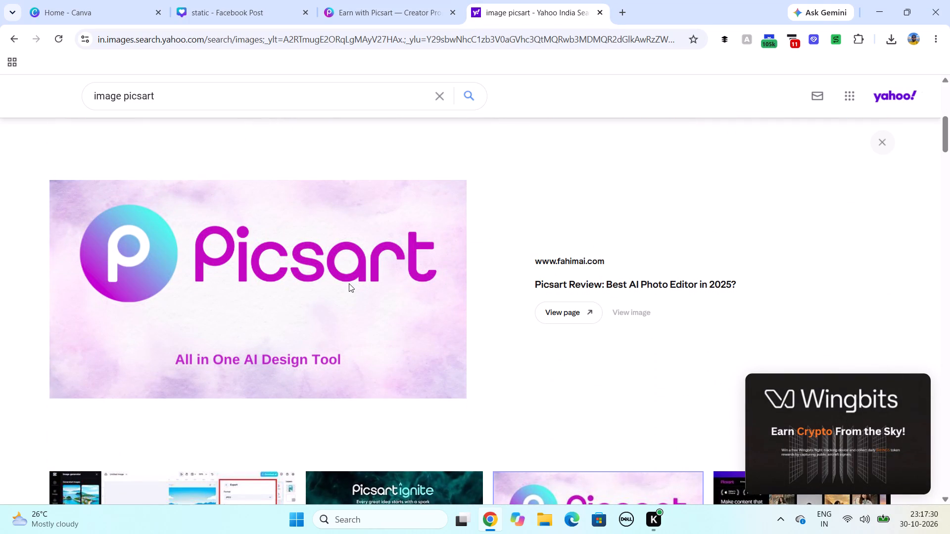
right_click(349, 283)
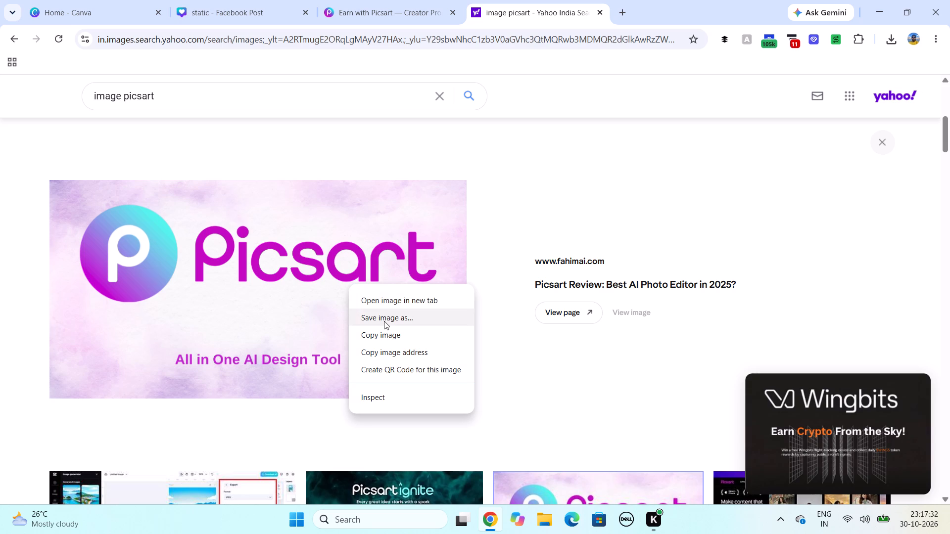
click(384, 321)
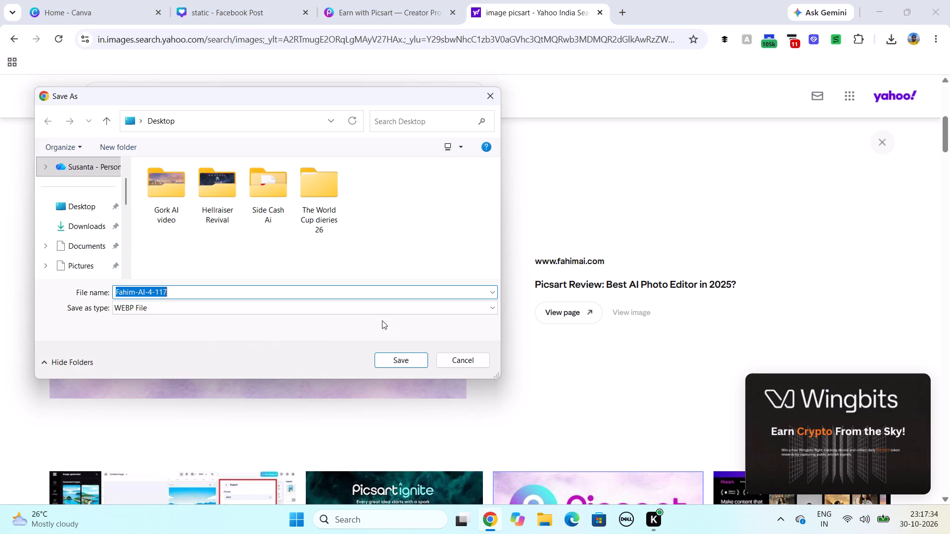
click(98, 203)
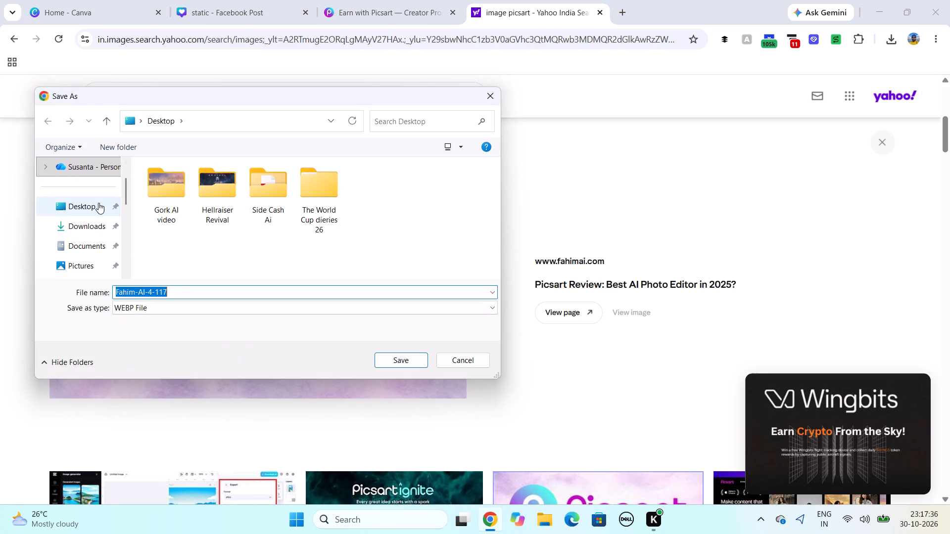
click(401, 363)
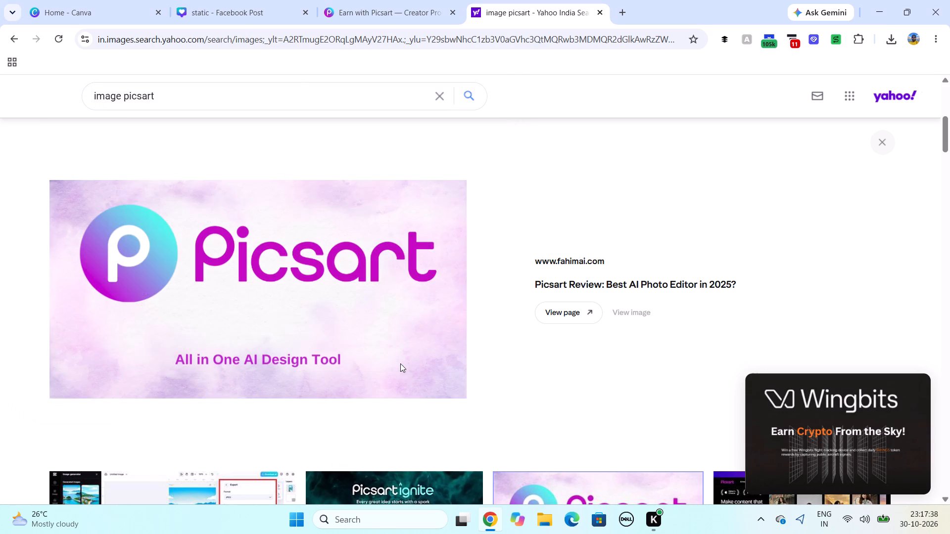
Return to the static Facebook Post design and upload the Fahim-AI-4-117 Picsart logo file from the Desktop.
click(387, 7)
click(252, 15)
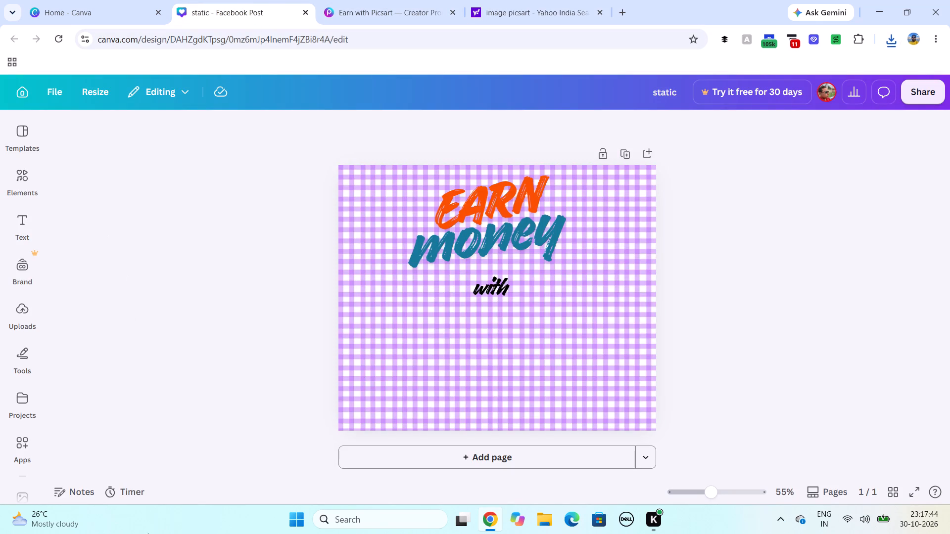
click(20, 309)
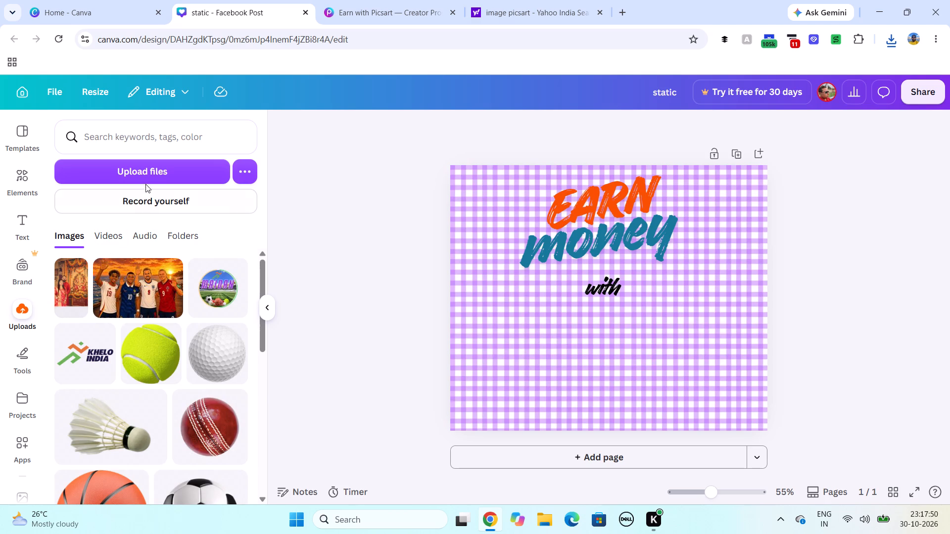
click(145, 171)
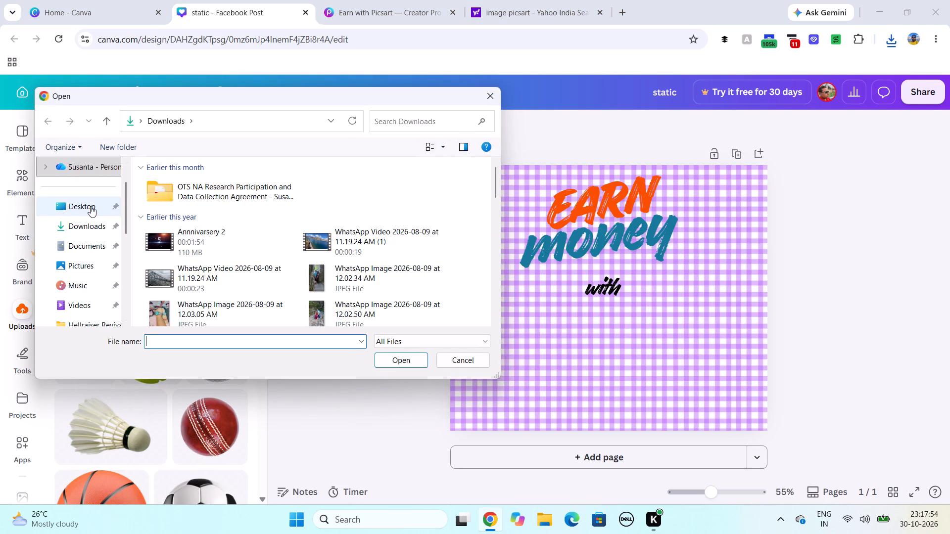
click(91, 206)
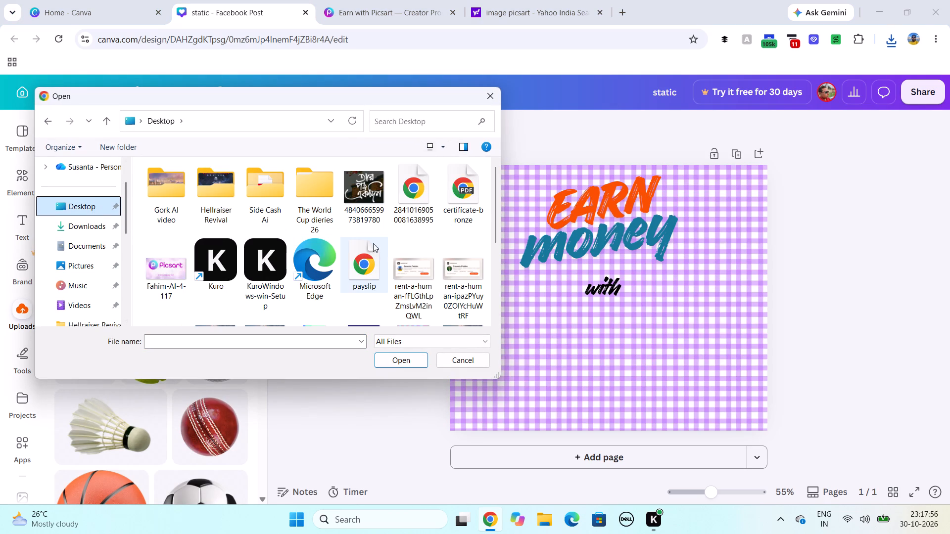
click(161, 268)
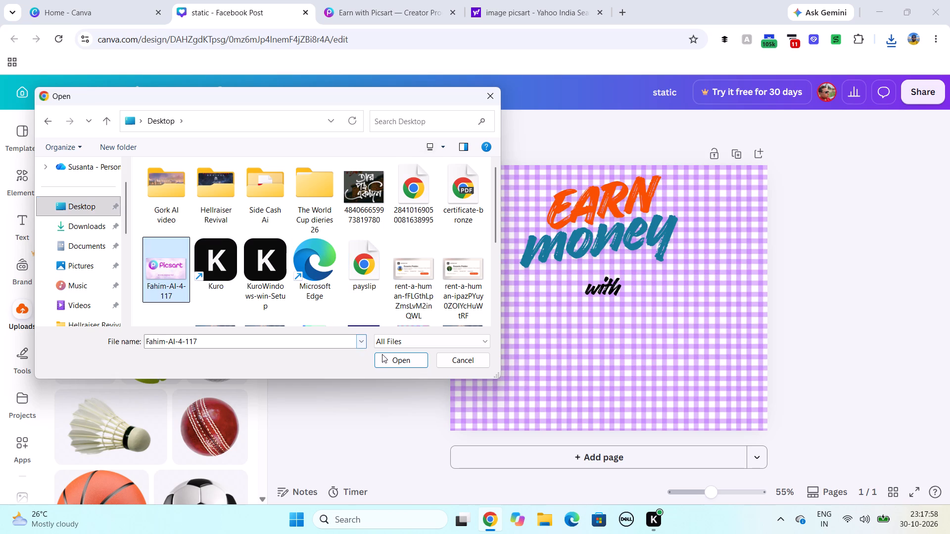
click(398, 360)
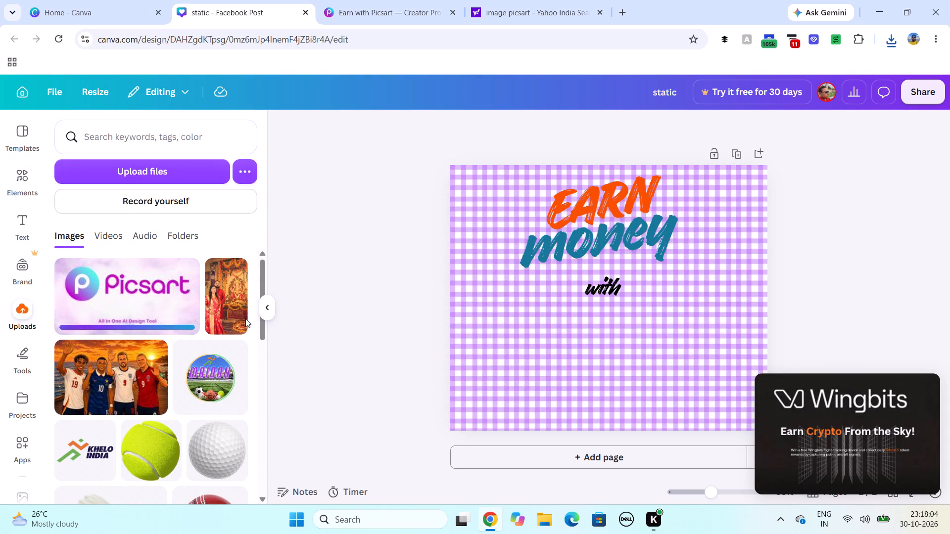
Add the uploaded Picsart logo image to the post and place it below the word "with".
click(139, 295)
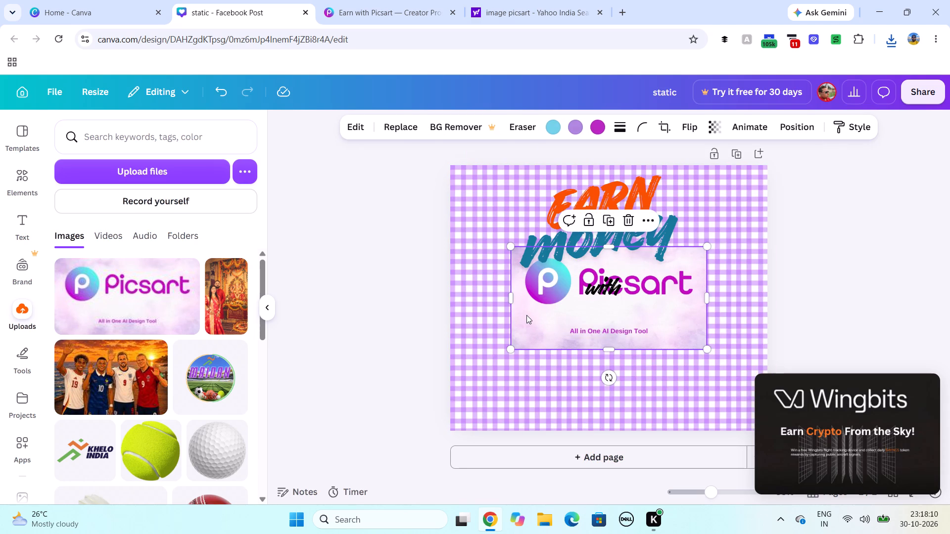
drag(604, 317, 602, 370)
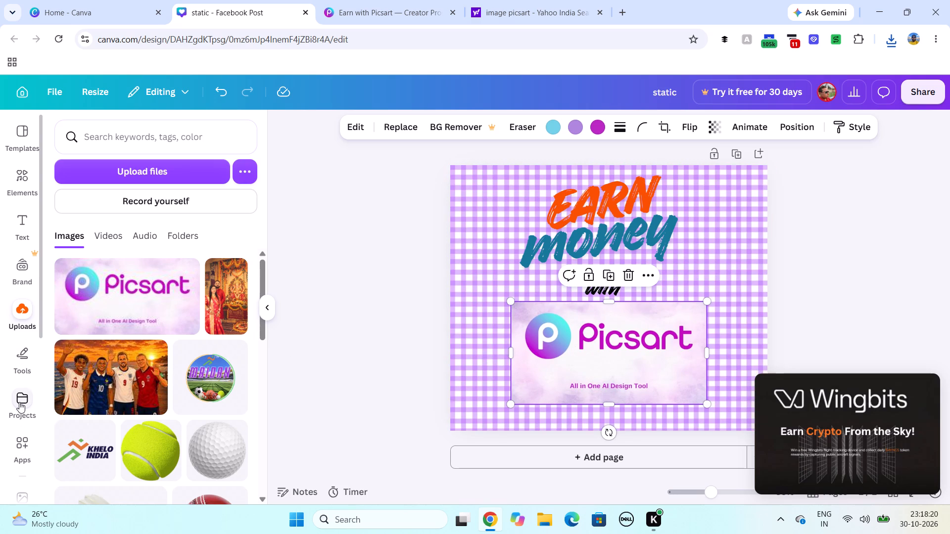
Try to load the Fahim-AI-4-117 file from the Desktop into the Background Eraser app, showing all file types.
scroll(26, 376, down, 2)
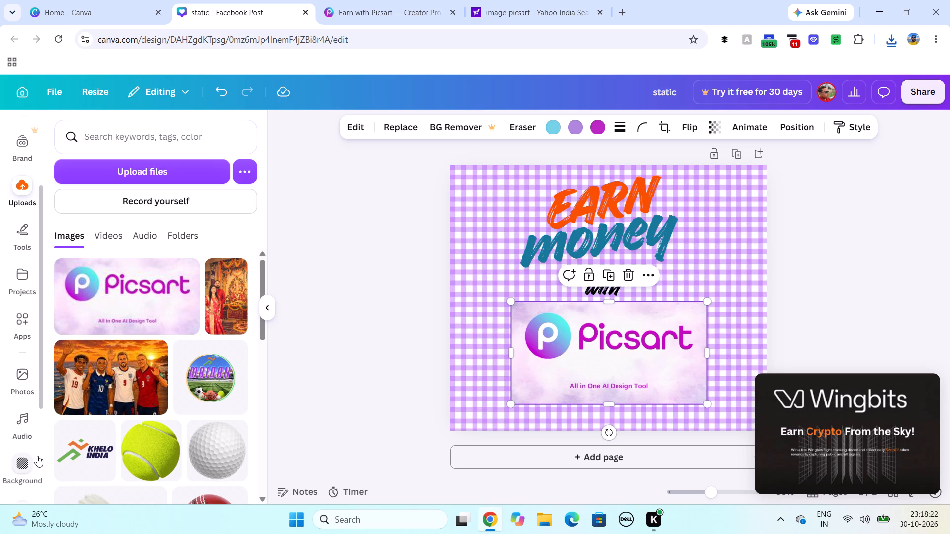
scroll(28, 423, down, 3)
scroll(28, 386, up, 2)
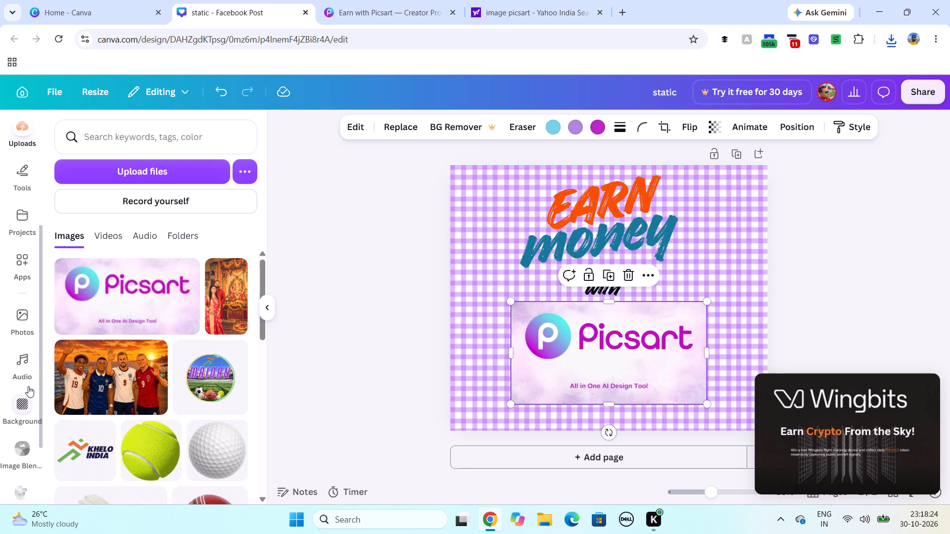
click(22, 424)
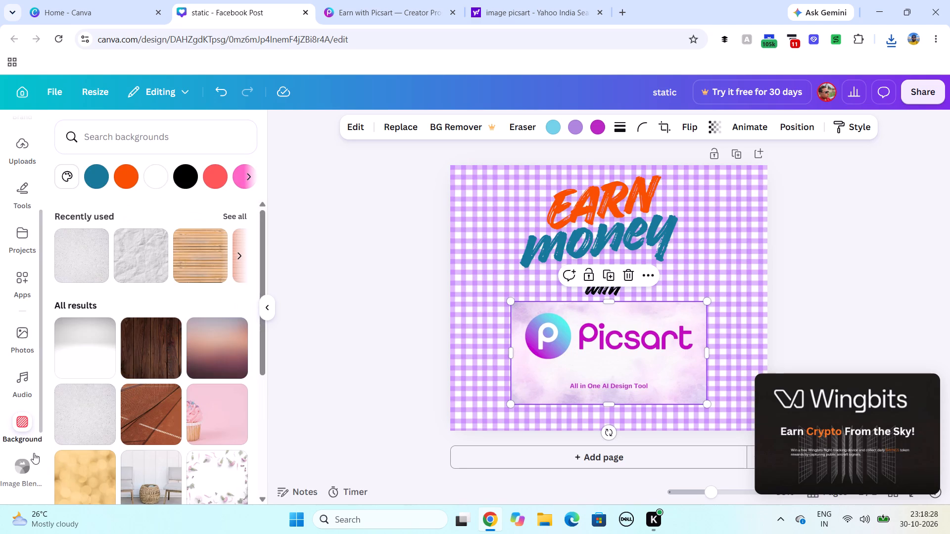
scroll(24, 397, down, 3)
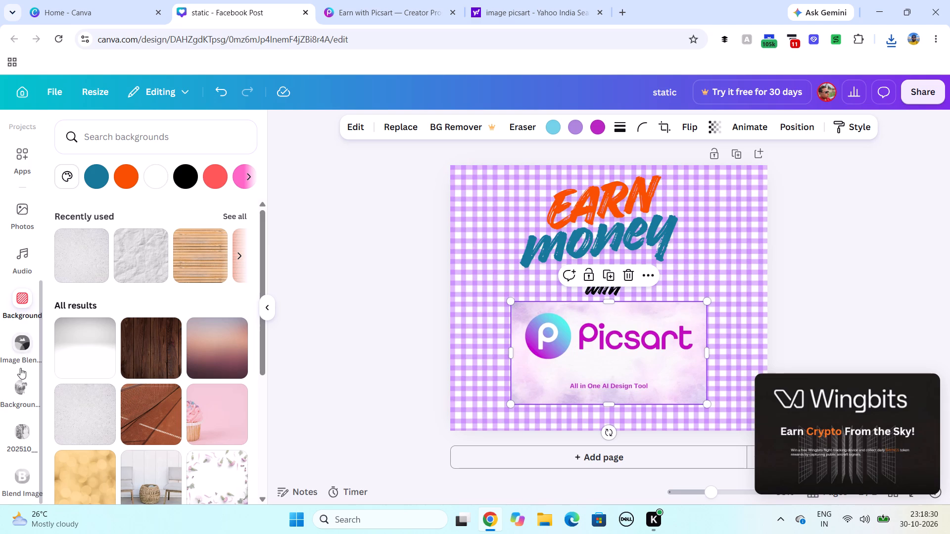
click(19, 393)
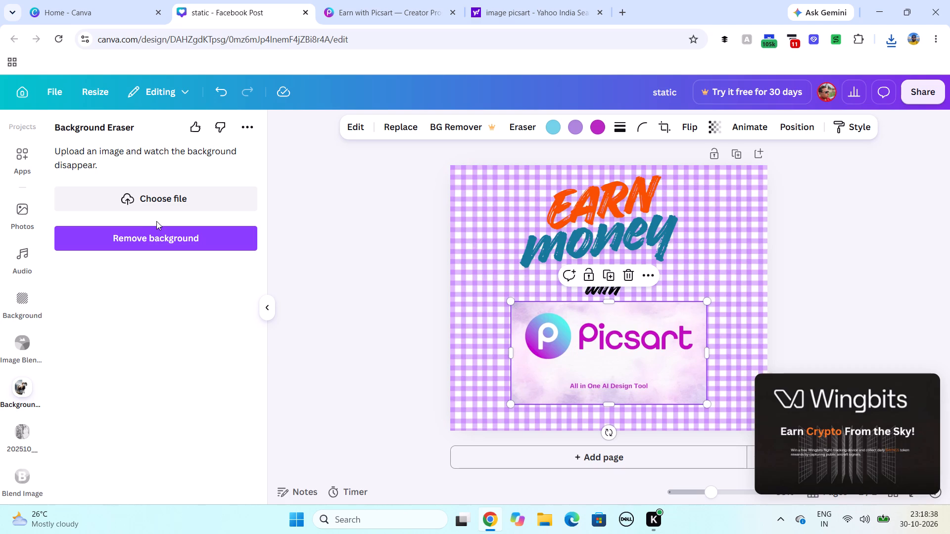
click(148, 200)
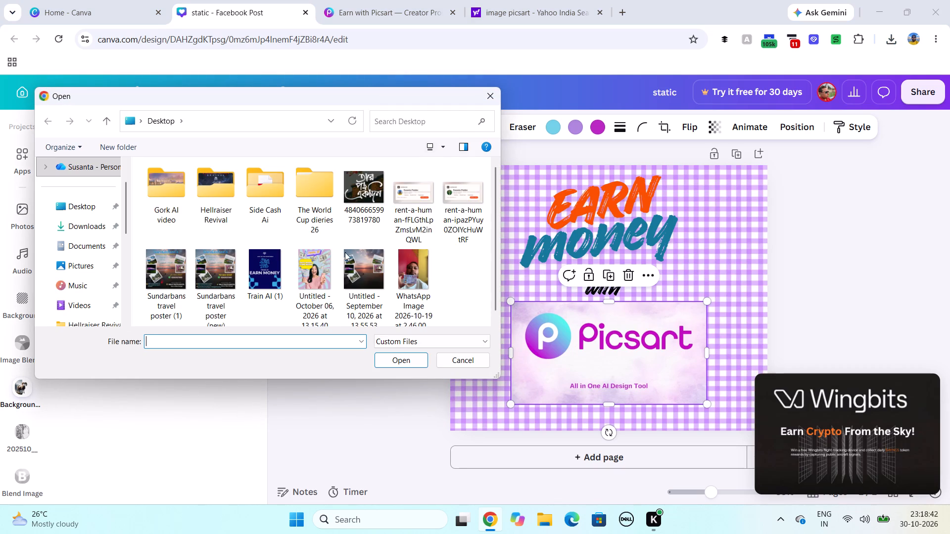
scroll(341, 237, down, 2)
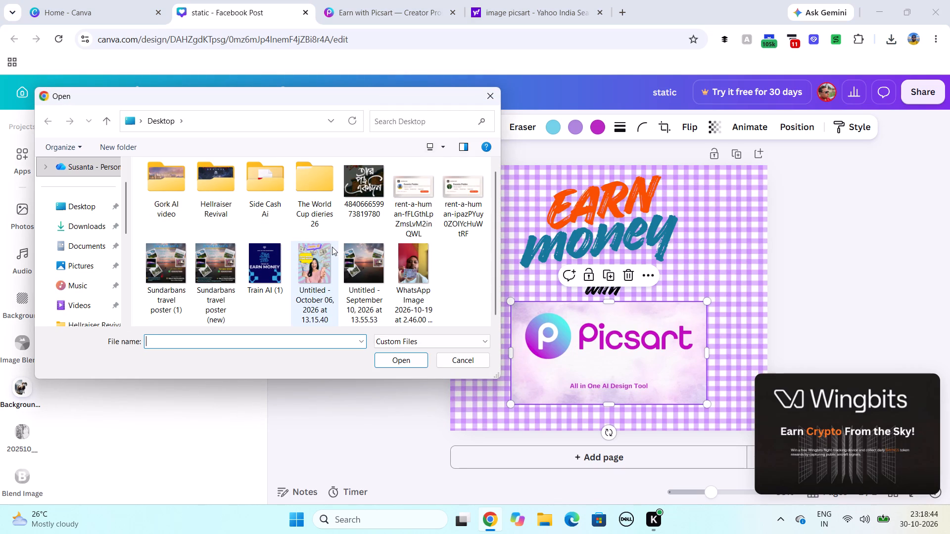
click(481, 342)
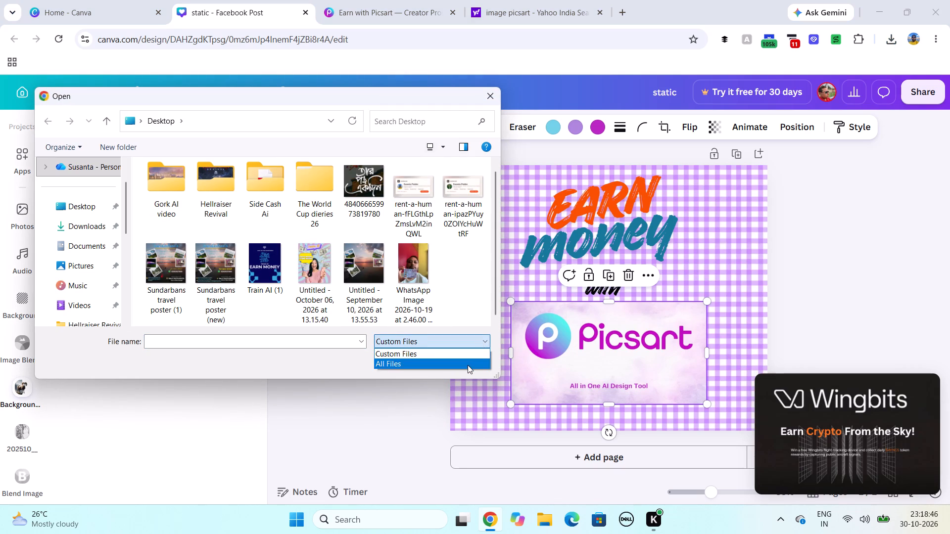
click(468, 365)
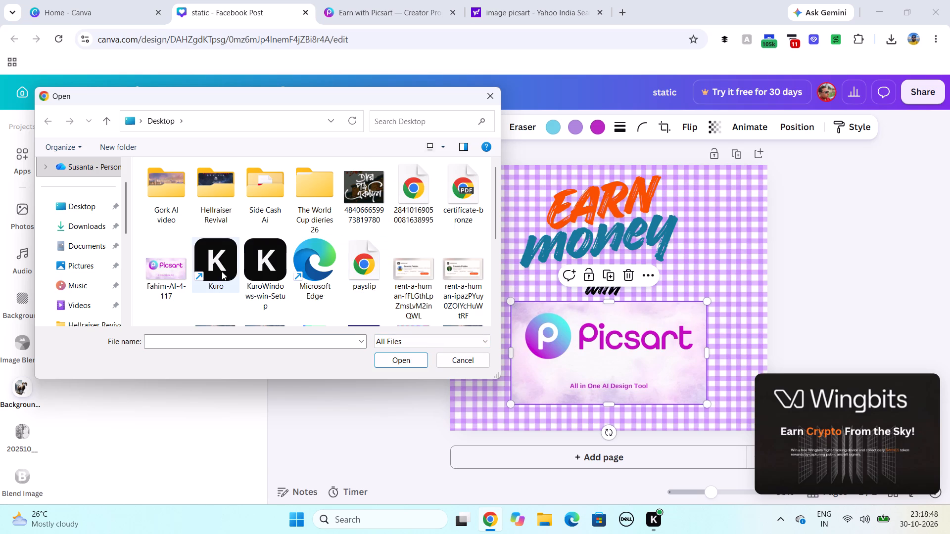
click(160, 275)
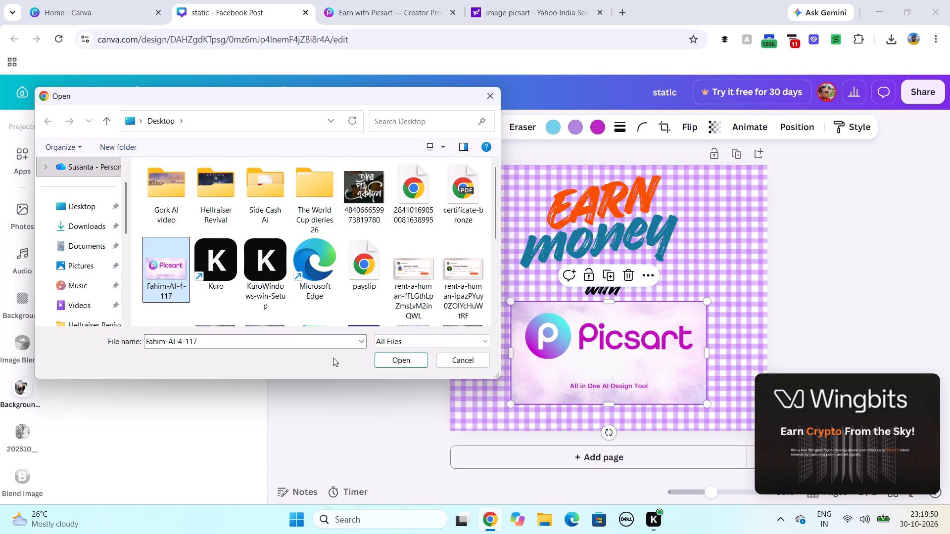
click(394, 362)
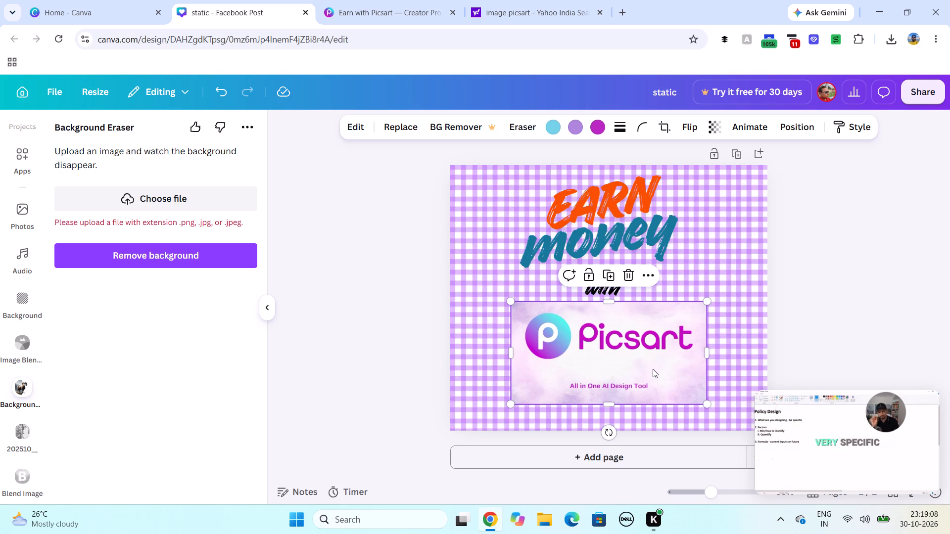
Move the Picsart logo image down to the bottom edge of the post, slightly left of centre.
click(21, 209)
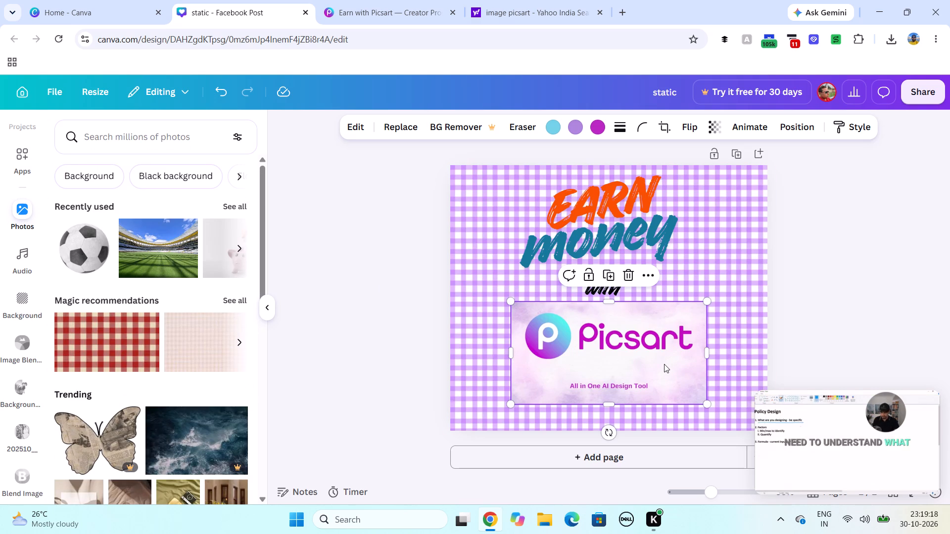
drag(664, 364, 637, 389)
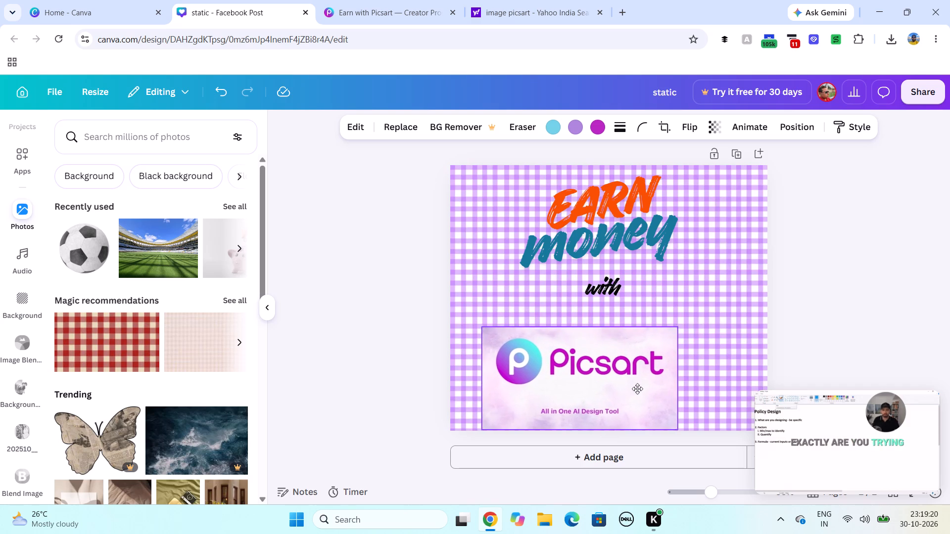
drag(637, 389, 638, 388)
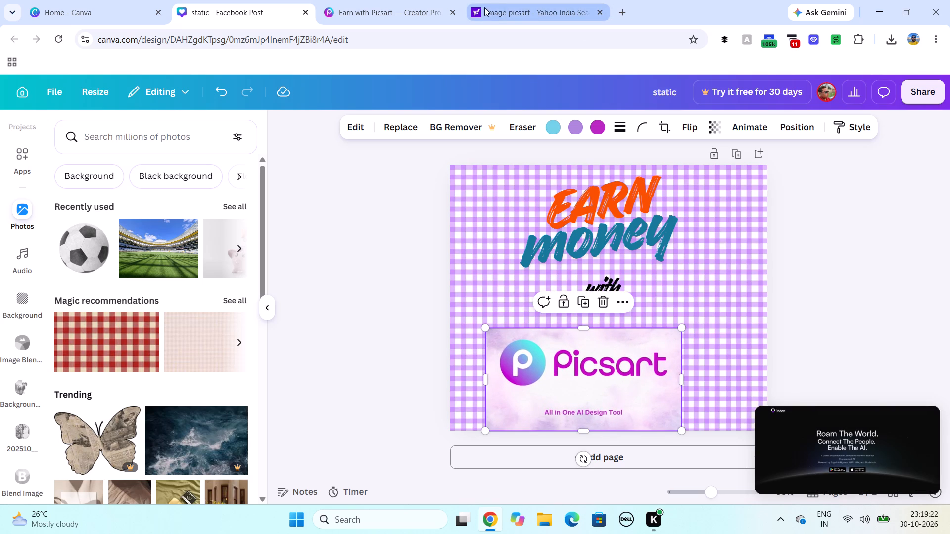
Close the Picsart image search and Earn with Picsart tabs, and open a new tab.
click(532, 10)
click(597, 11)
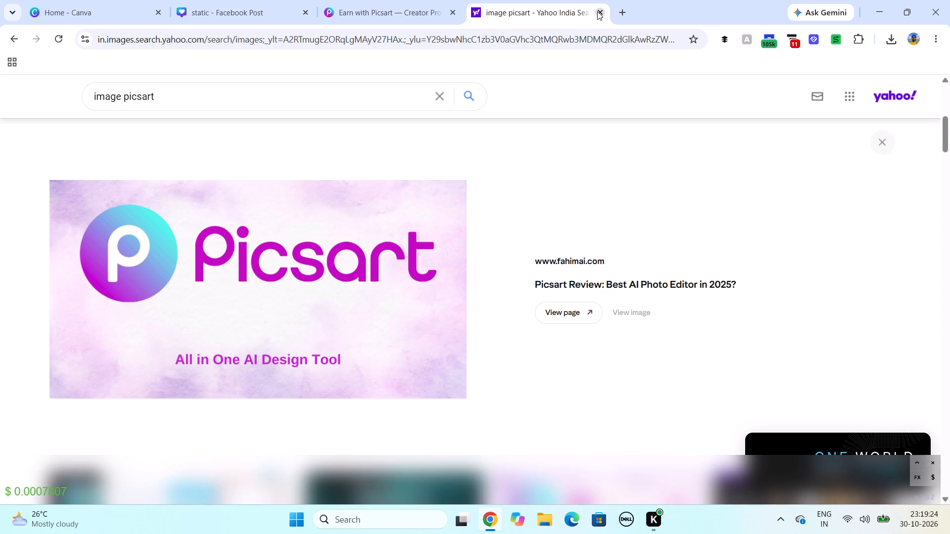
click(475, 10)
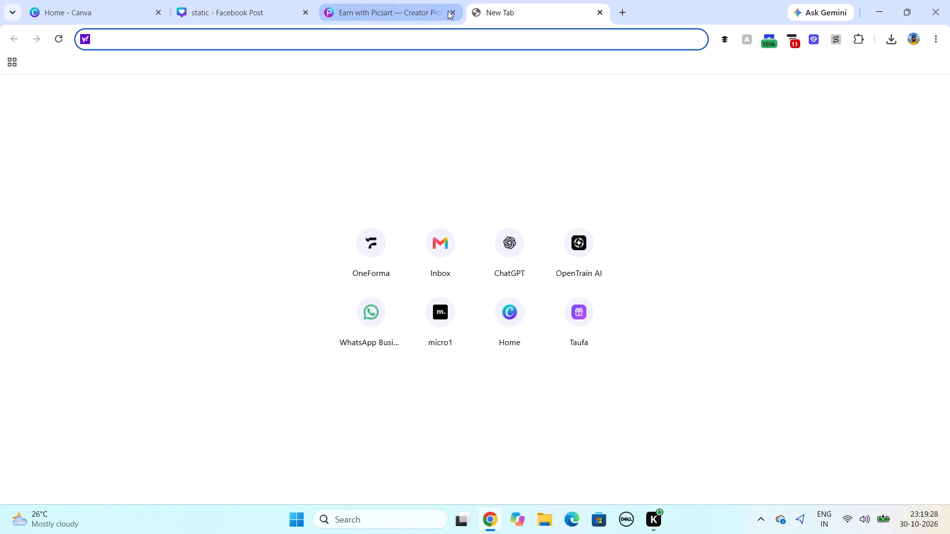
click(451, 10)
Search the web for "bg remover" and open the remove.bg site.
click(435, 37)
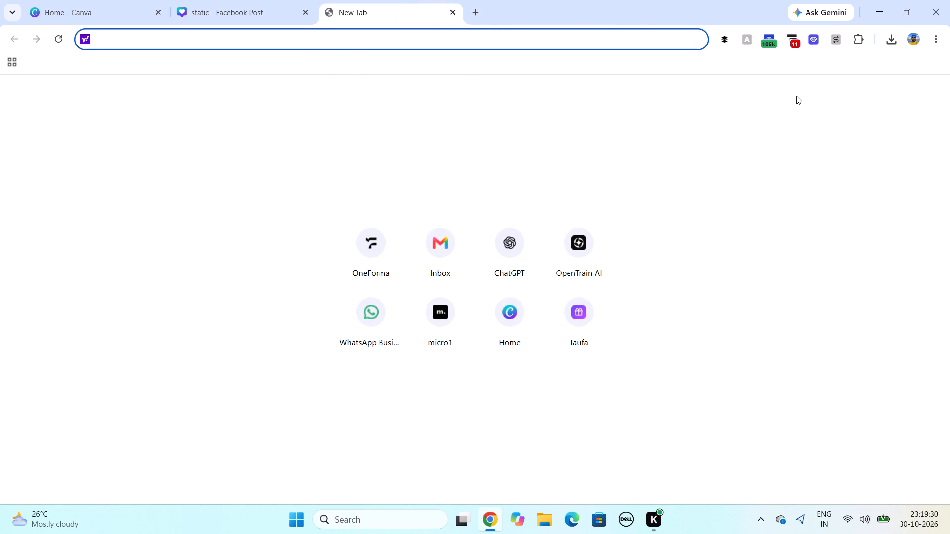
text(bg)
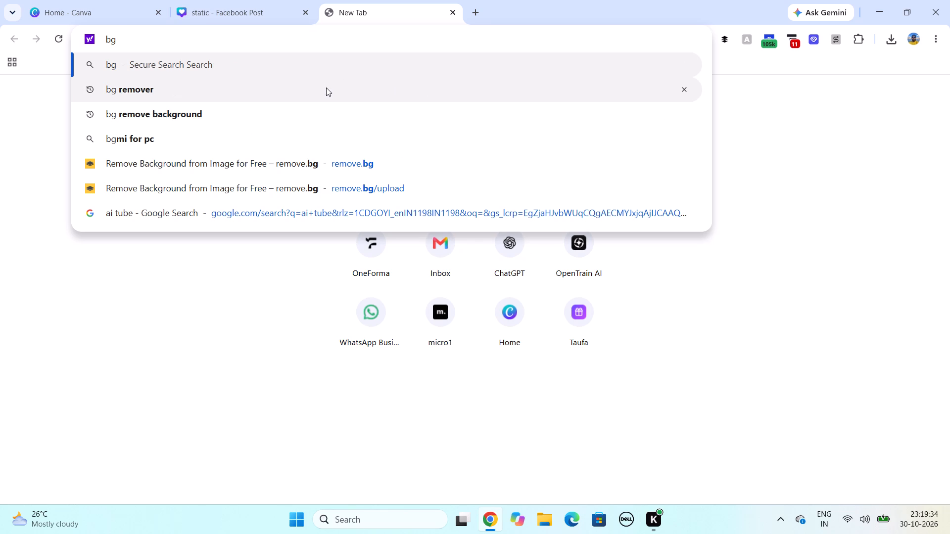
click(326, 88)
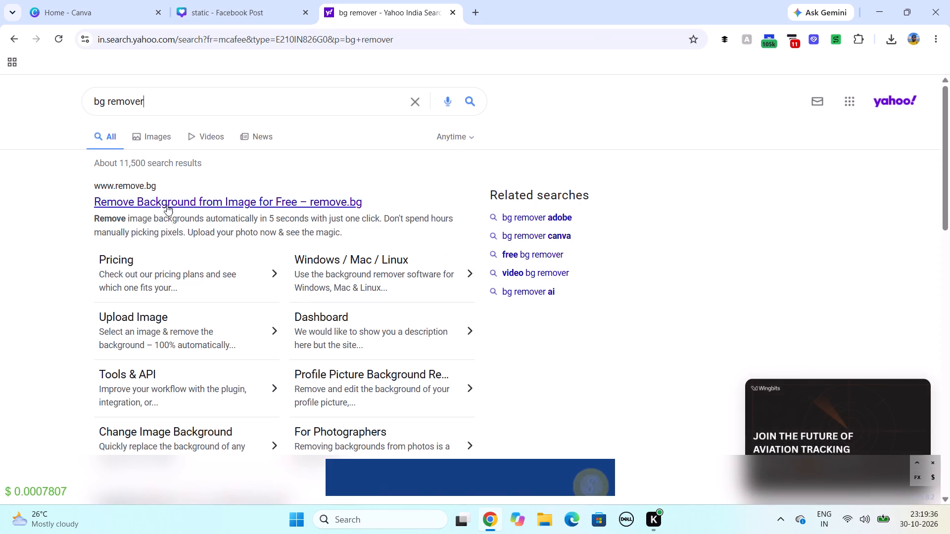
click(176, 202)
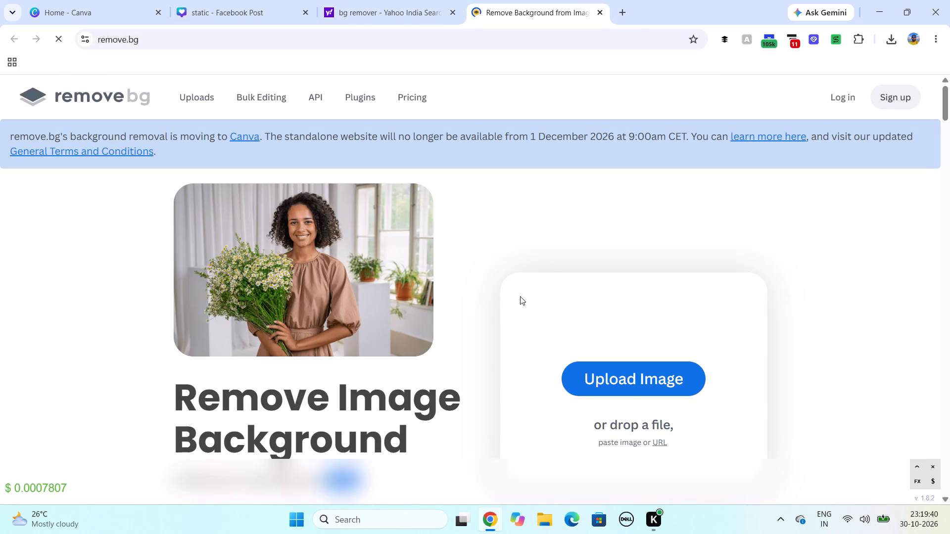
Remove the background from the Fahim-AI-4-117 logo image on remove.bg and download the cutout.
click(634, 386)
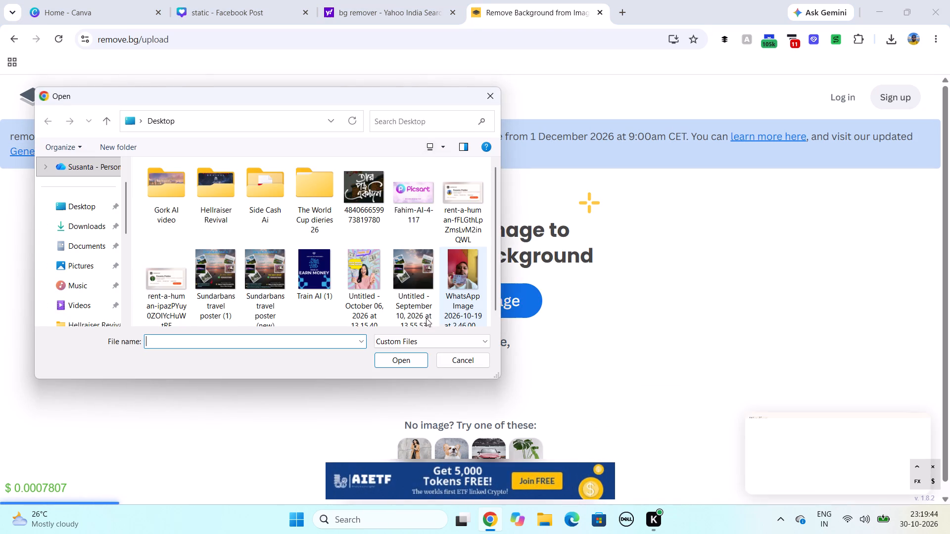
click(404, 195)
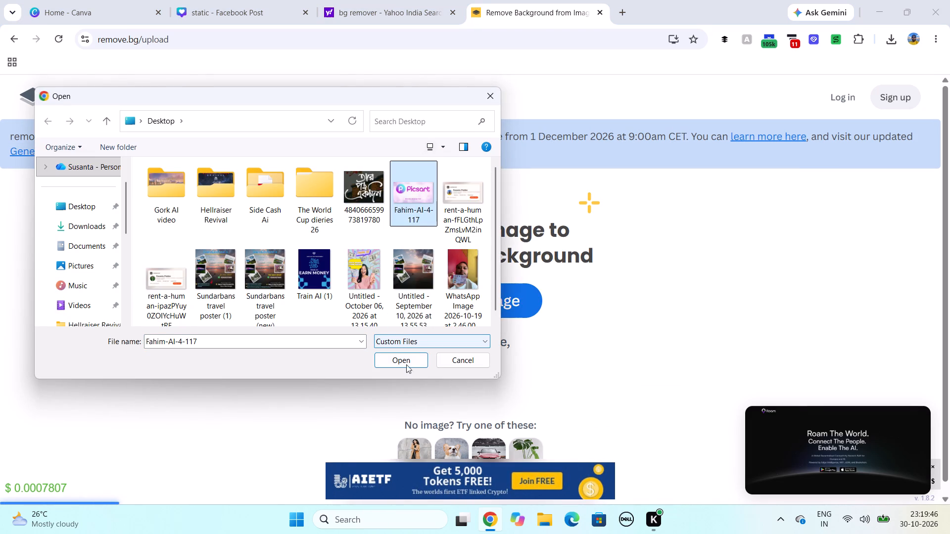
click(405, 363)
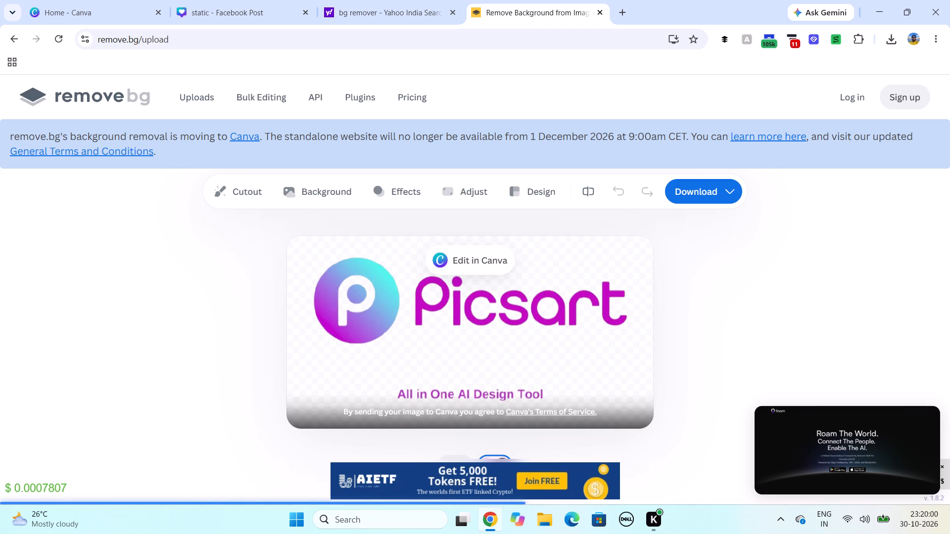
click(712, 187)
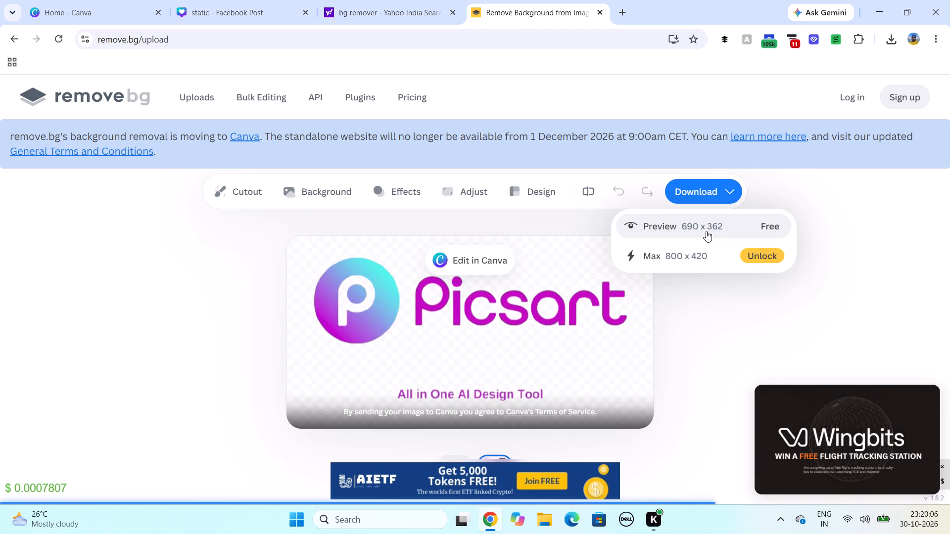
Save the free 690 x 362 preview of the Picsart logo cutout to the Desktop as a PNG image.
click(706, 231)
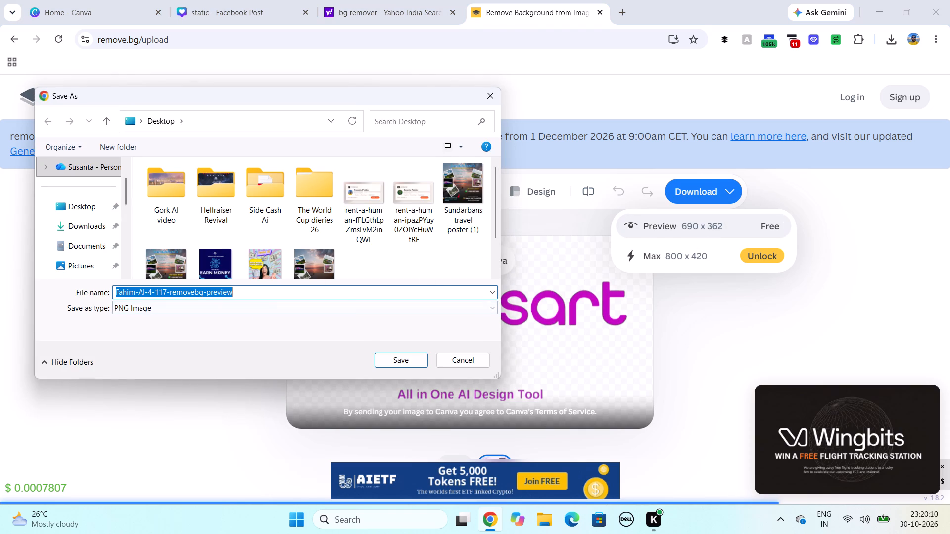
click(392, 359)
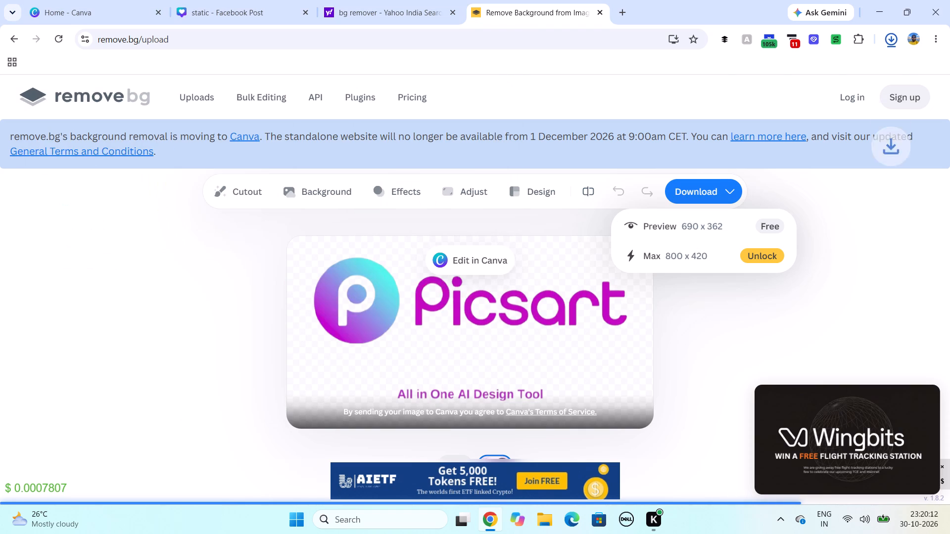
Switch to the Canva Facebook post and delete the Picsart image that still has its background.
click(232, 11)
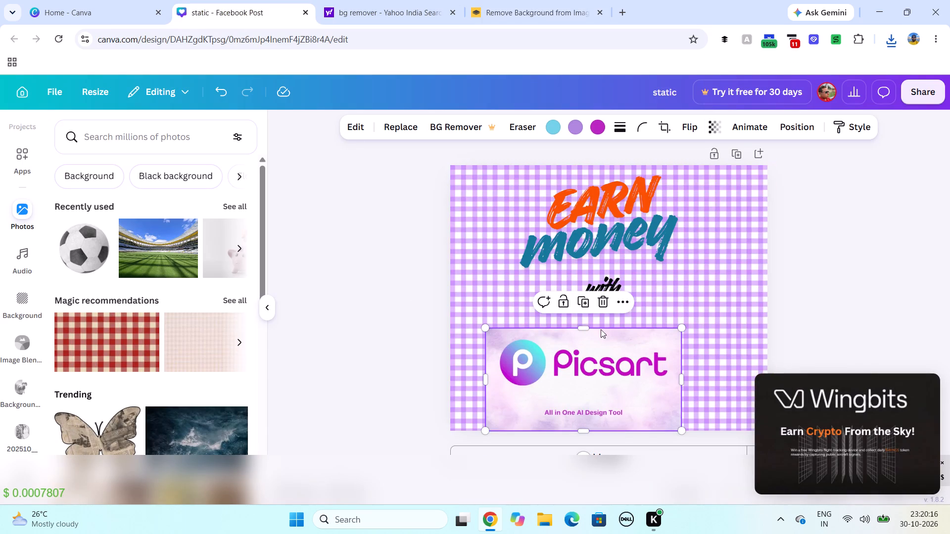
click(604, 303)
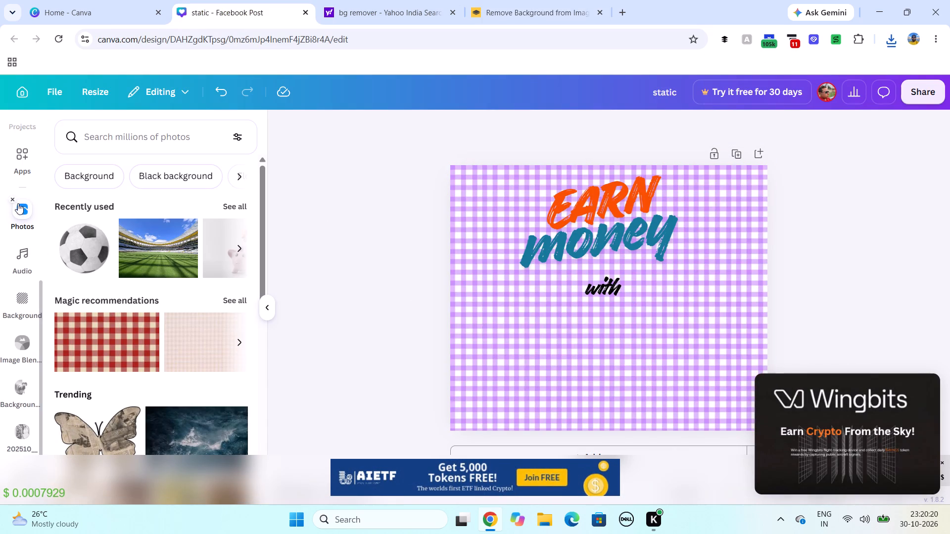
Upload the Fahim-AI-4-117-removebg-preview image from the Desktop to the Canva uploads.
scroll(13, 229, up, 4)
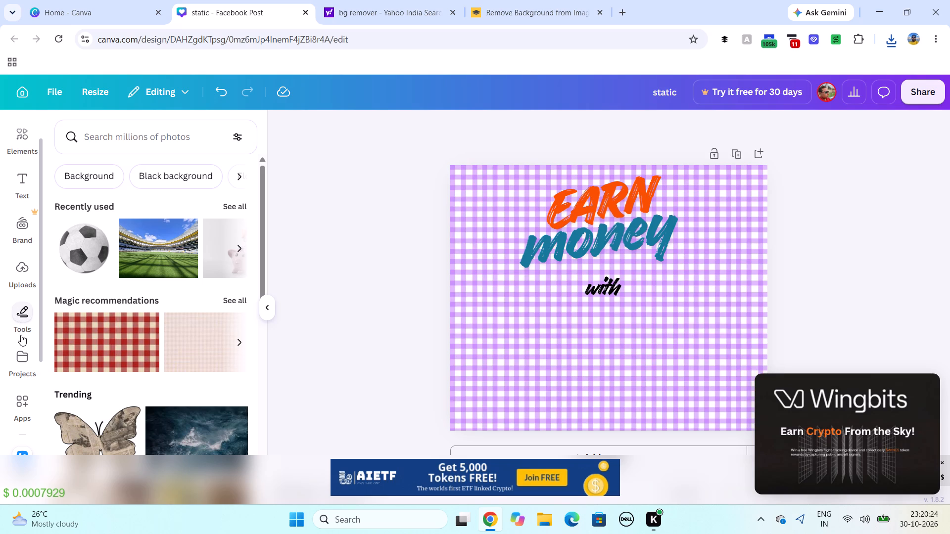
click(21, 269)
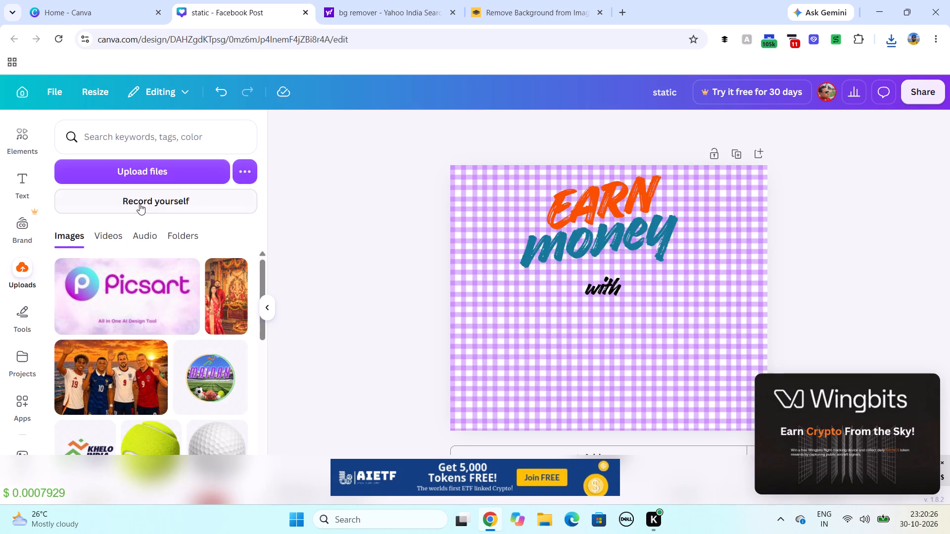
click(167, 175)
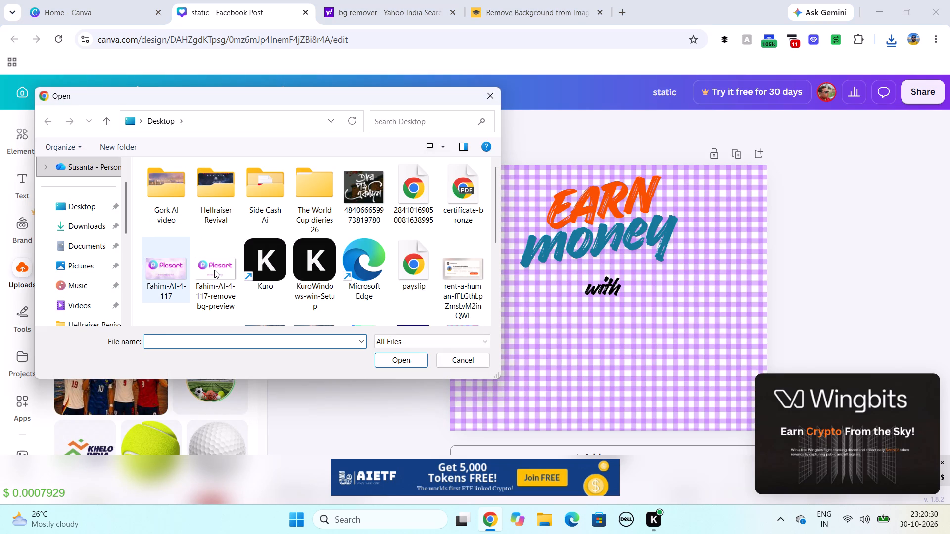
click(214, 270)
click(397, 361)
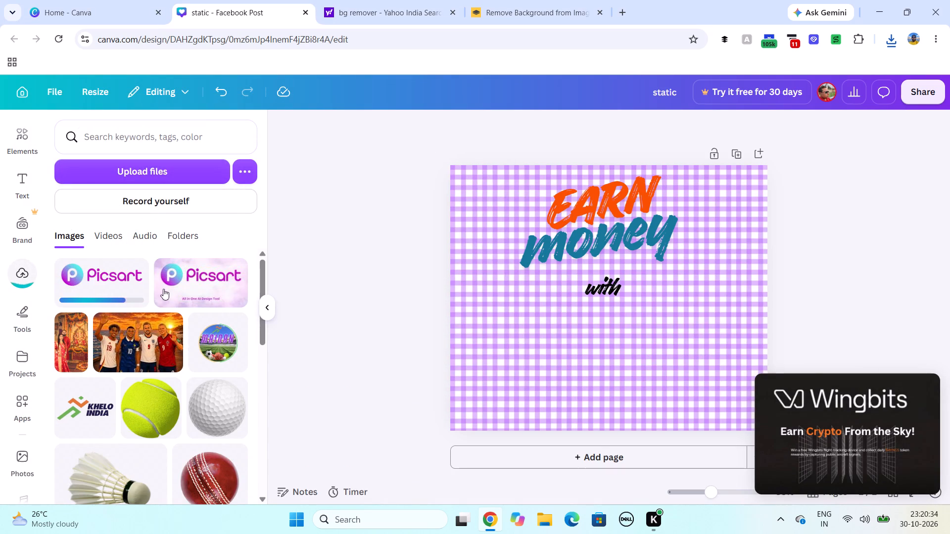
Add the transparent Picsart logo to the post and place it below the word "with", slightly above the bottom edge.
click(101, 279)
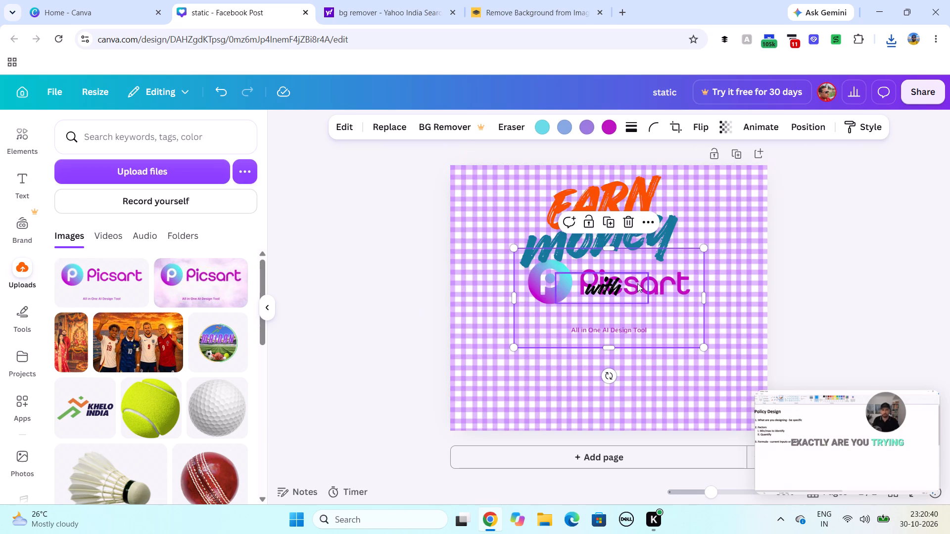
drag(669, 322, 671, 374)
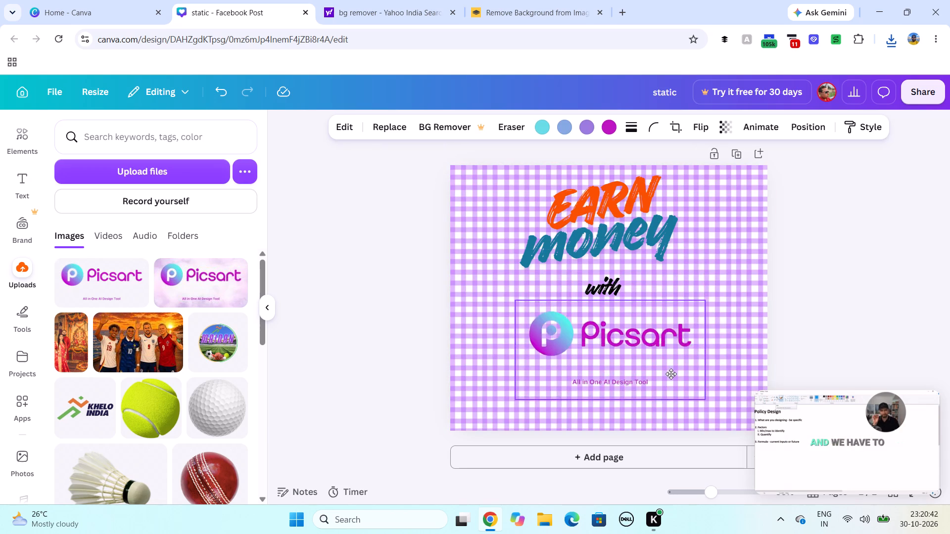
drag(671, 374, 664, 403)
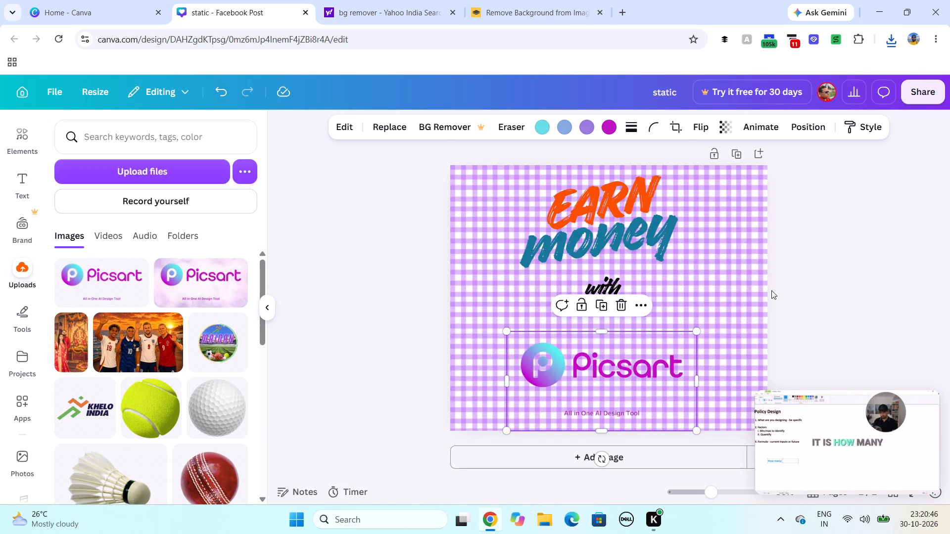
click(885, 270)
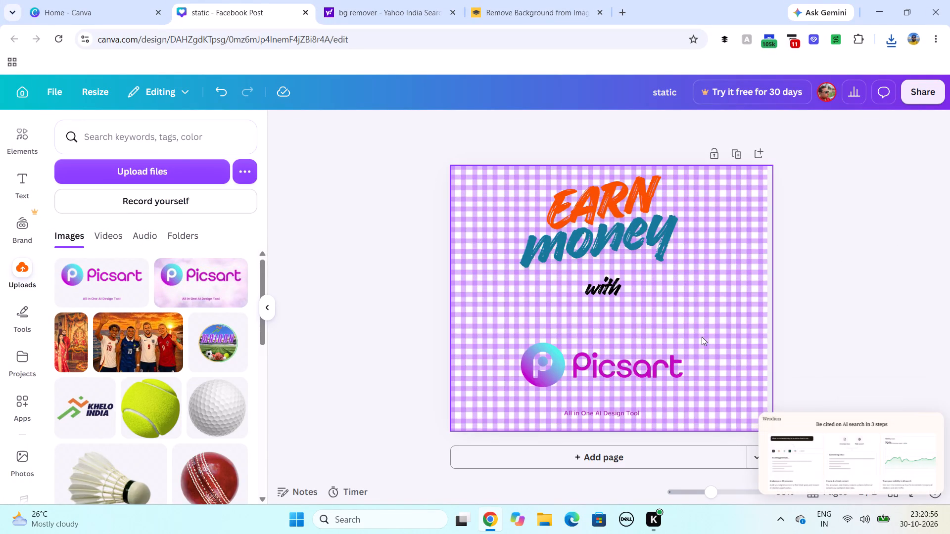
drag(621, 371, 622, 351)
click(824, 283)
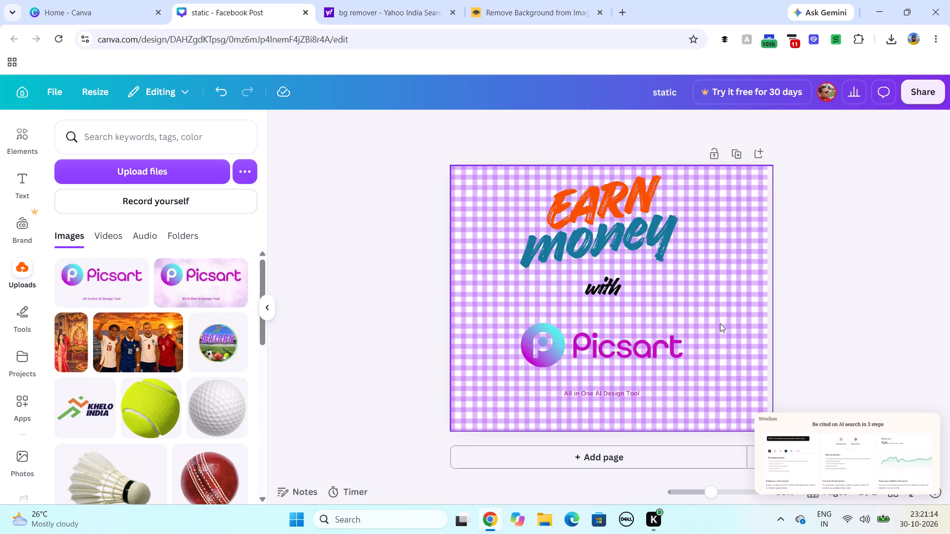
Move the transparent Picsart logo up so it sits directly beneath the word "with" on the post.
drag(652, 344, 652, 331)
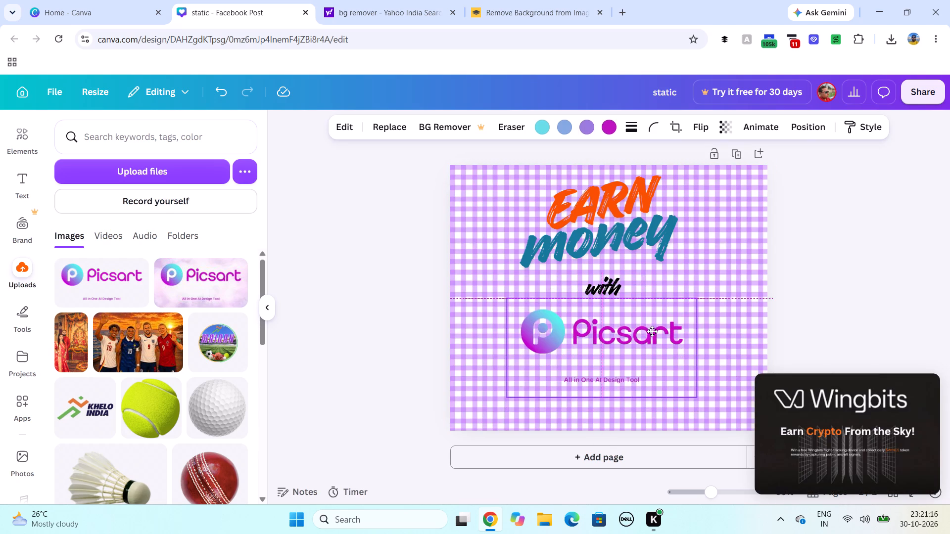
drag(652, 331, 652, 329)
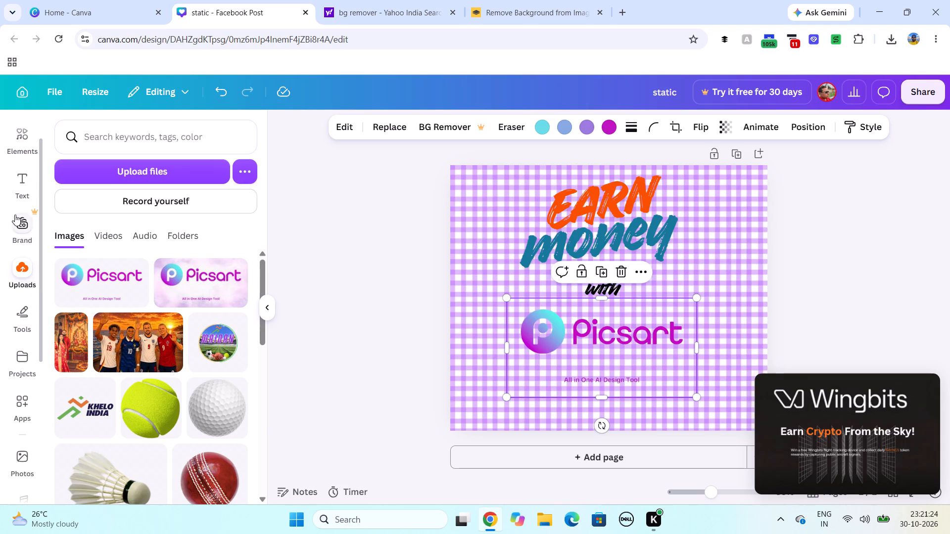
Browse the text styles and the full collection of recently used font combinations for a design suited to the post.
click(21, 175)
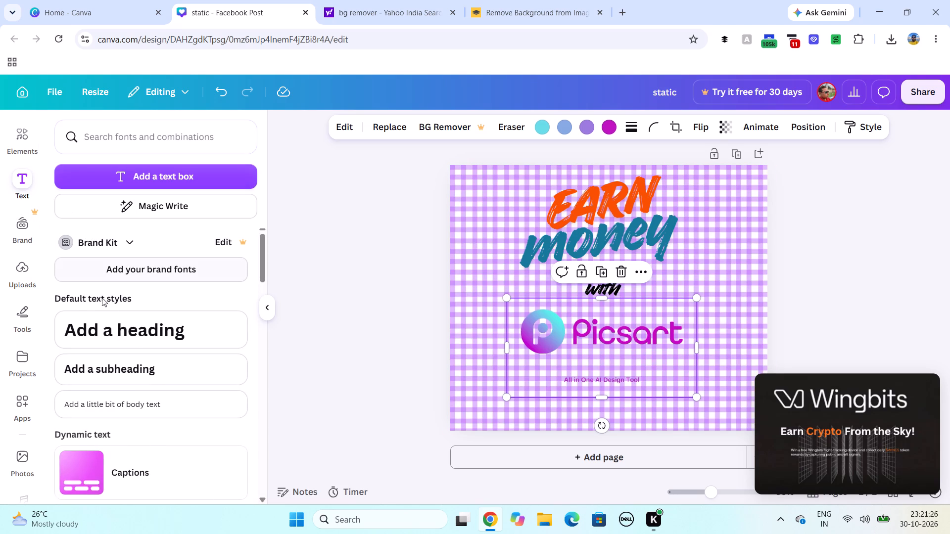
scroll(137, 286, down, 4)
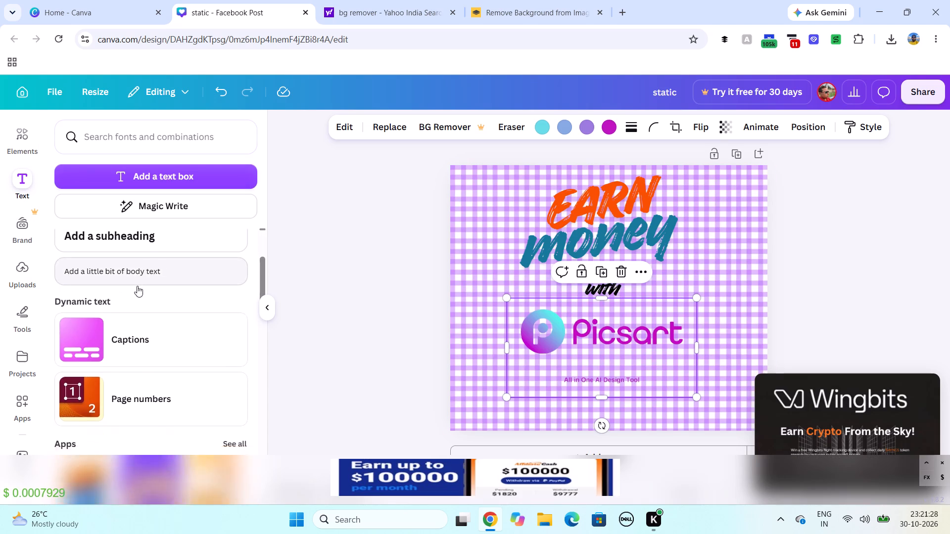
scroll(137, 286, down, 2)
scroll(137, 286, up, 1)
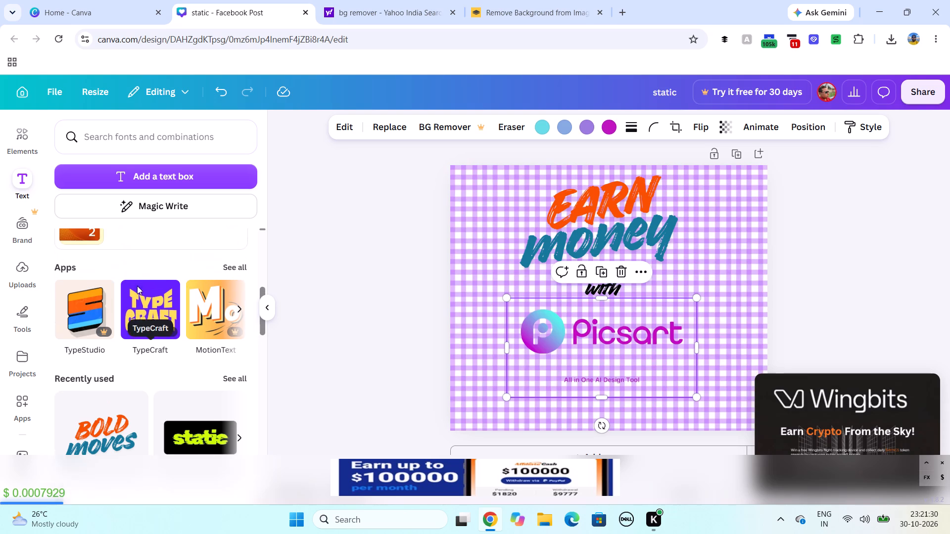
scroll(137, 286, up, 1)
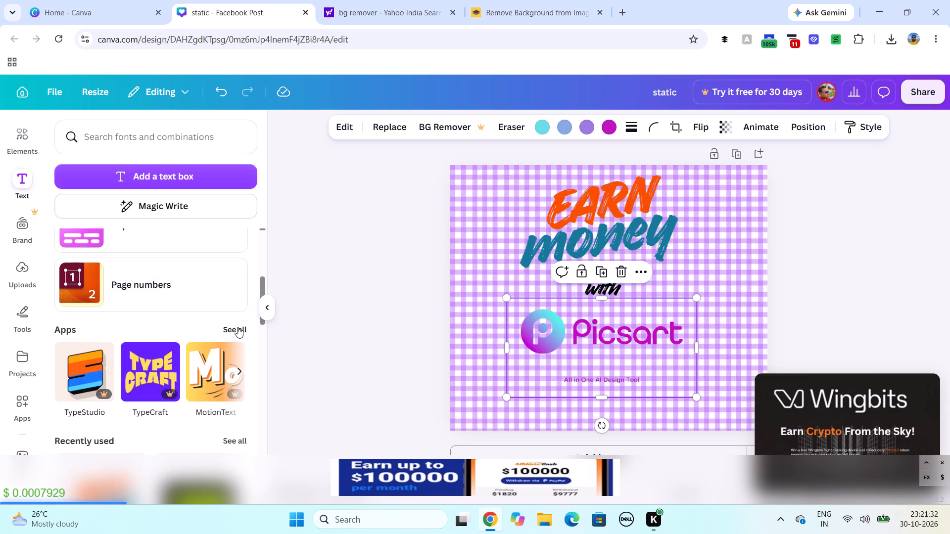
scroll(214, 327, down, 4)
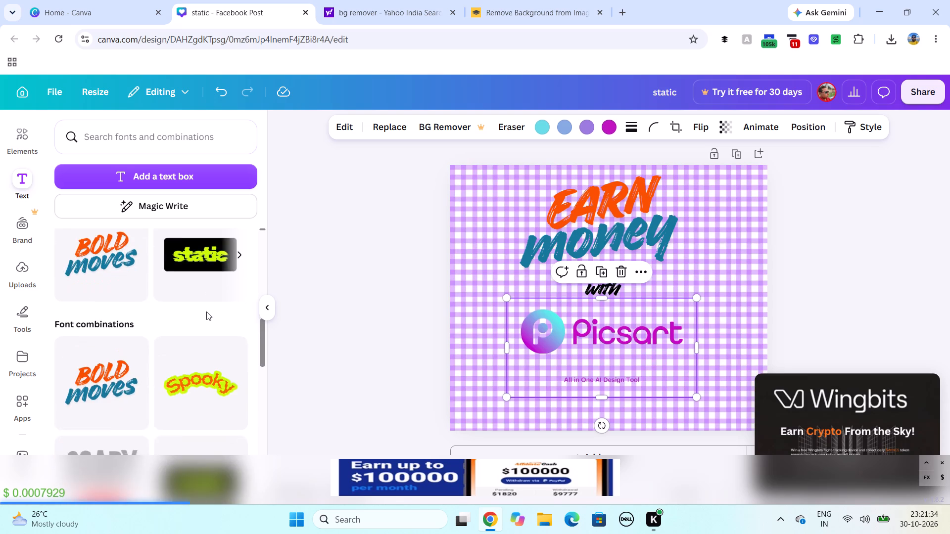
scroll(206, 311, up, 1)
click(231, 258)
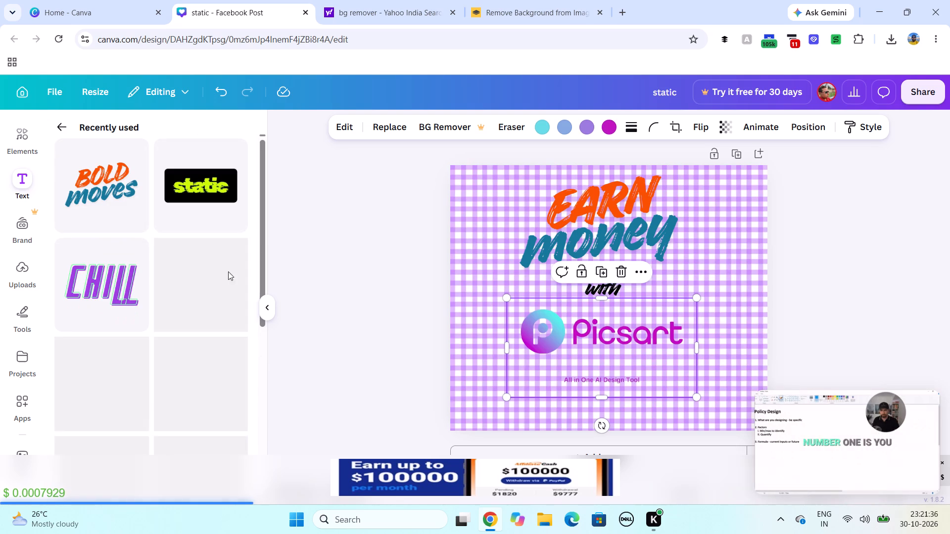
scroll(192, 293, down, 2)
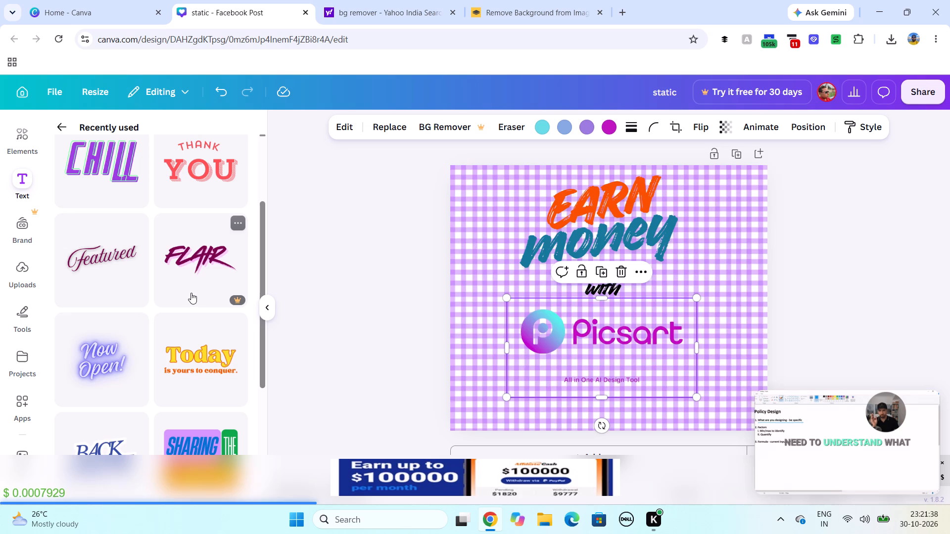
scroll(189, 292, down, 2)
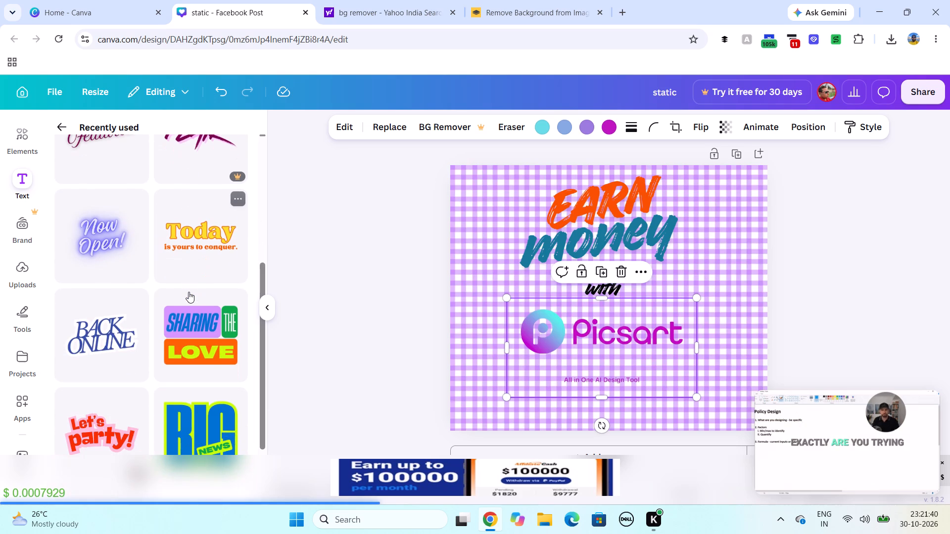
scroll(187, 289, down, 5)
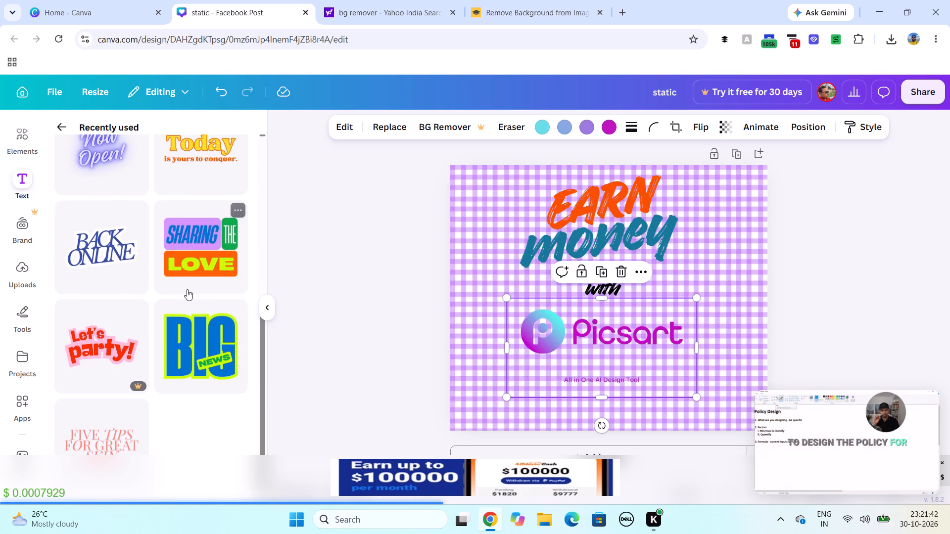
scroll(187, 289, up, 12)
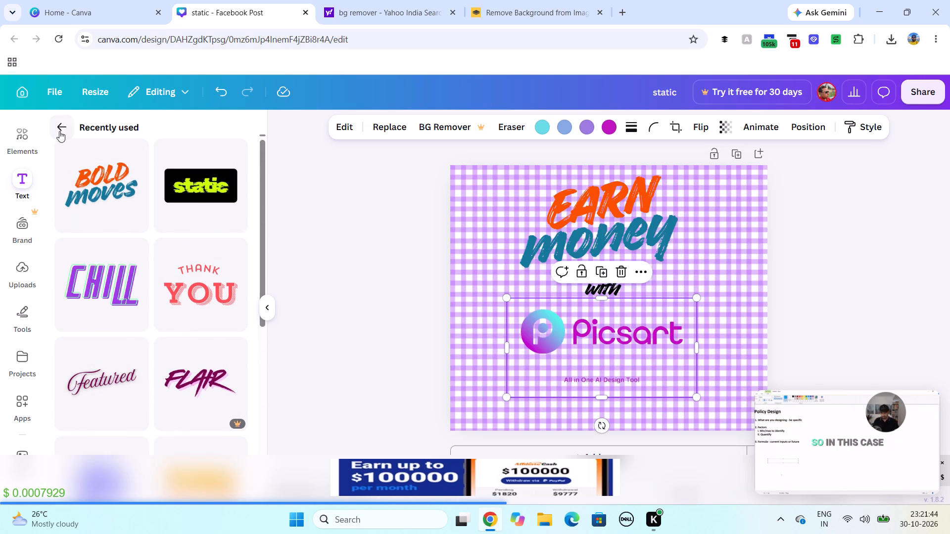
Return to the main text library and look through its font combinations for another text design for the post.
click(59, 129)
scroll(167, 310, down, 5)
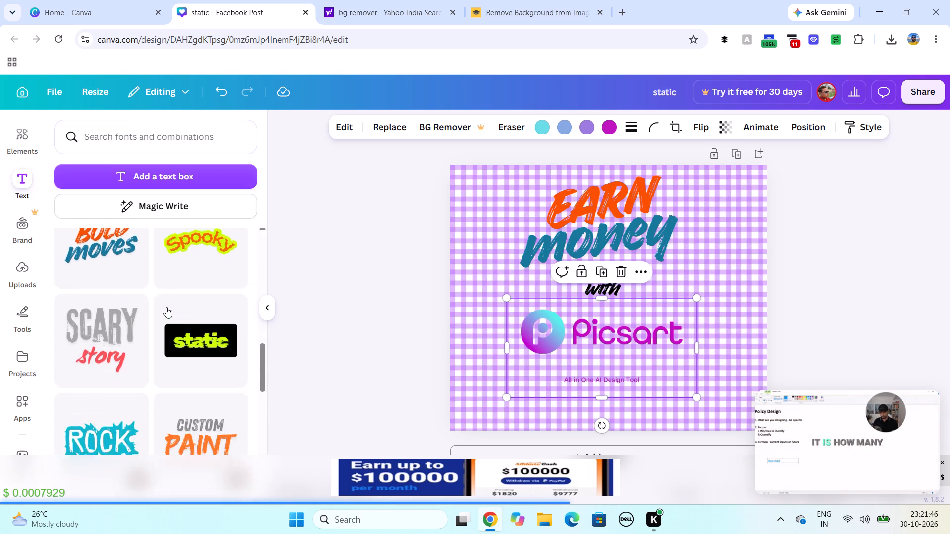
scroll(166, 307, up, 2)
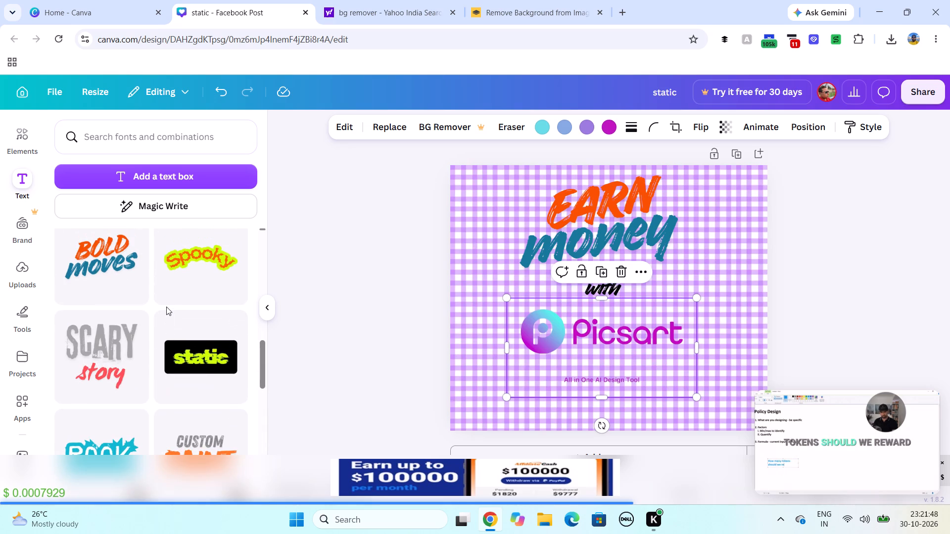
scroll(166, 307, down, 5)
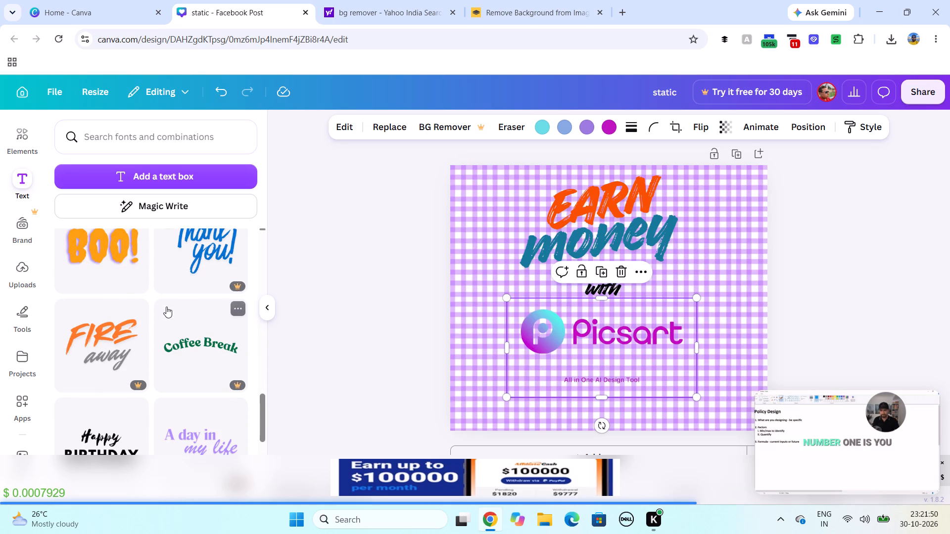
scroll(166, 307, up, 1)
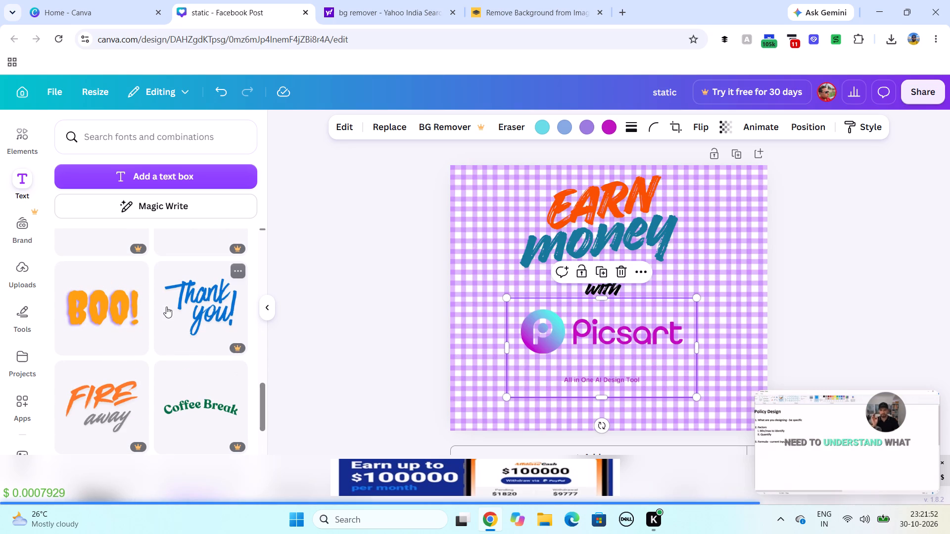
scroll(166, 307, down, 2)
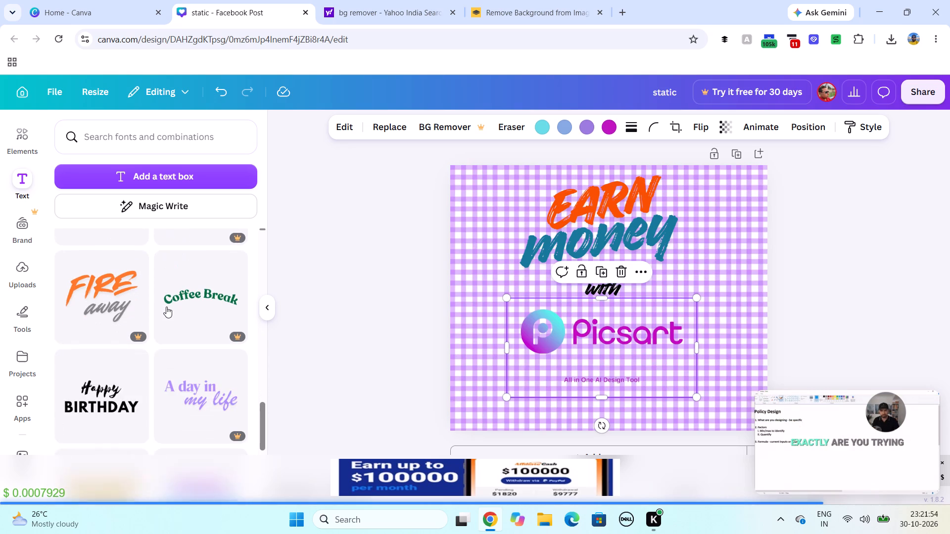
scroll(166, 307, down, 3)
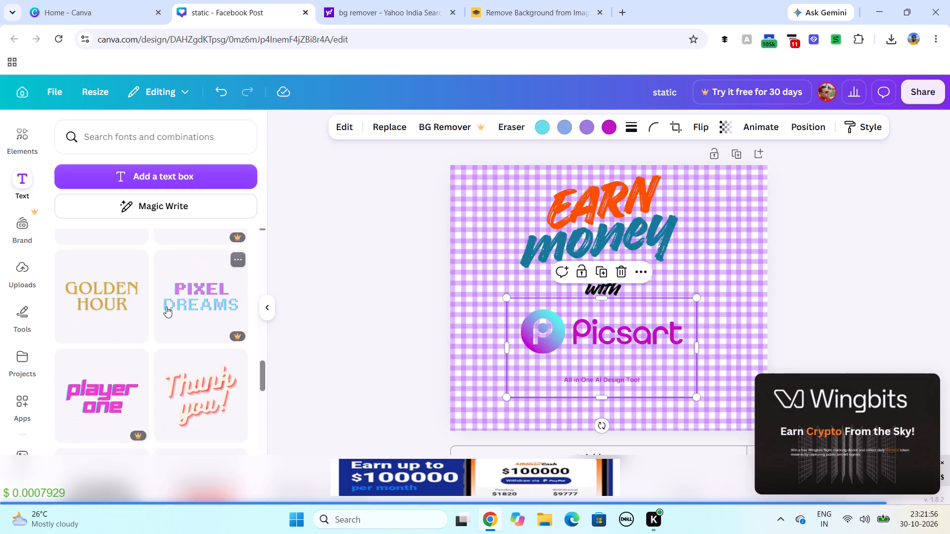
scroll(166, 307, down, 1)
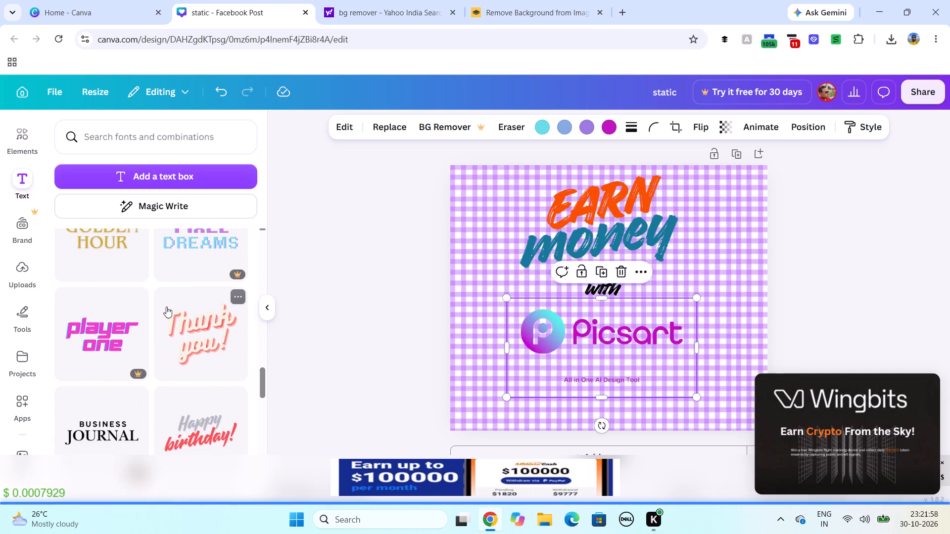
scroll(166, 307, down, 1)
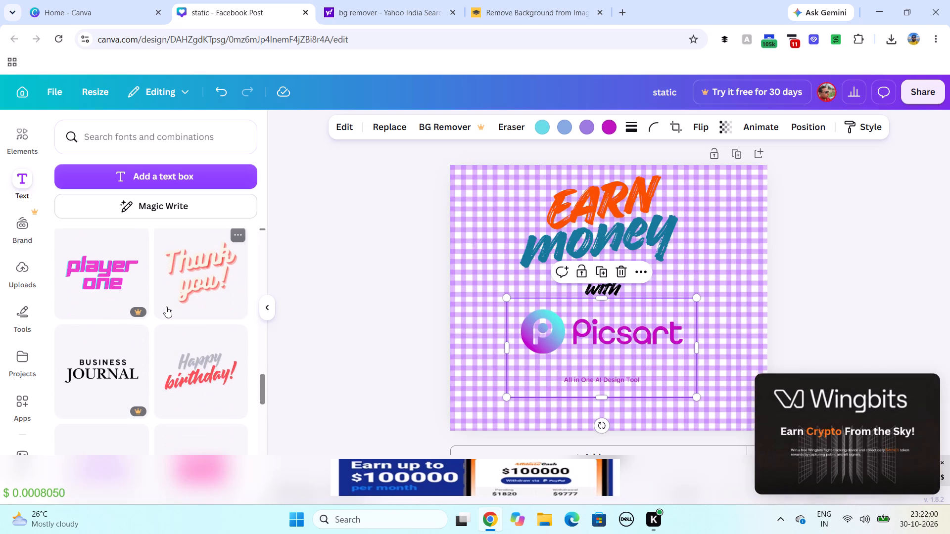
scroll(166, 307, down, 3)
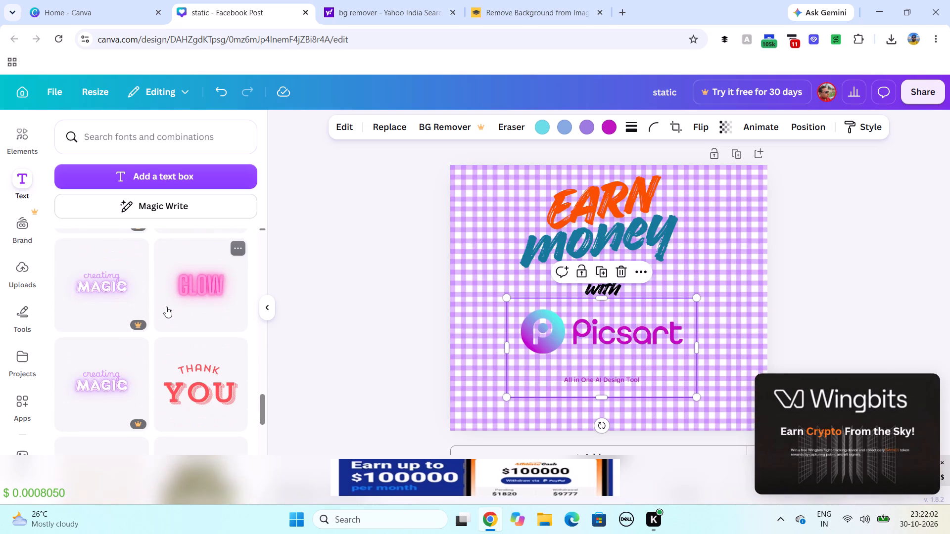
scroll(166, 307, down, 3)
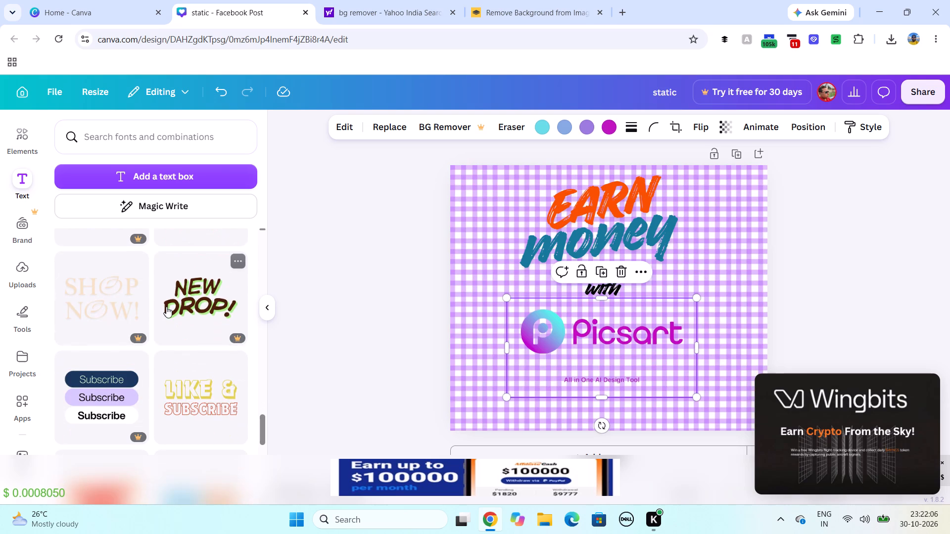
scroll(166, 307, down, 2)
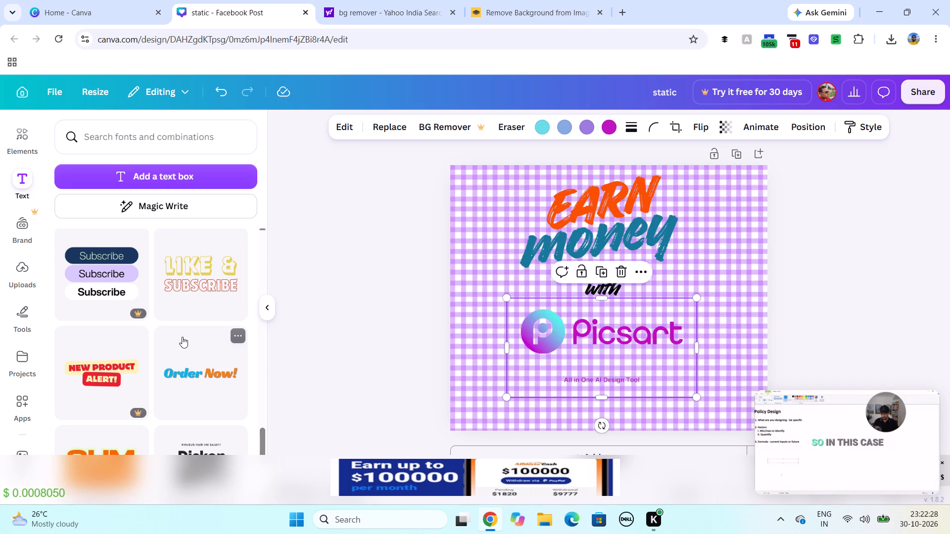
scroll(182, 337, down, 2)
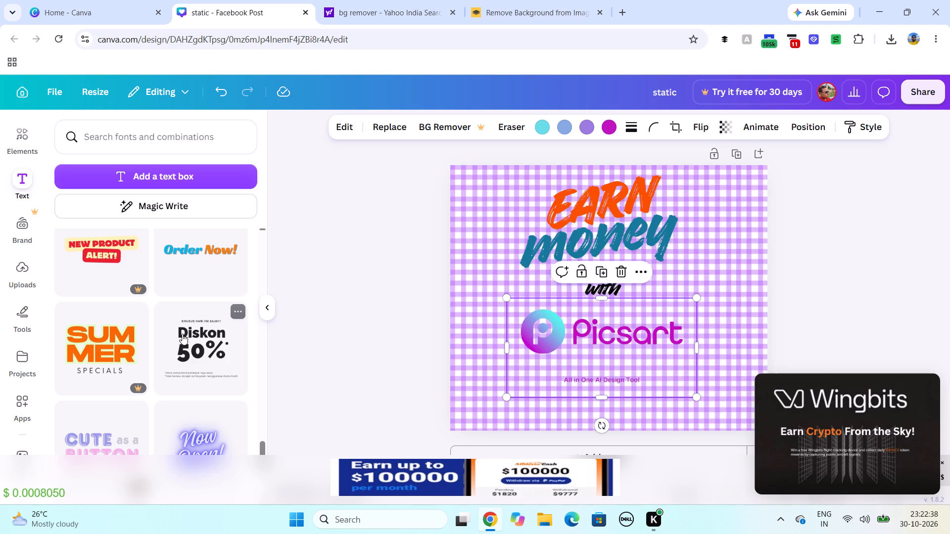
scroll(182, 334, down, 4)
scroll(182, 334, up, 1)
scroll(182, 334, down, 2)
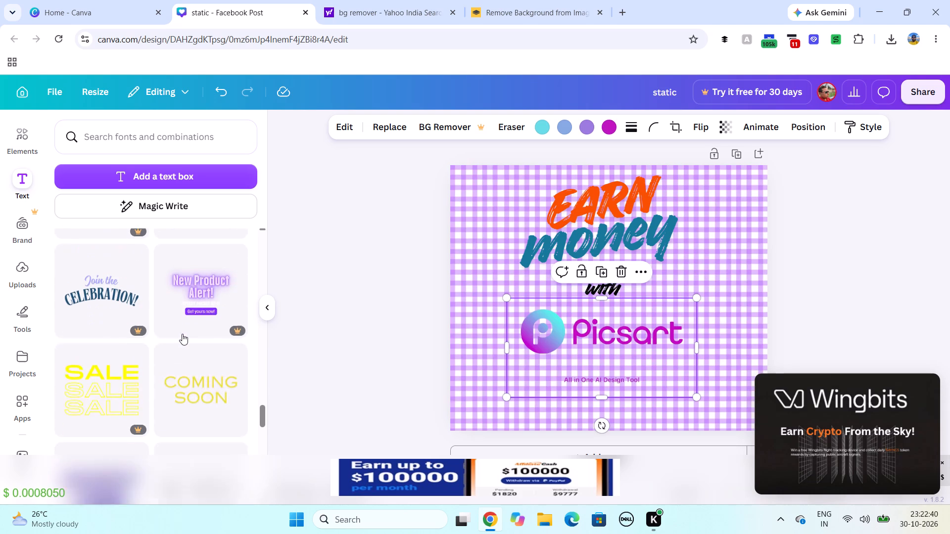
scroll(182, 334, down, 4)
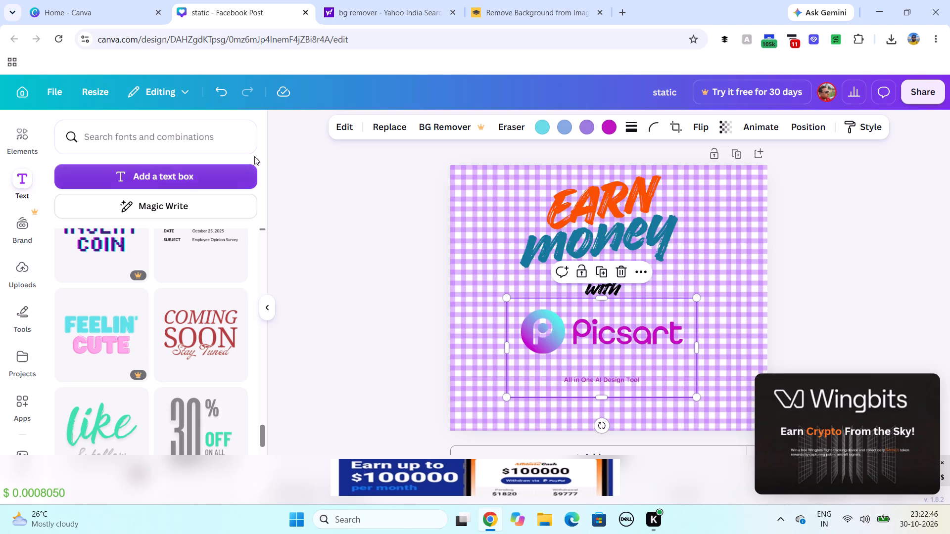
Deselect the Picsart logo and download the finished post as a PNG.
click(821, 220)
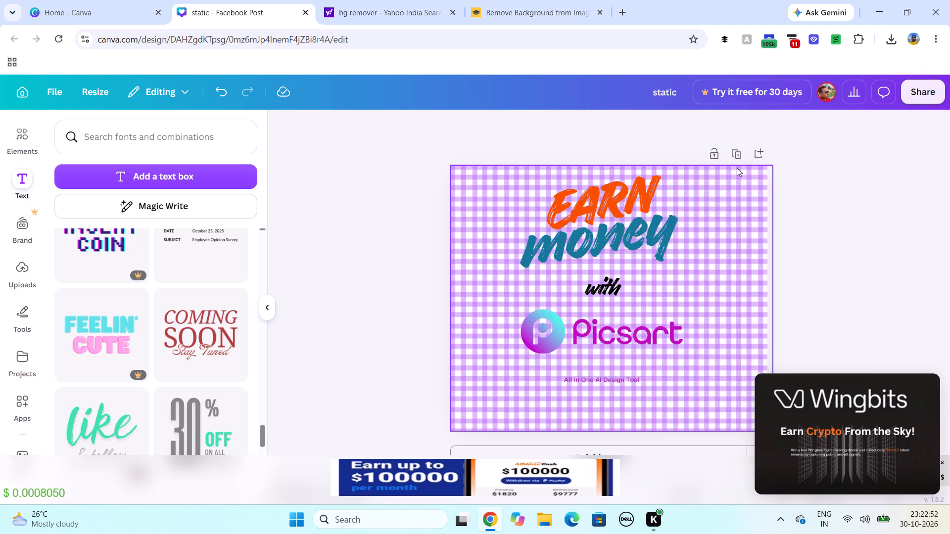
click(914, 92)
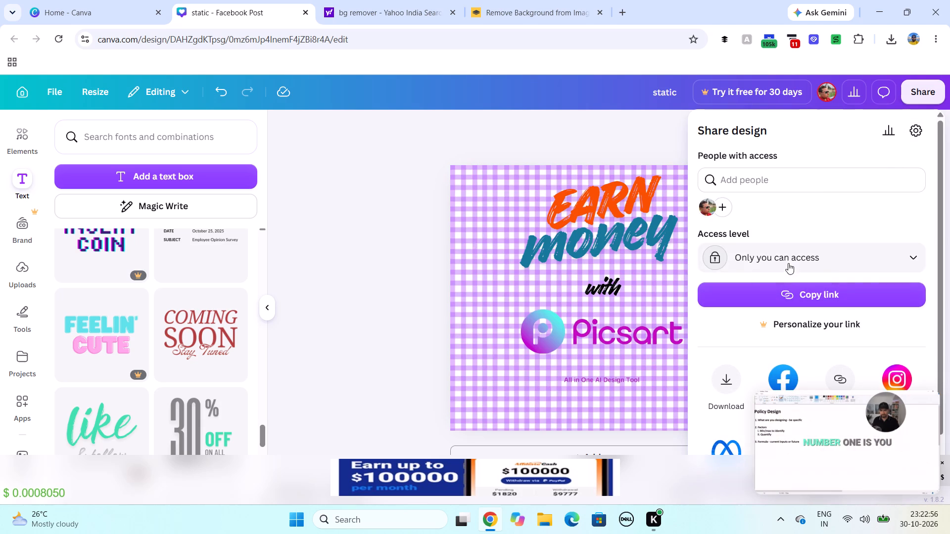
scroll(855, 238, down, 3)
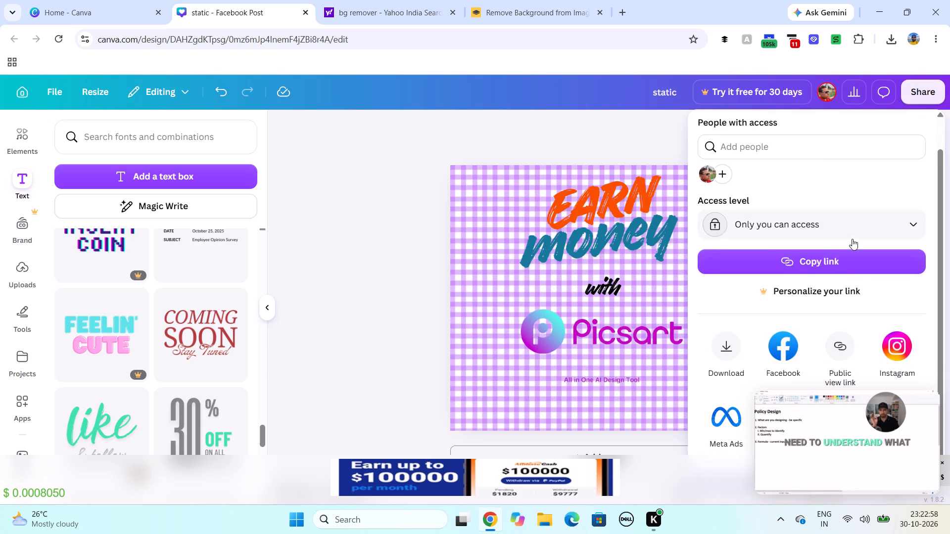
click(726, 350)
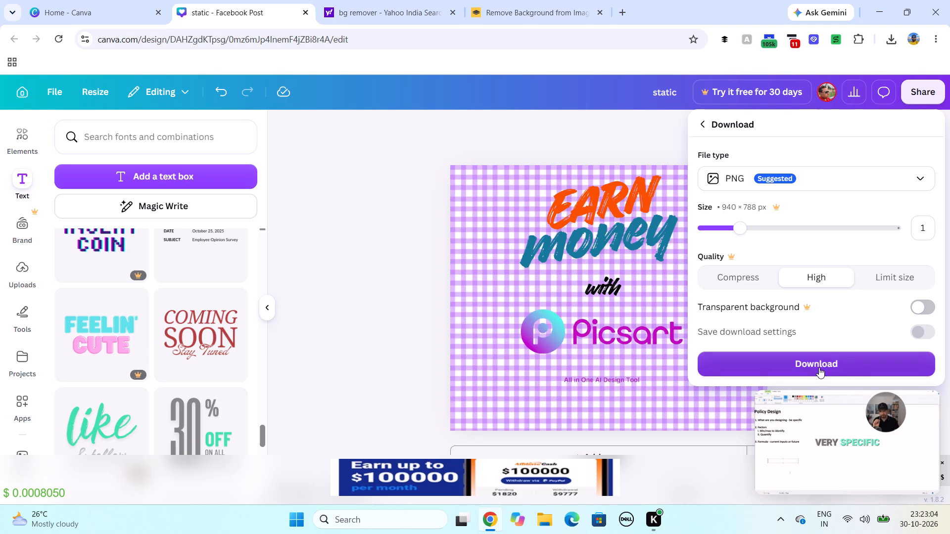
Download the post and save it to the Desktop as a PNG image named static.
click(819, 367)
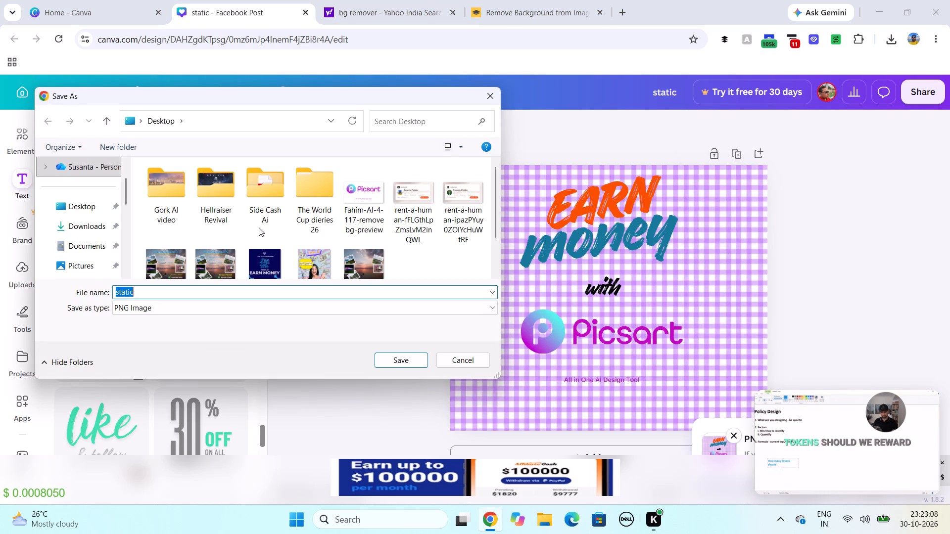
click(84, 207)
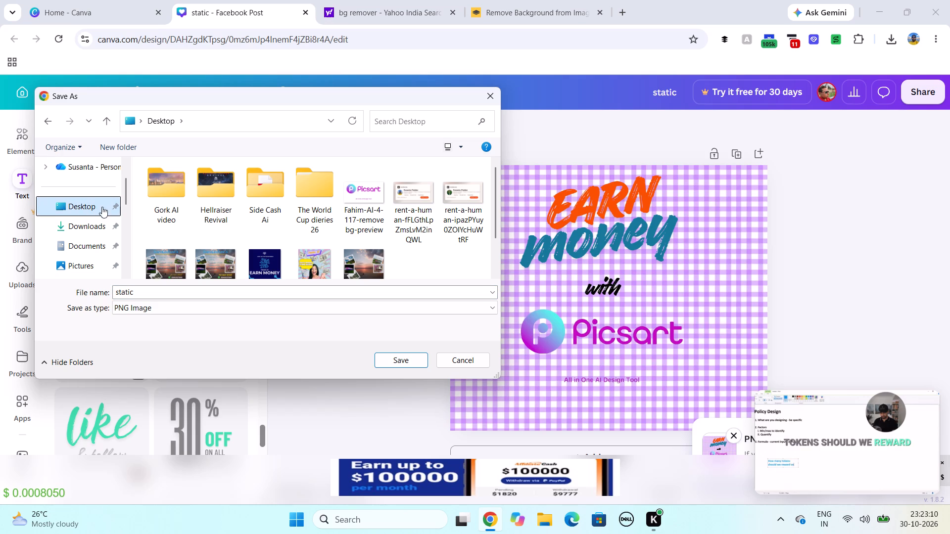
click(408, 362)
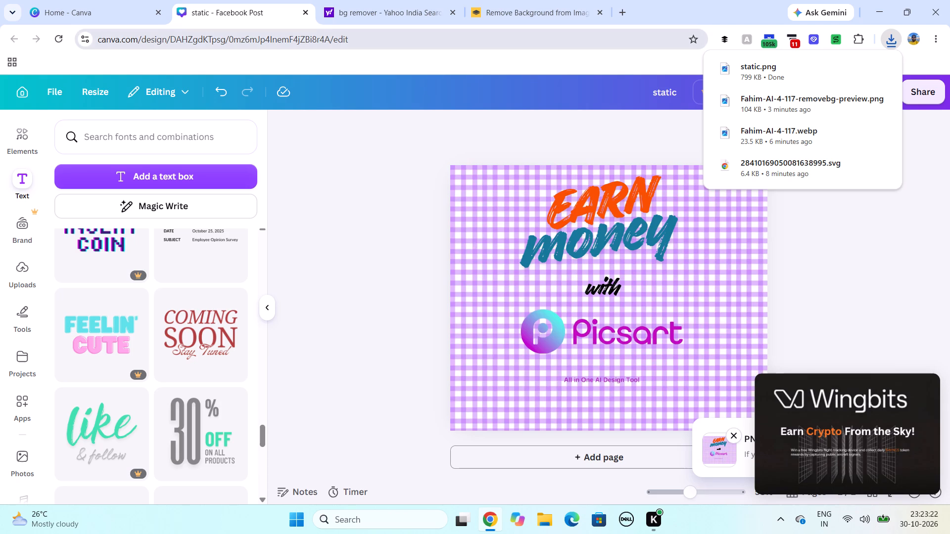
Close the background removal, "bg remover" search, static Facebook Post and Canva Home tabs.
click(604, 12)
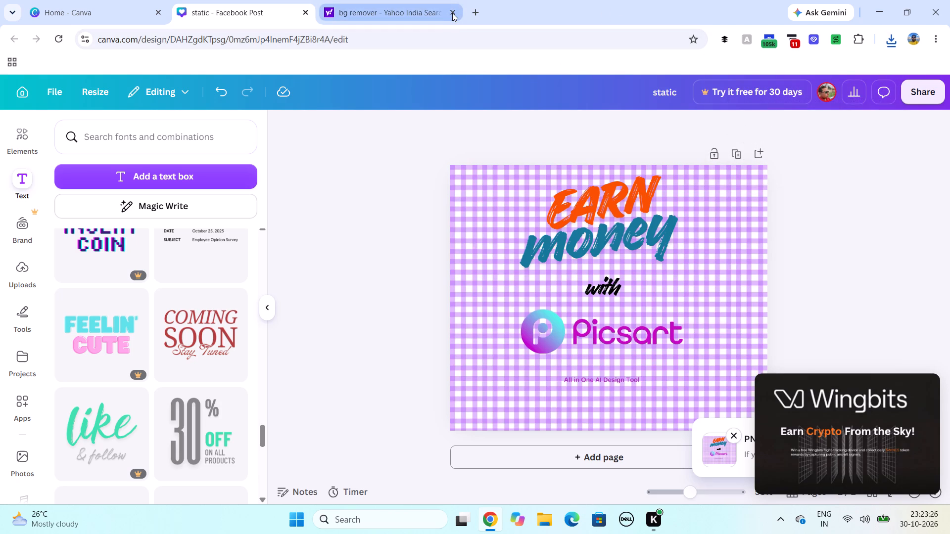
click(452, 13)
click(303, 8)
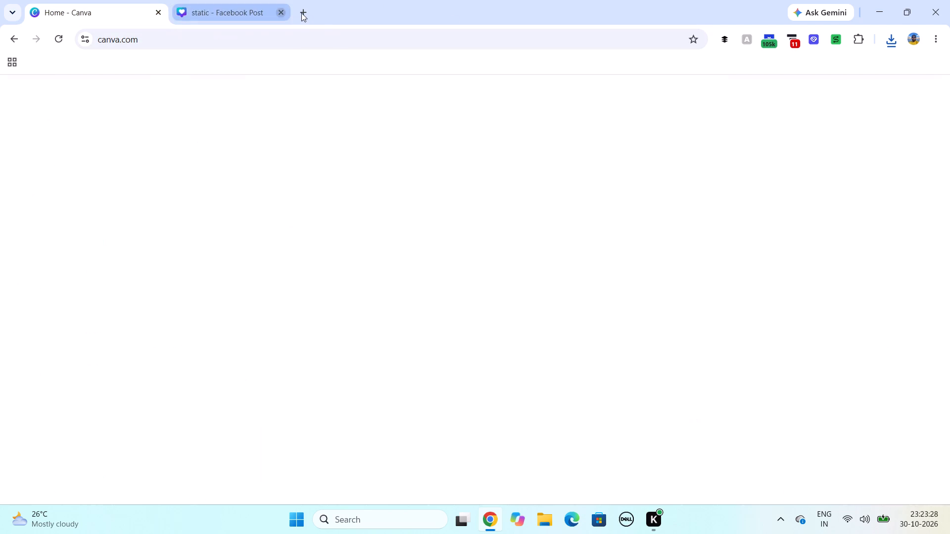
click(160, 13)
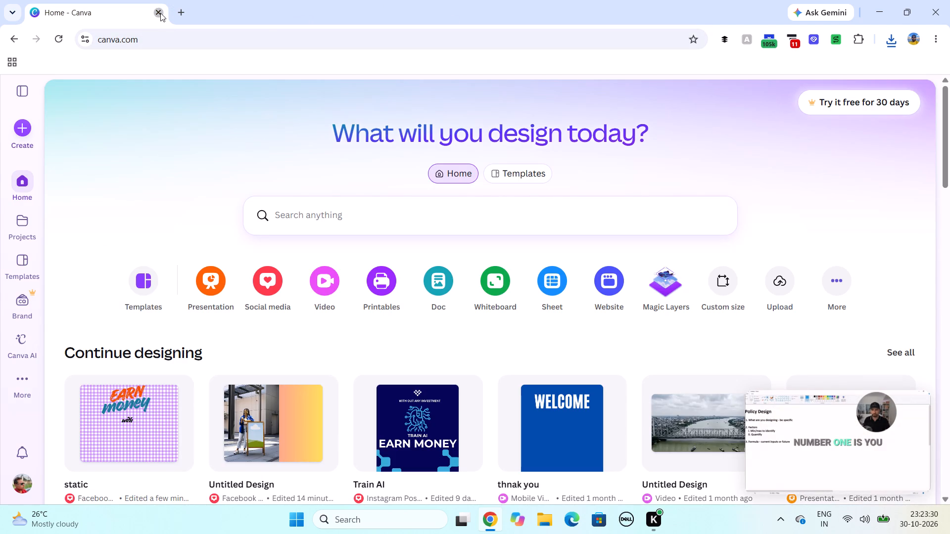